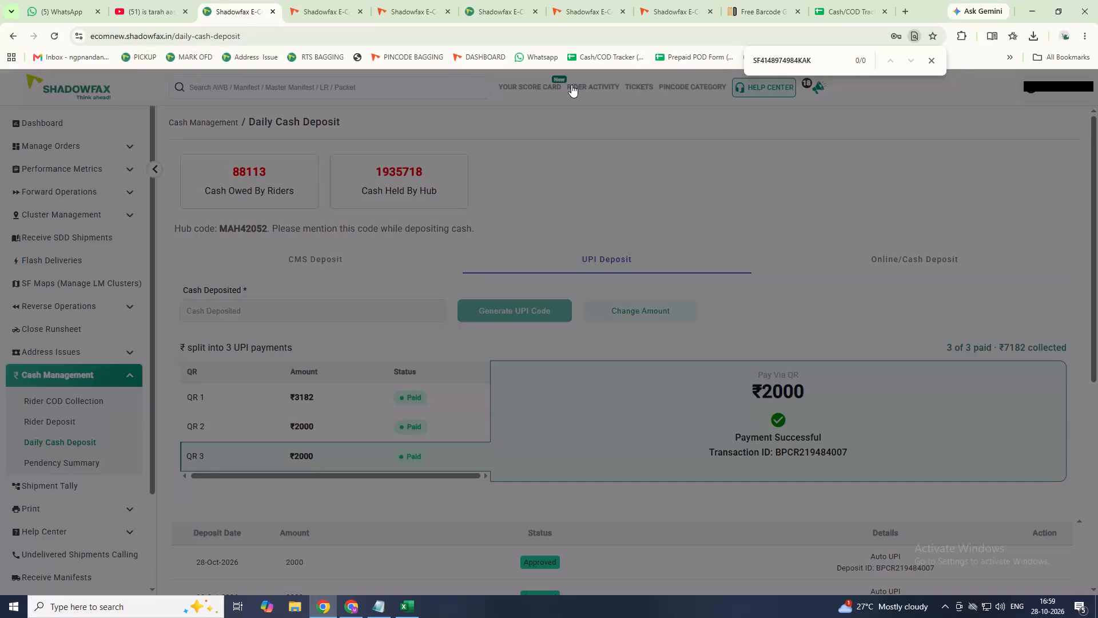
# Record the rider's pending COD amount of ₹6520 as cash in hand on the Runsheet Closure page.
pyautogui.click(330, 14)
pyautogui.click(232, 13)
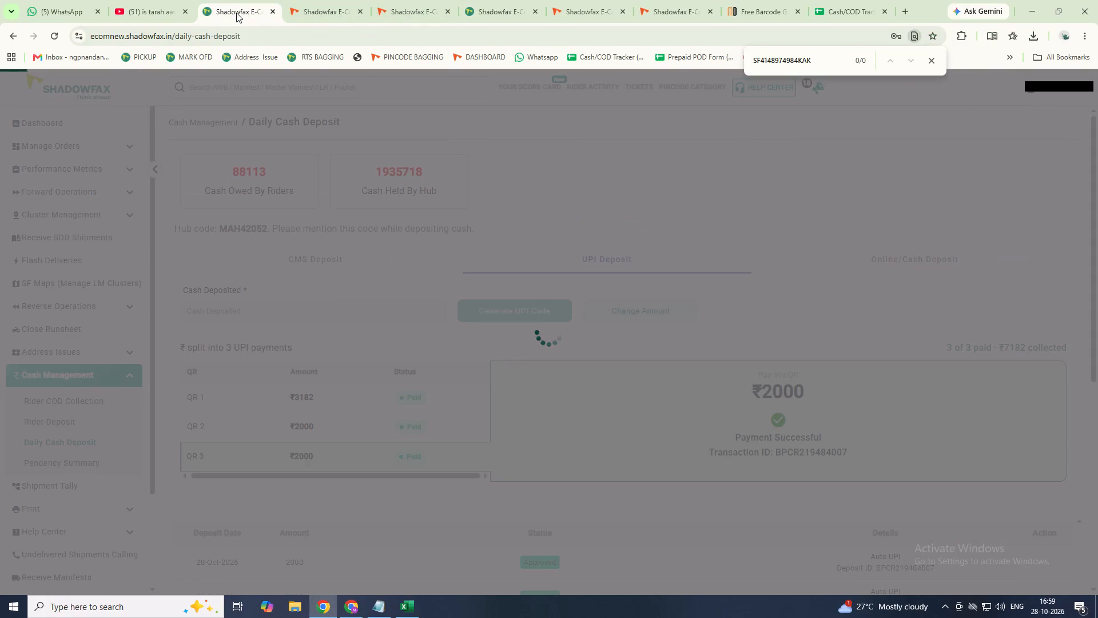
pyautogui.click(516, 9)
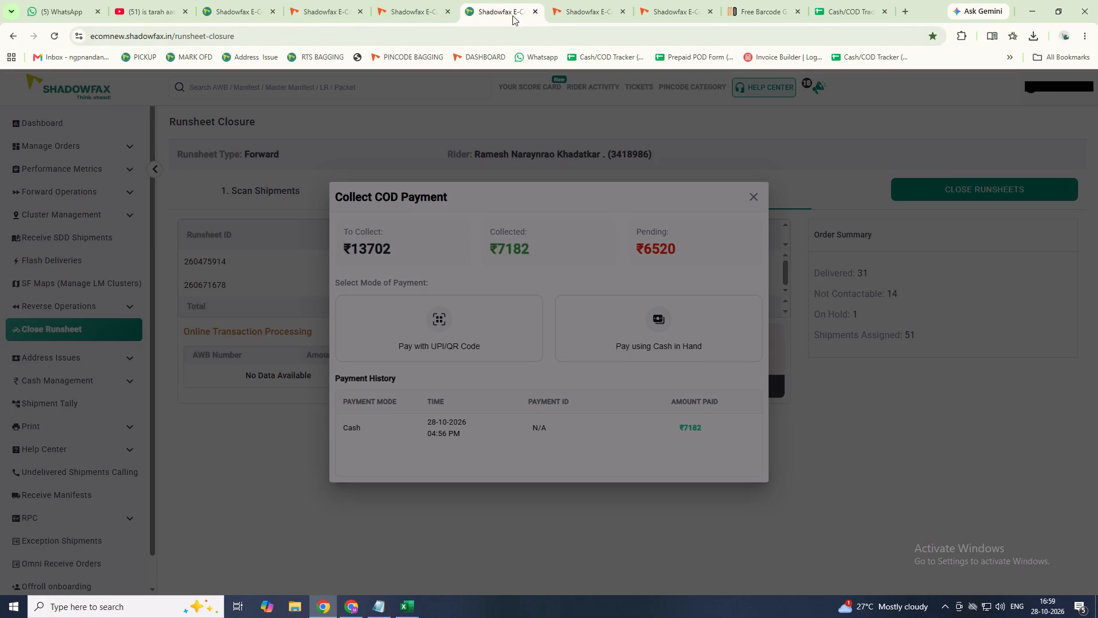
pyautogui.click(590, 327)
pyautogui.click(540, 386)
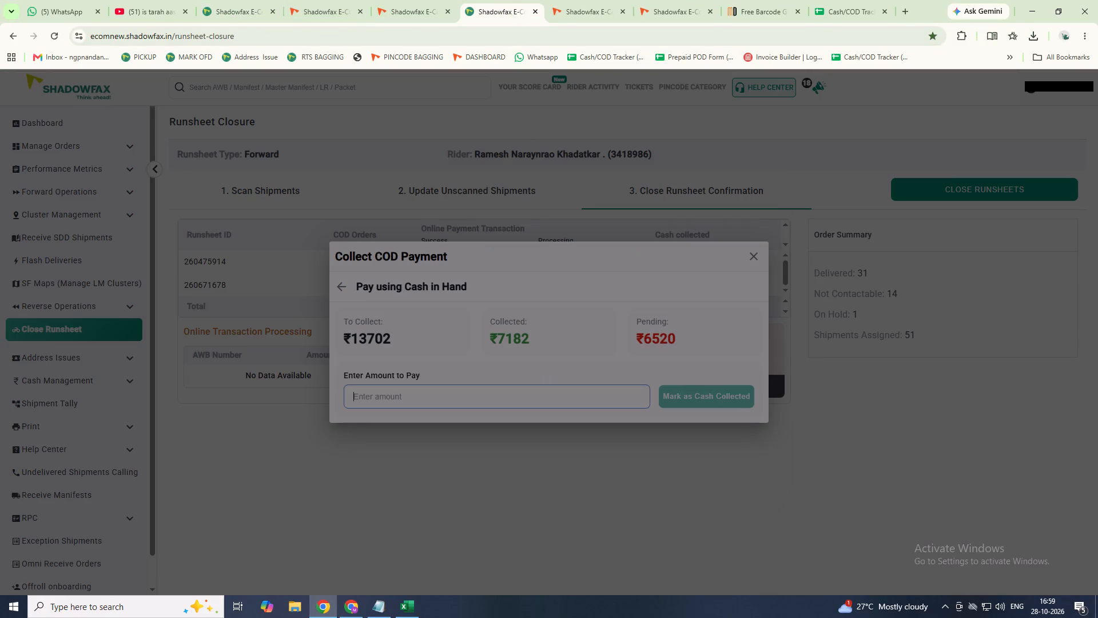
pyautogui.write('6520')
pyautogui.press('Return')
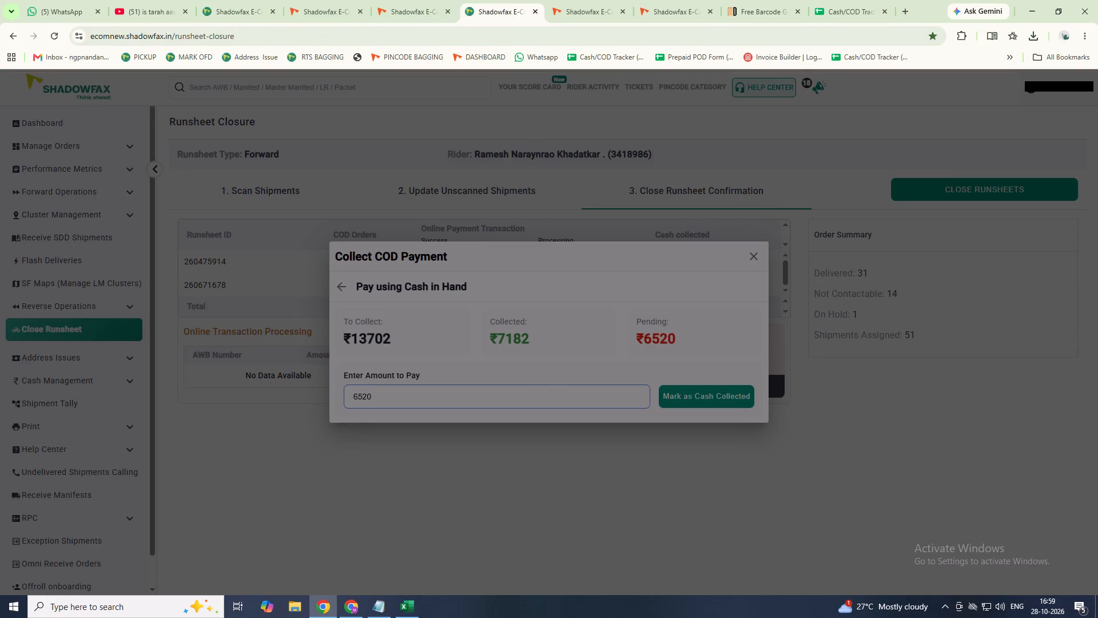
pyautogui.click(693, 399)
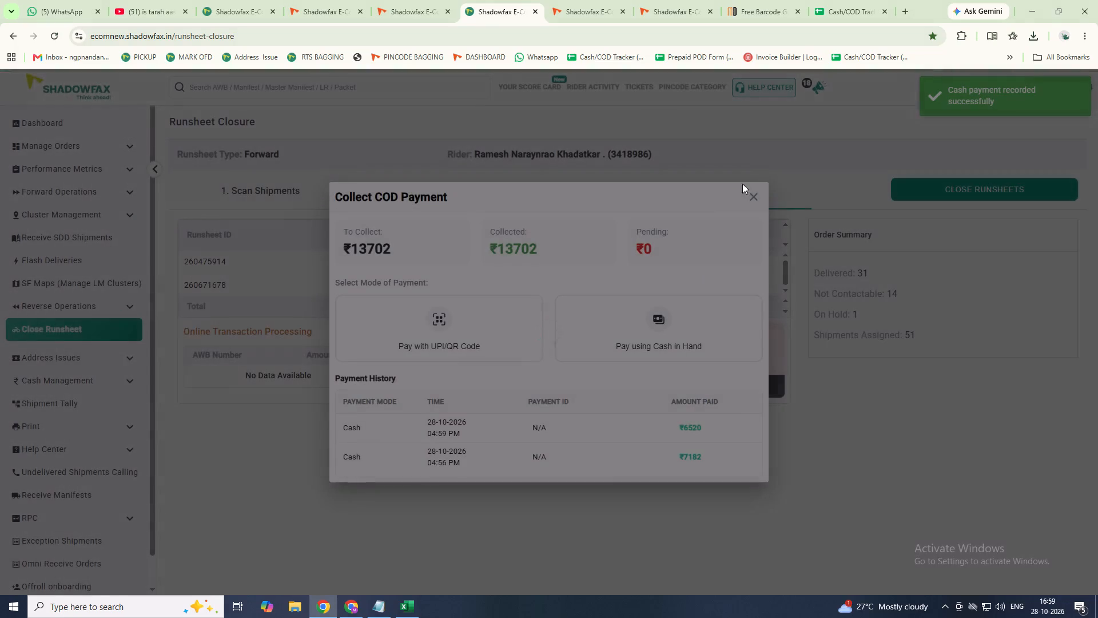
pyautogui.click(757, 196)
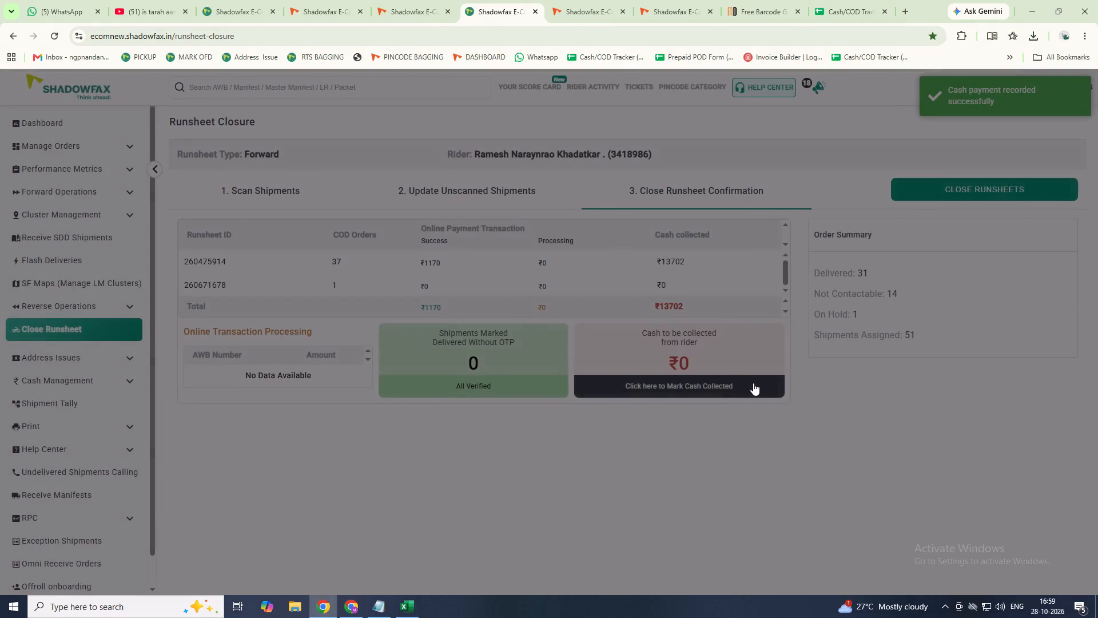
# Close the rider's forward runsheets from the Close Runsheet Confirmation stage.
pyautogui.click(754, 383)
pyautogui.click(910, 192)
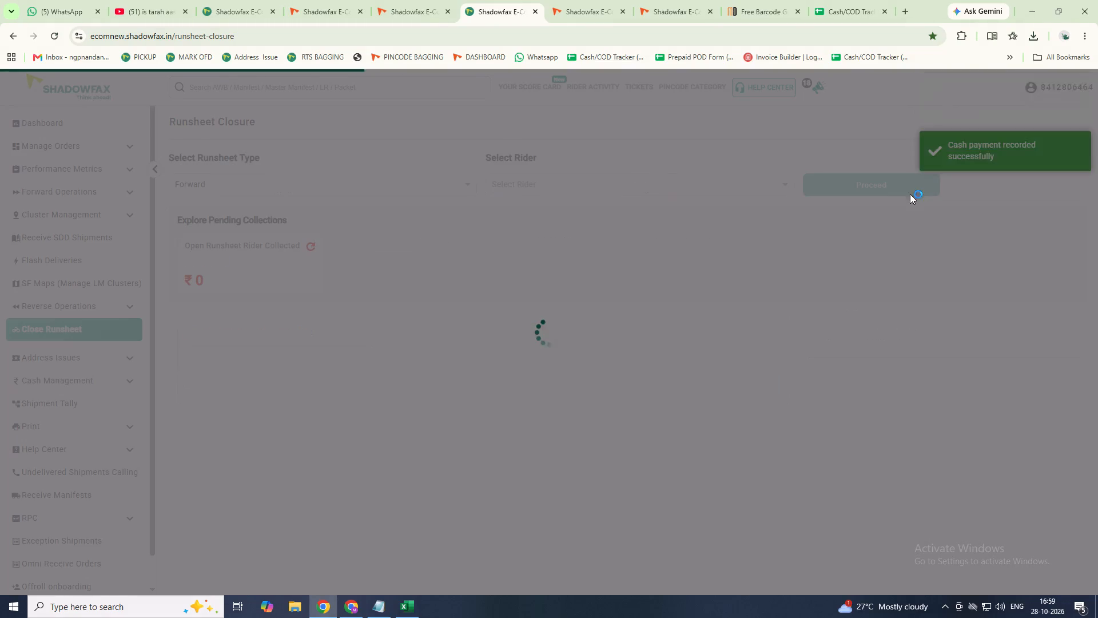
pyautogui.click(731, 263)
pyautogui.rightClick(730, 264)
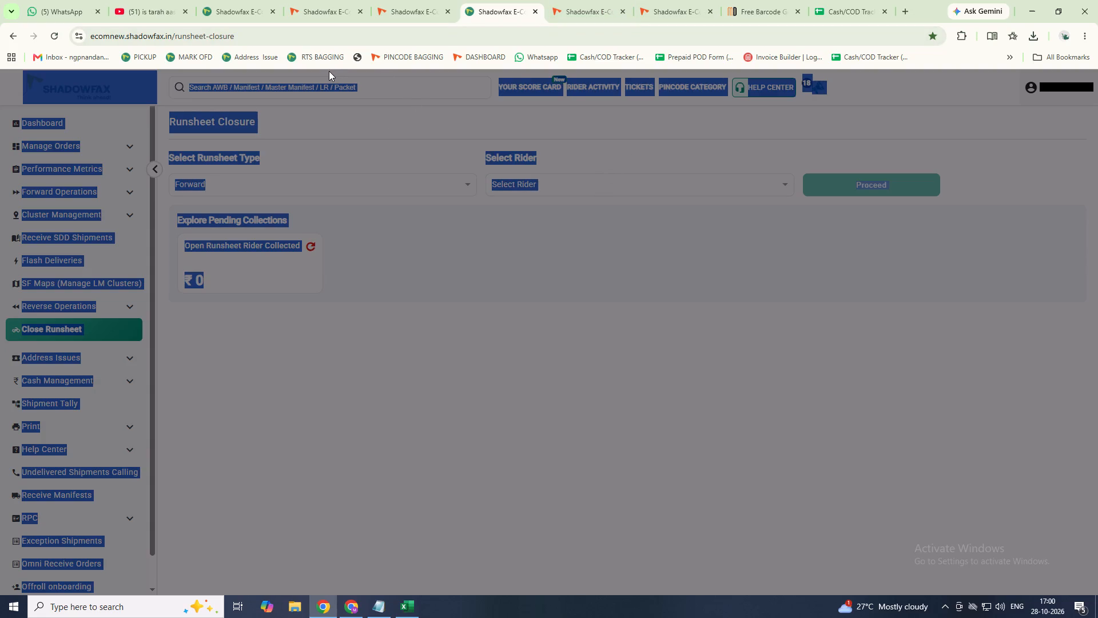
# Switch to YouTube and browse the home feed for a song or music video.
pyautogui.click(166, 6)
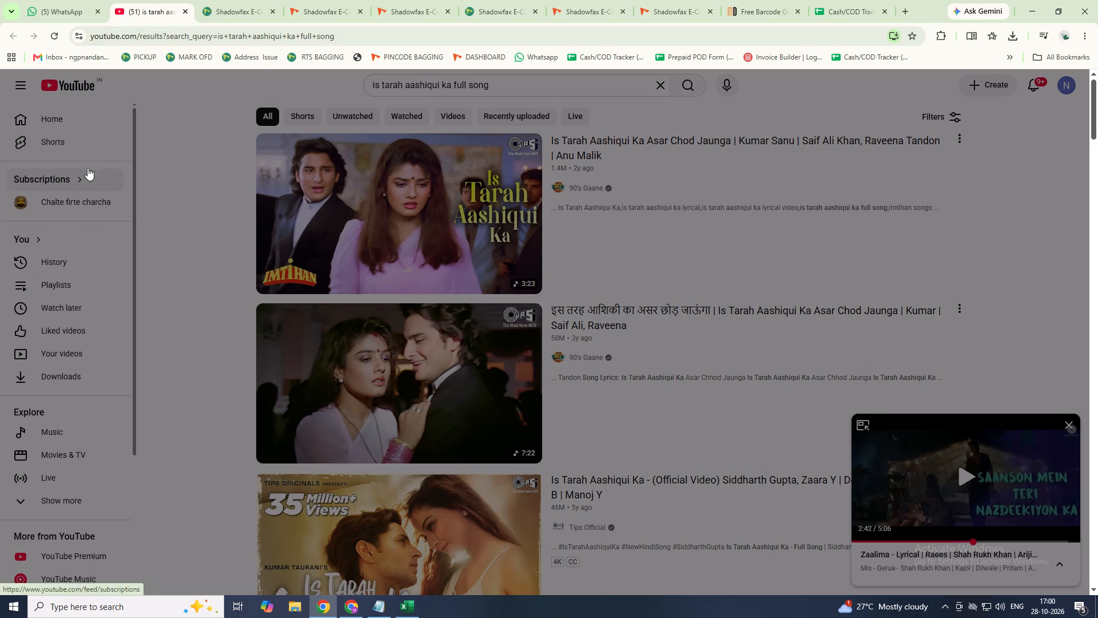
pyautogui.click(40, 125)
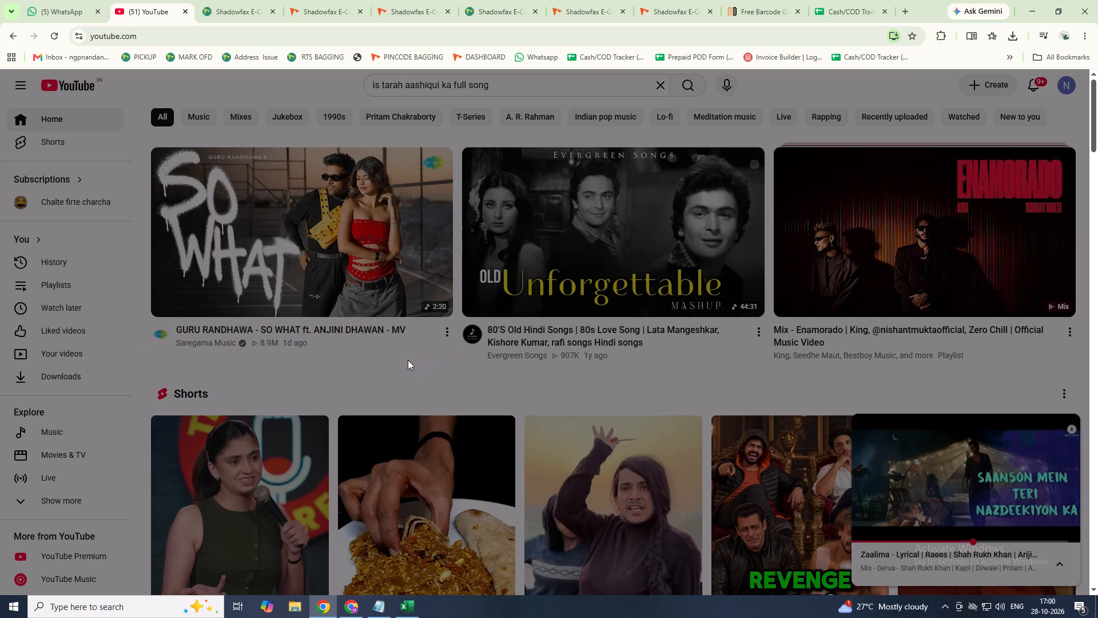
pyautogui.scroll(-7, 409, 362)
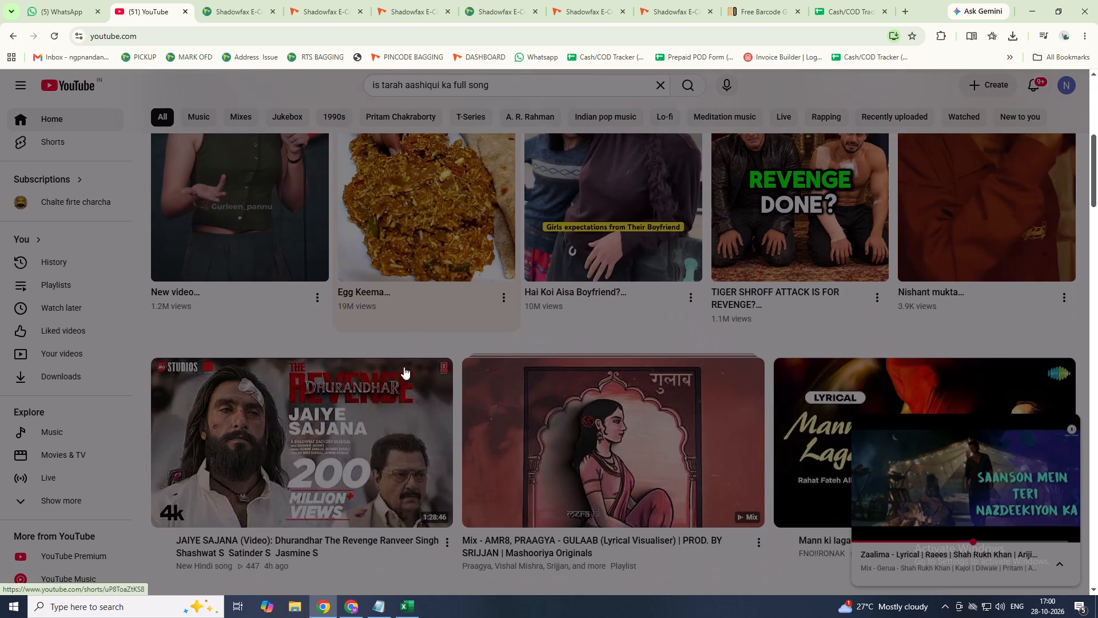
pyautogui.scroll(-3, 404, 367)
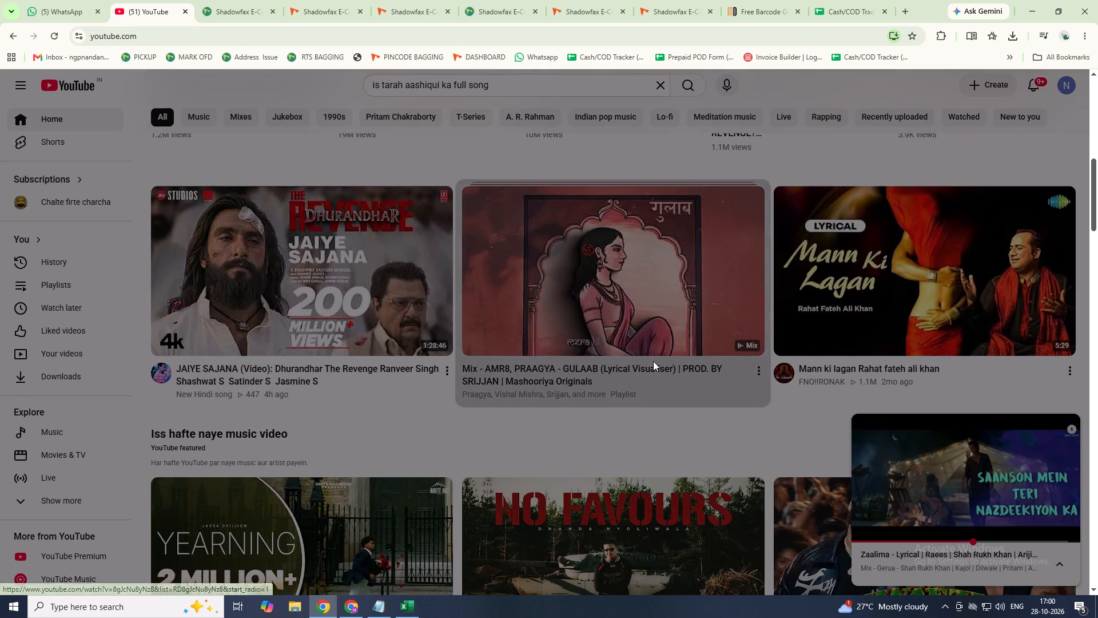
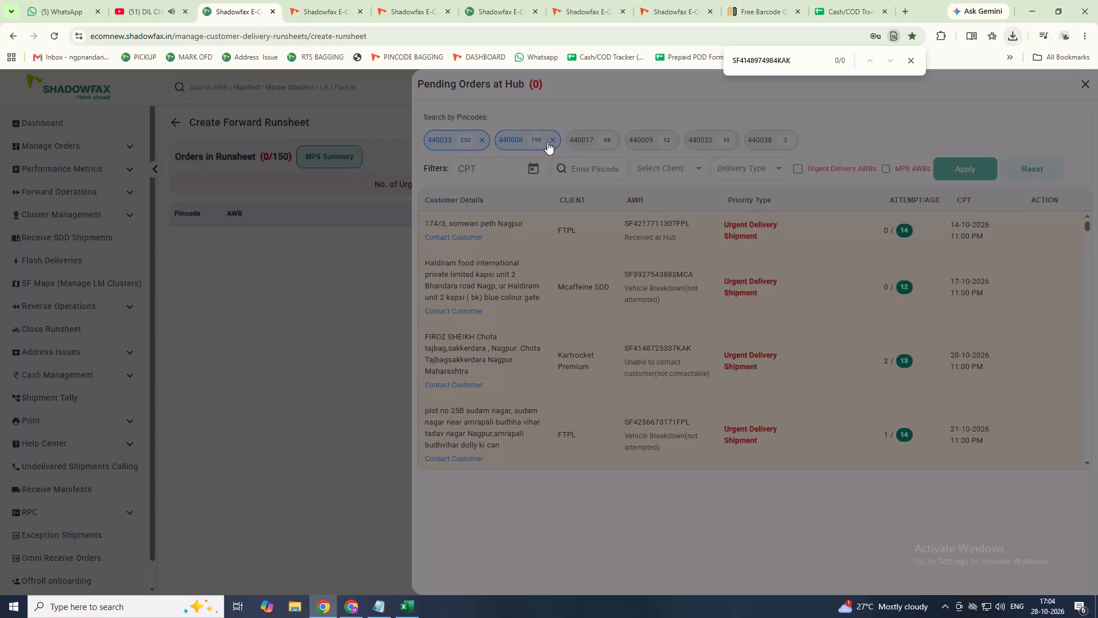
# Add pincode 440017 to the pincode filter of the pending orders at the hub.
pyautogui.click(587, 141)
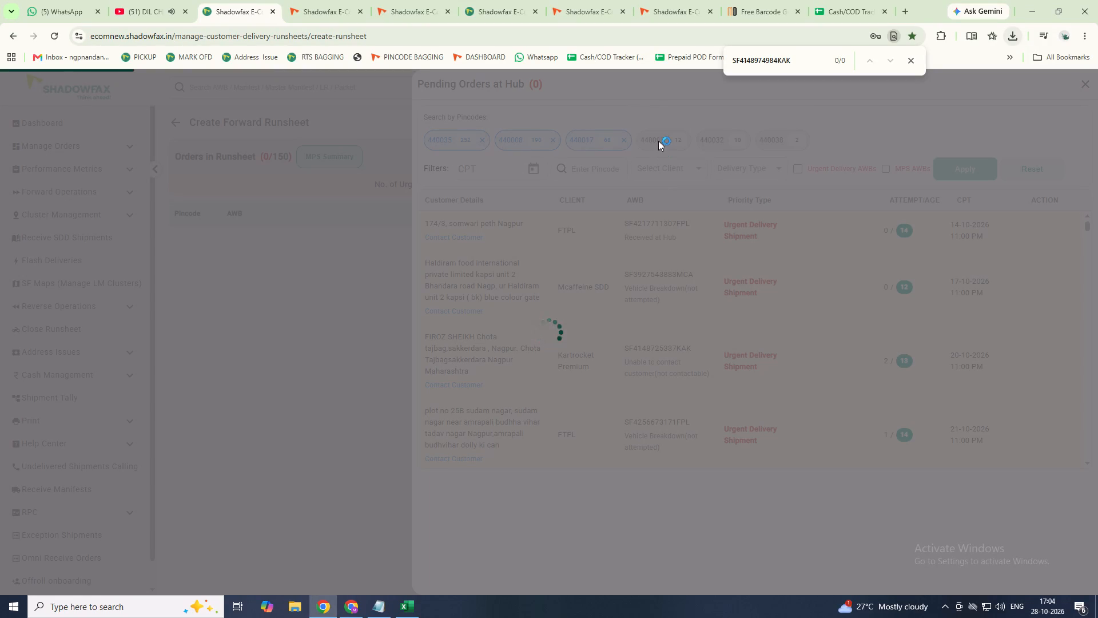
pyautogui.doubleClick(655, 137)
pyautogui.click(655, 138)
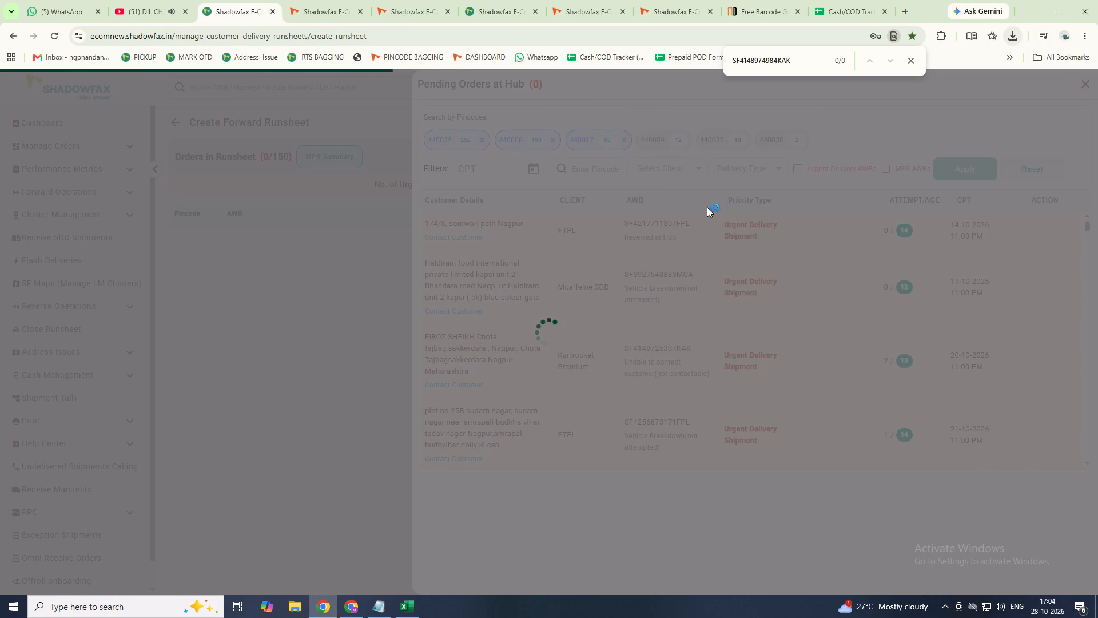
# Lower the computer's headphone volume to 52.
pyautogui.click(1002, 607)
pyautogui.scroll(-2, 975, 556)
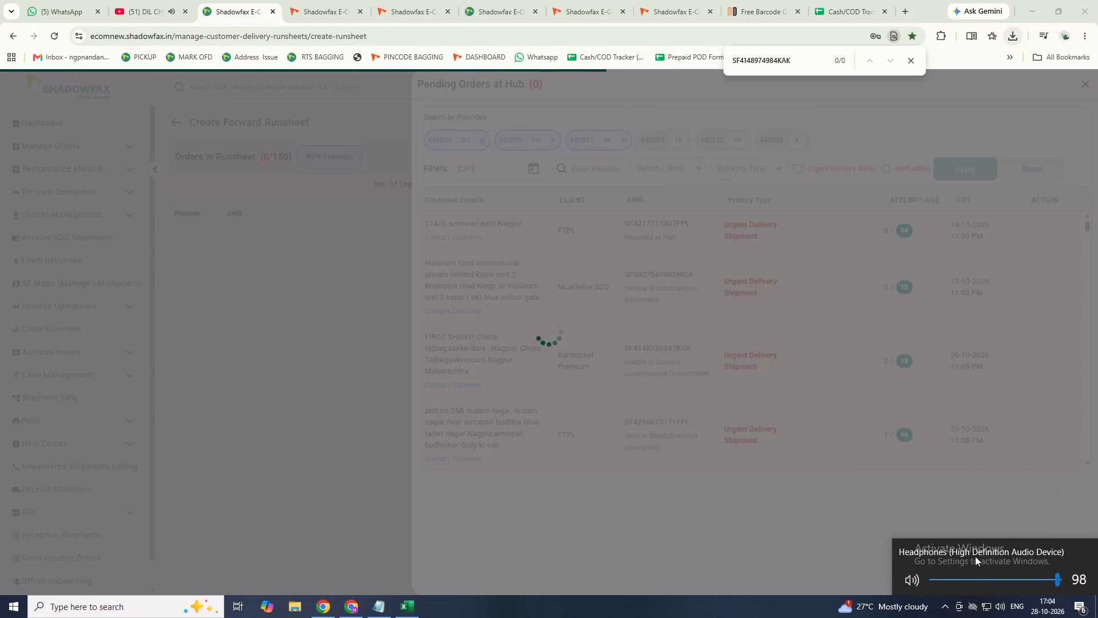
pyautogui.scroll(-20, 975, 556)
pyautogui.scroll(-3, 975, 556)
pyautogui.scroll(5, 992, 556)
pyautogui.scroll(-3, 992, 556)
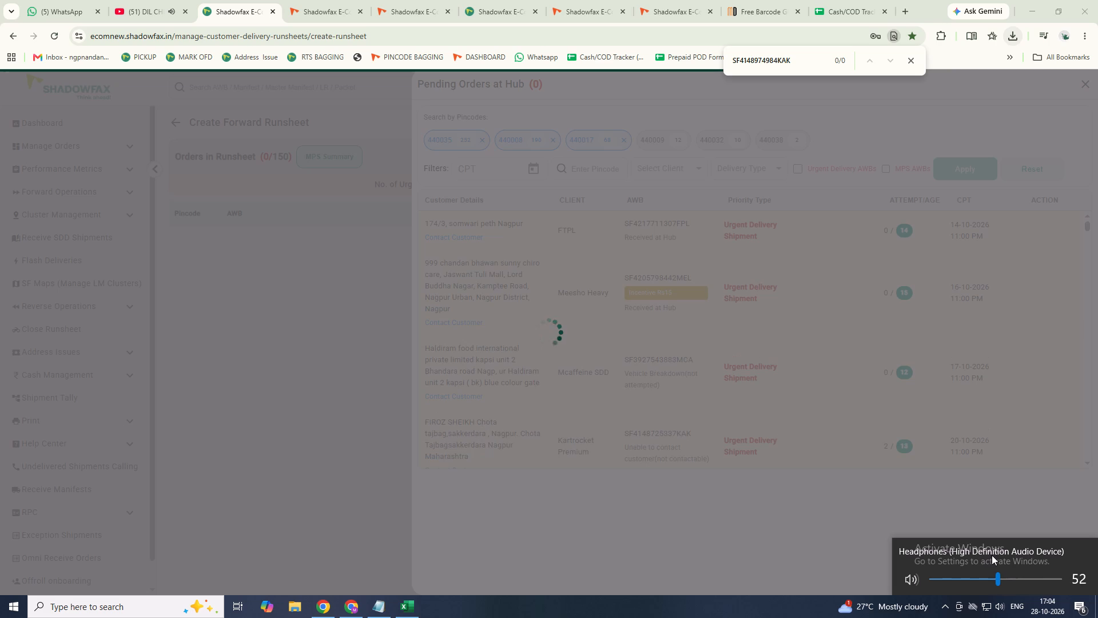
# Add pincodes 440009, 440032 and 440038 to the pincode filter of the pending orders at the hub.
pyautogui.click(658, 164)
pyautogui.click(655, 149)
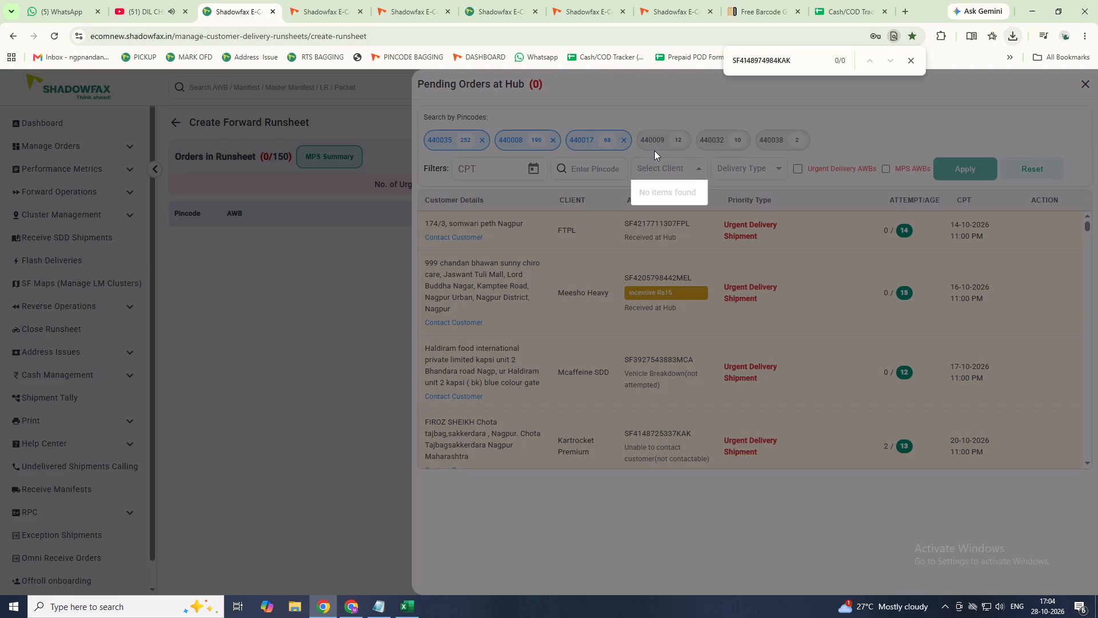
pyautogui.doubleClick(649, 141)
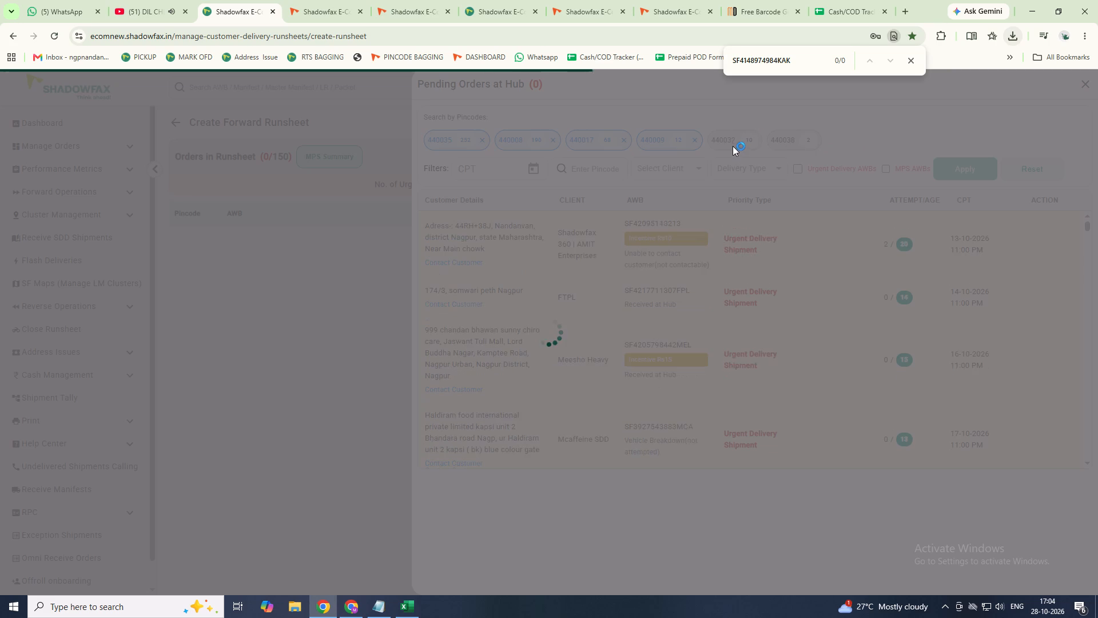
pyautogui.click(736, 148)
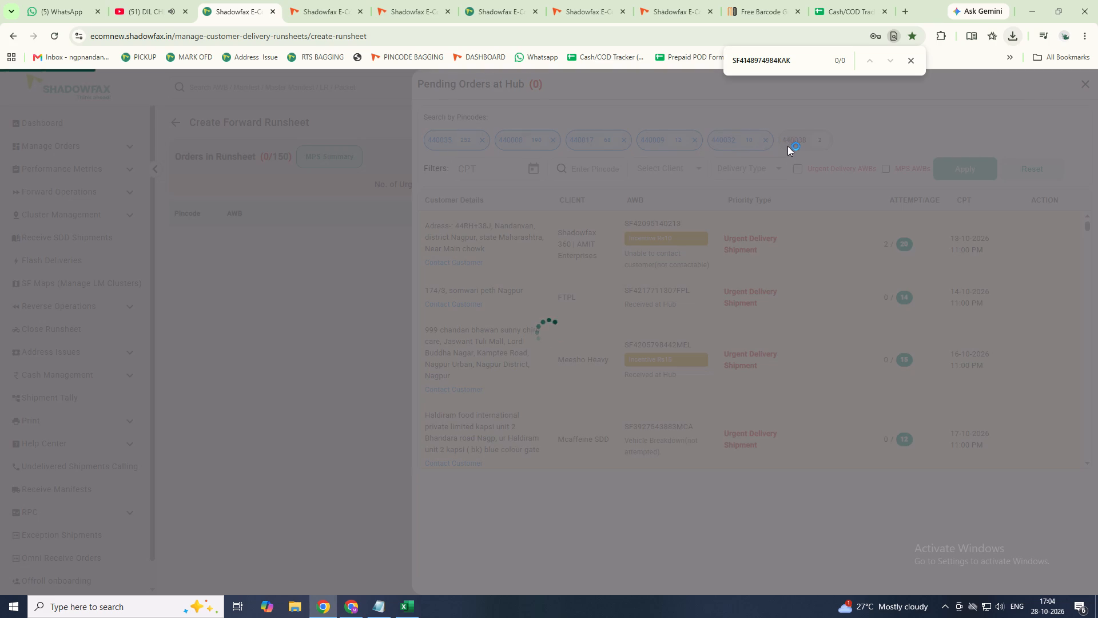
pyautogui.tripleClick(790, 145)
pyautogui.tripleClick(792, 144)
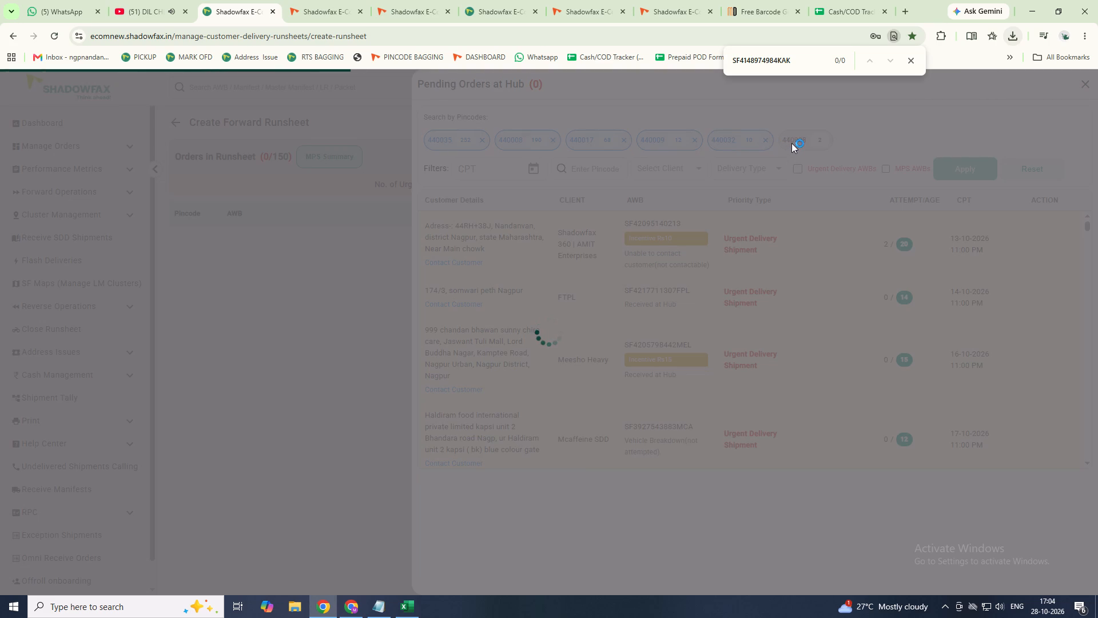
pyautogui.tripleClick(790, 143)
pyautogui.tripleClick(791, 144)
pyautogui.doubleClick(791, 145)
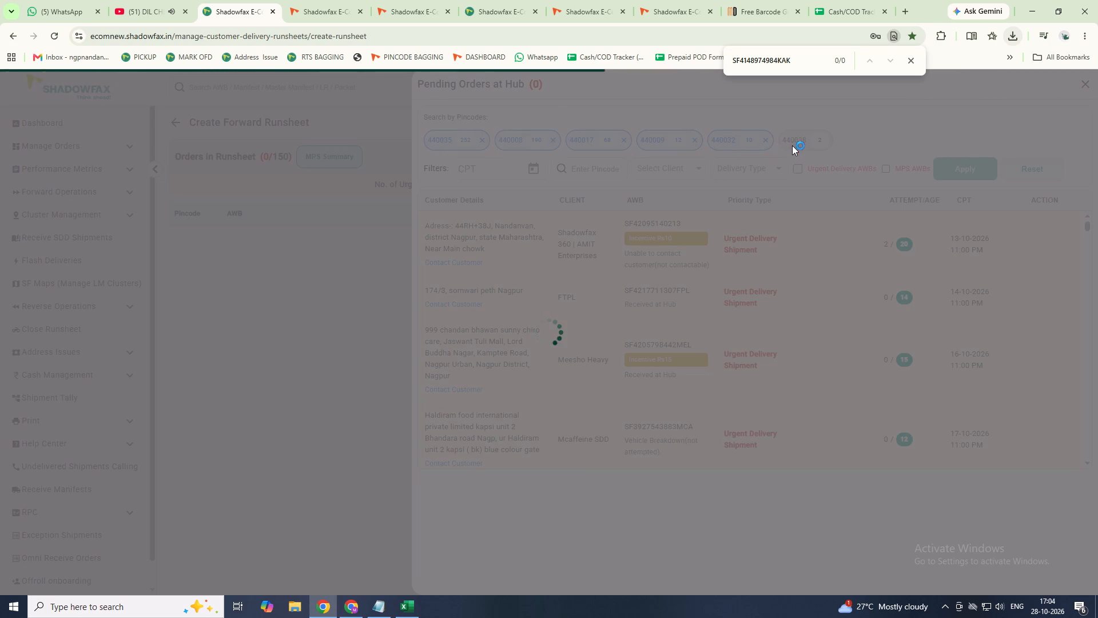
pyautogui.doubleClick(792, 145)
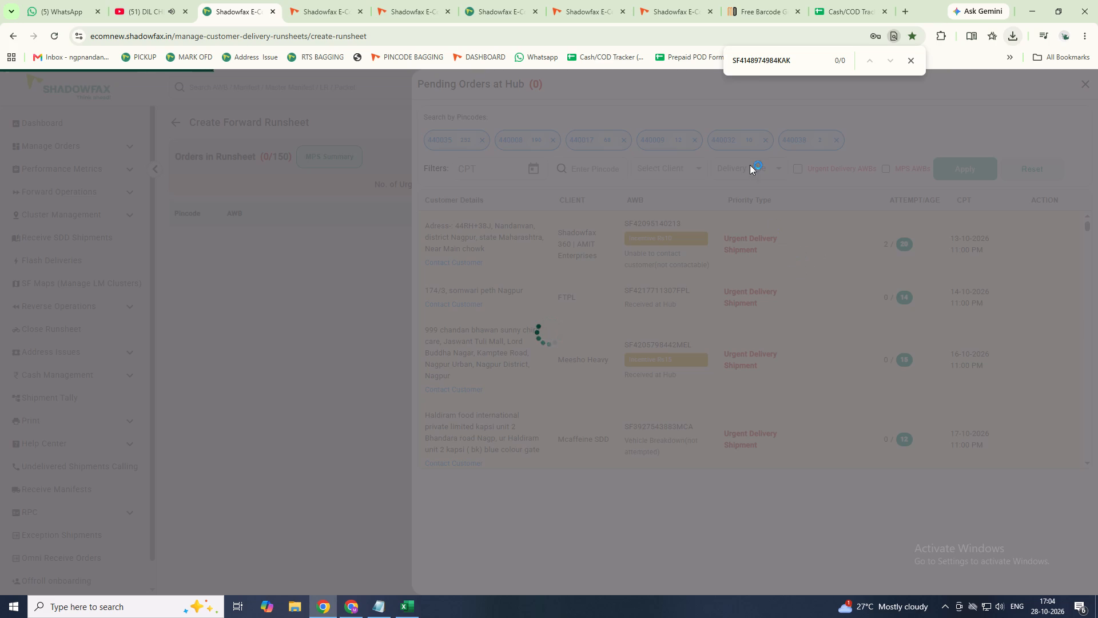
pyautogui.tripleClick(759, 63)
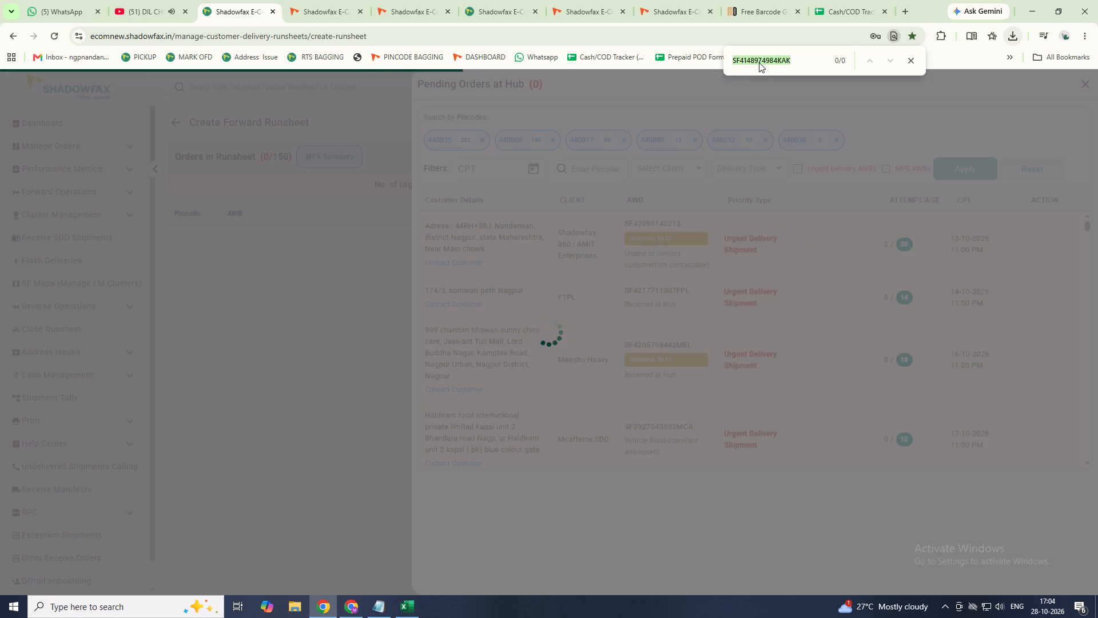
pyautogui.hotkey('ctrl', 'v')
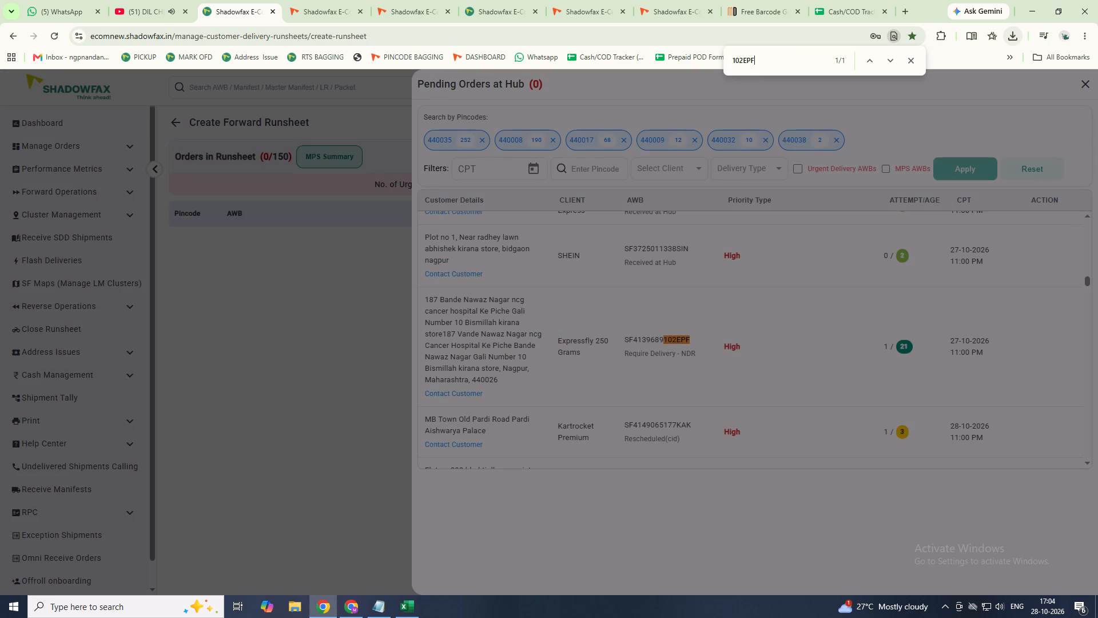
pyautogui.doubleClick(649, 339)
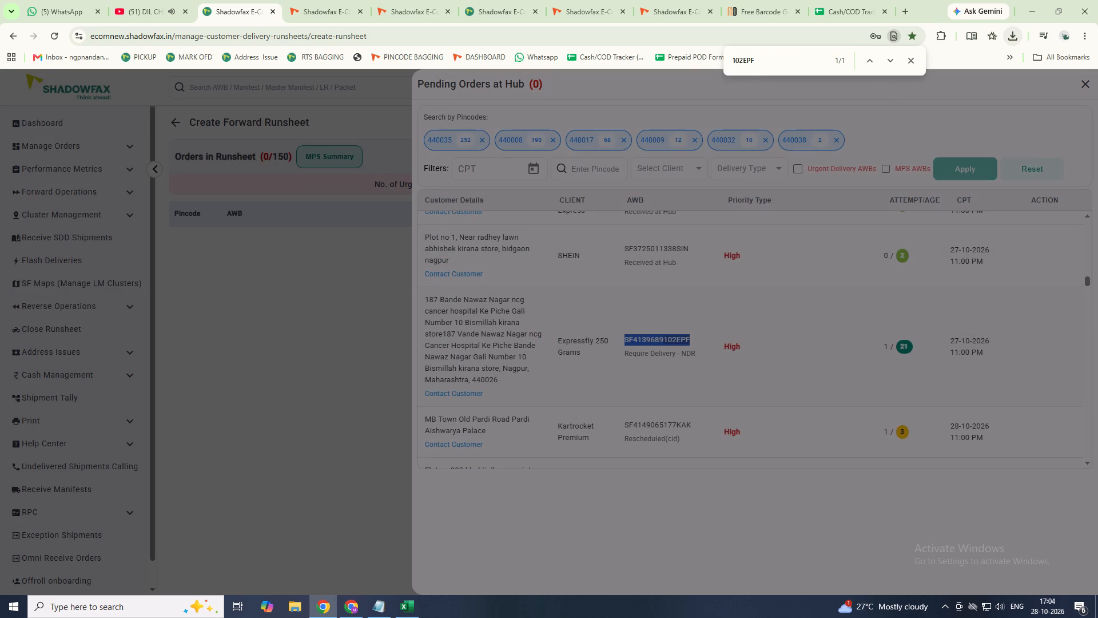
pyautogui.hotkey('ctrl', 'c')
pyautogui.hotkey('alt', 'Tab')
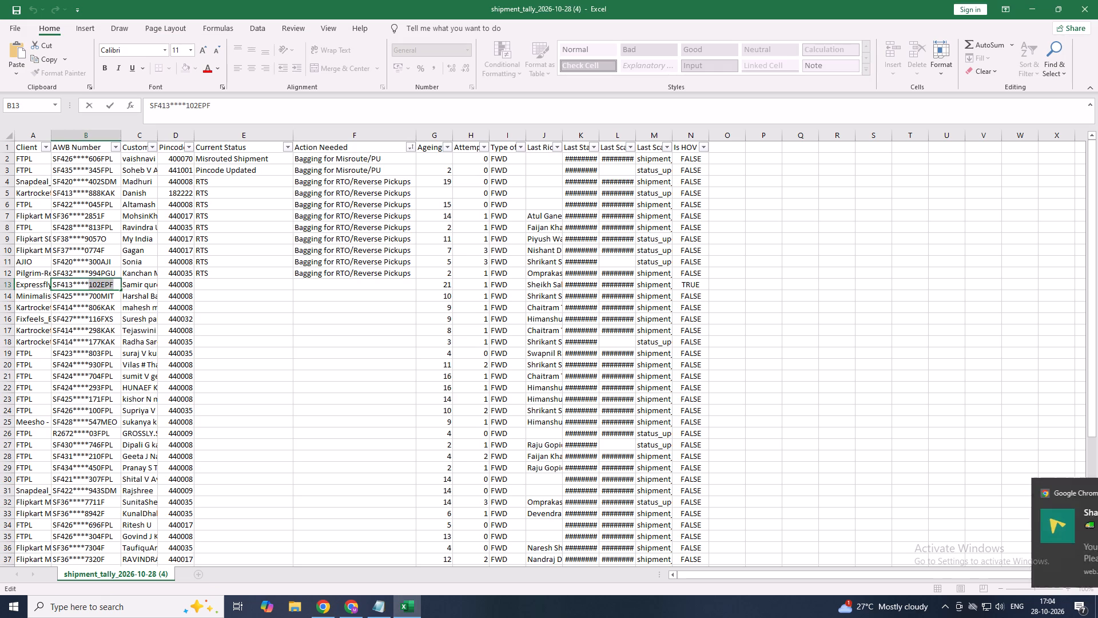
pyautogui.doubleClick(254, 286)
pyautogui.hotkey('ctrl', 'v')
pyautogui.press('Return')
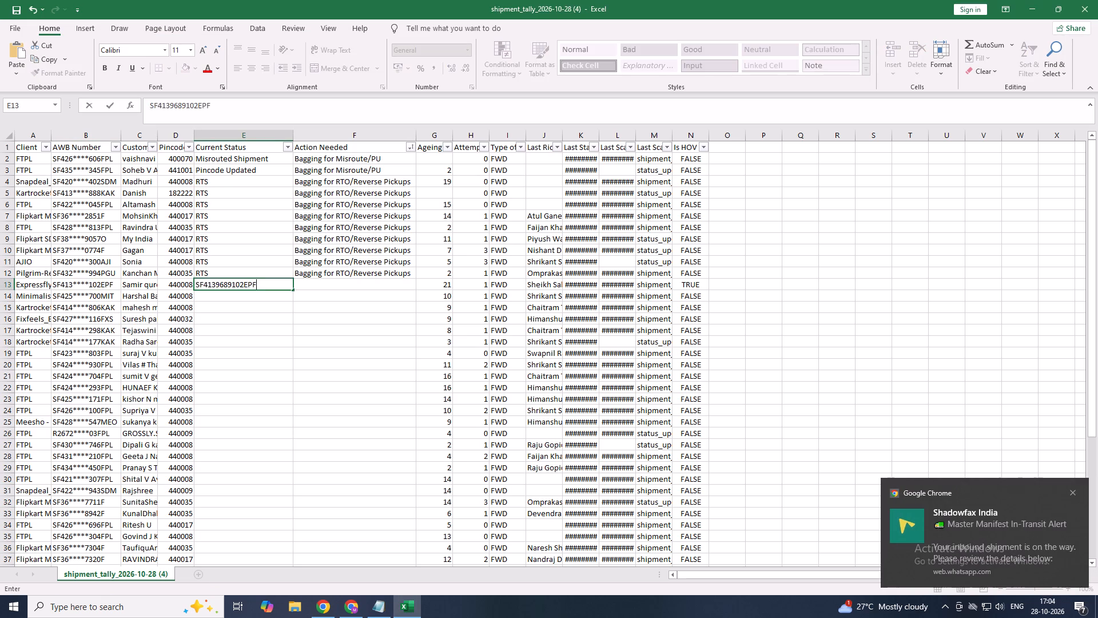
pyautogui.tripleClick(101, 300)
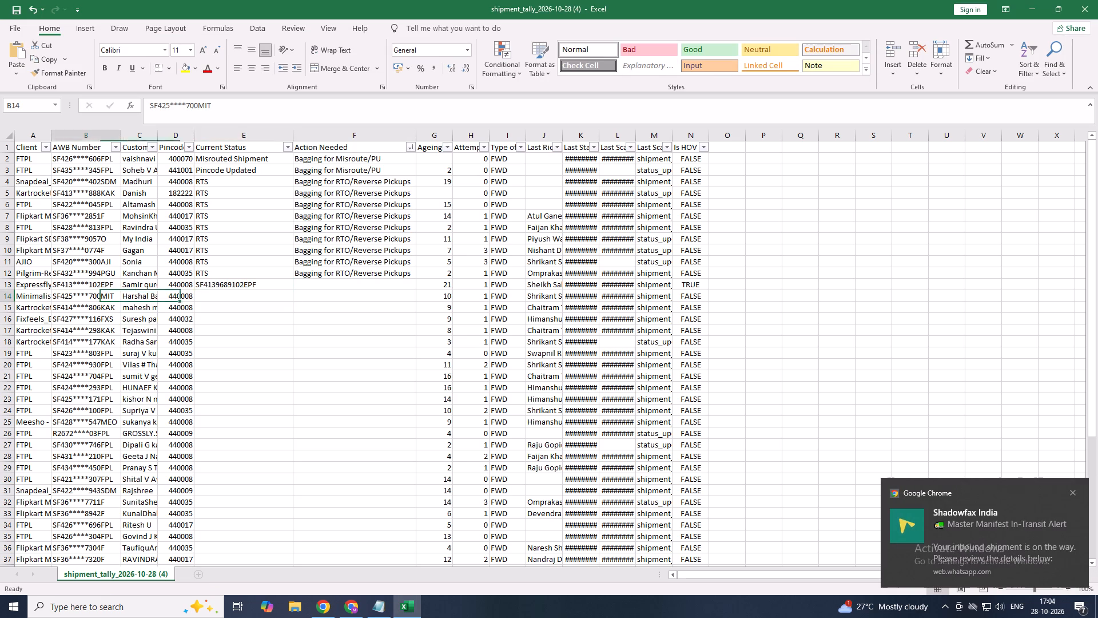
pyautogui.doubleClick(100, 298)
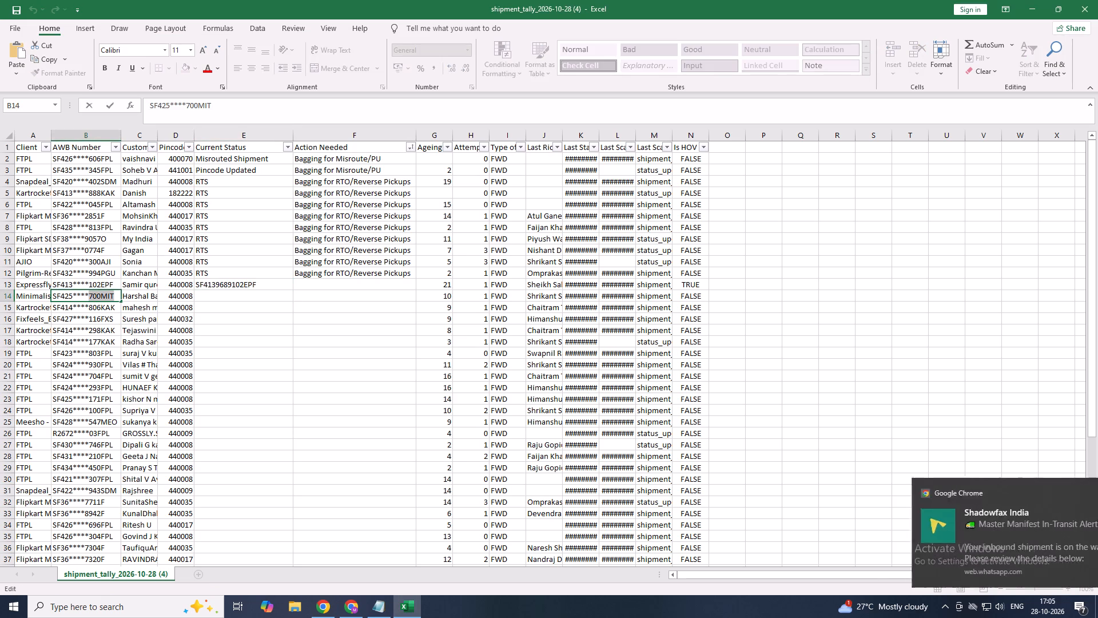
pyautogui.hotkey('ctrl', 'c')
pyautogui.hotkey('alt', 'Tab')
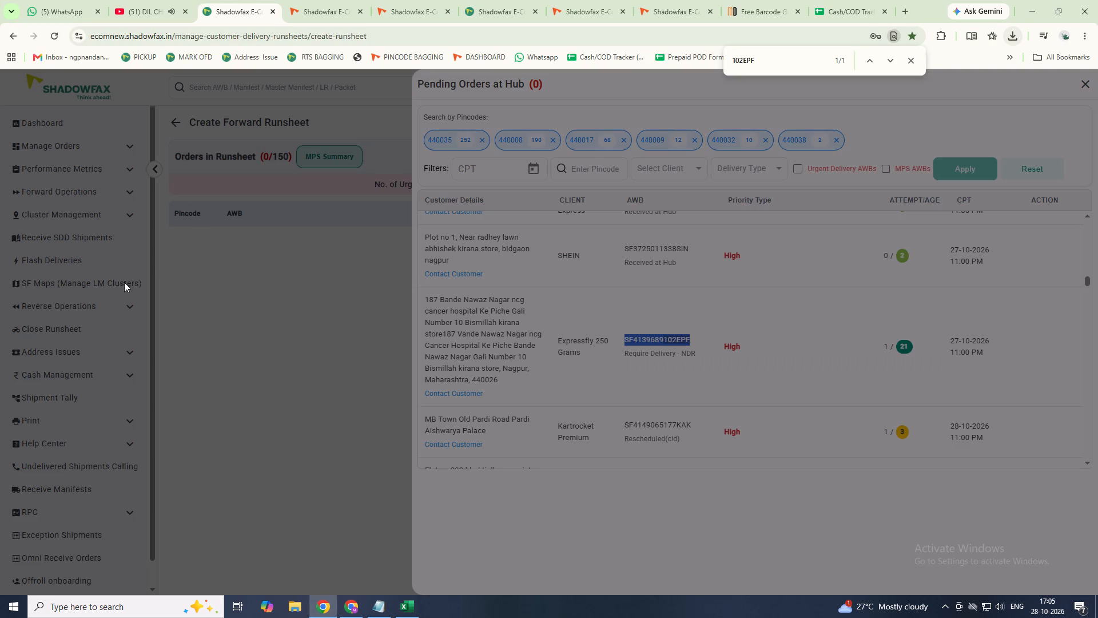
pyautogui.doubleClick(732, 65)
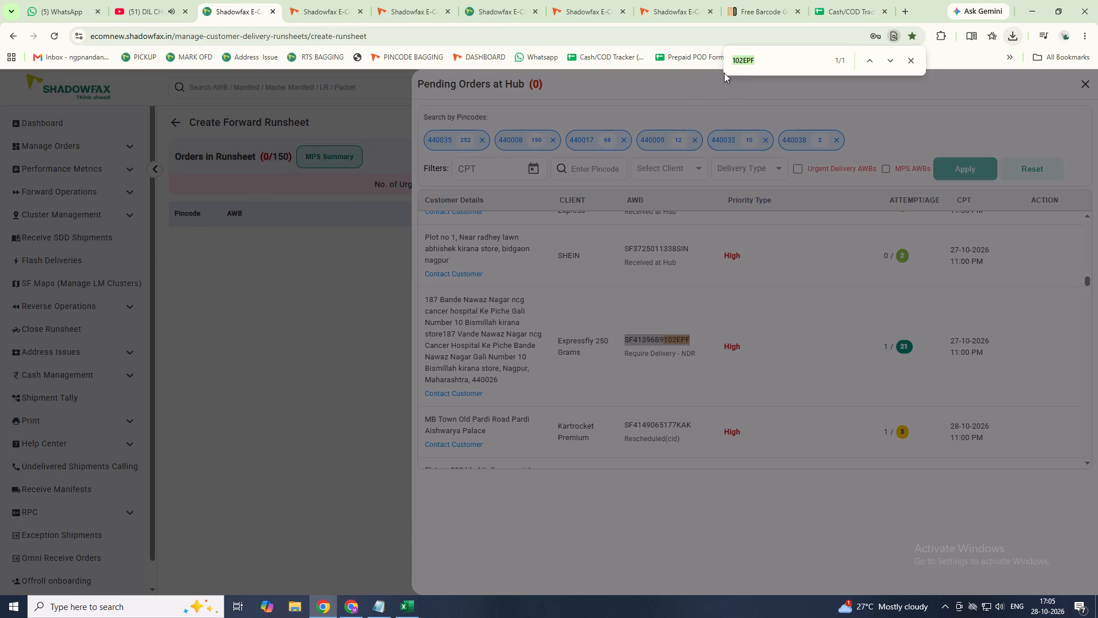
pyautogui.hotkey('ctrl', 'v')
pyautogui.press('Return')
pyautogui.scroll(1, 749, 79)
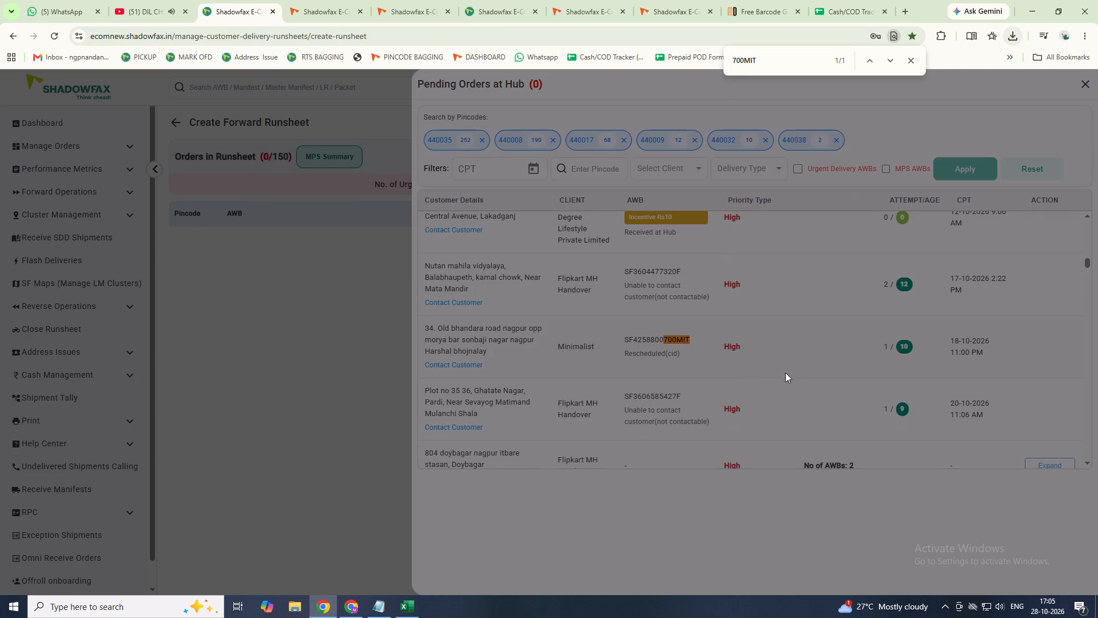
pyautogui.tripleClick(660, 343)
pyautogui.click(660, 340)
pyautogui.hotkey('ctrl', 'c')
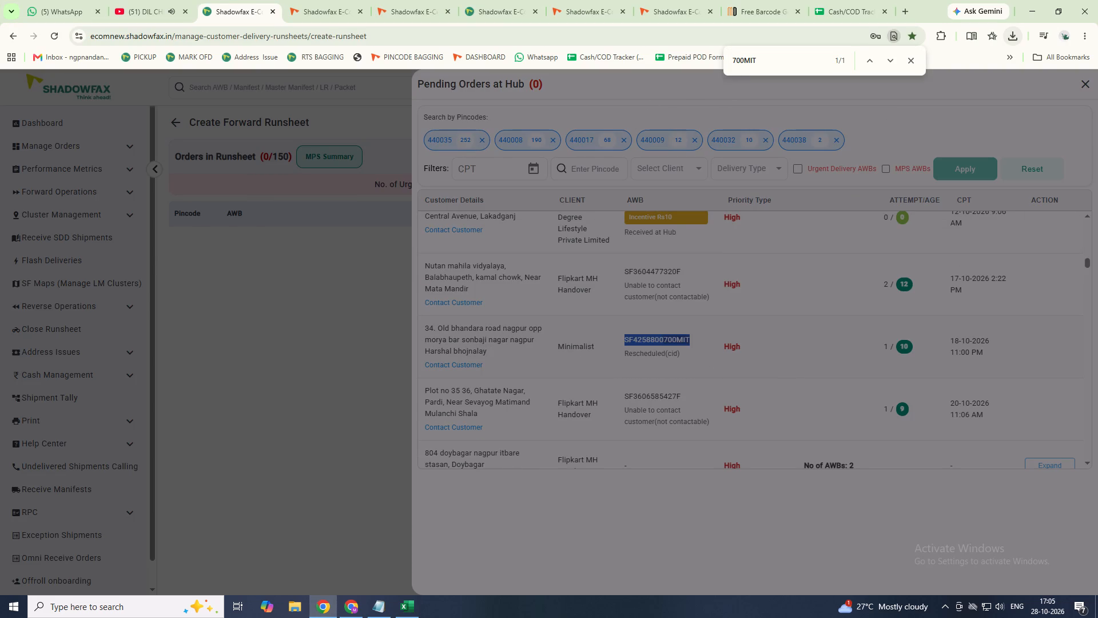
pyautogui.hotkey('alt', 'Tab')
pyautogui.click(218, 295)
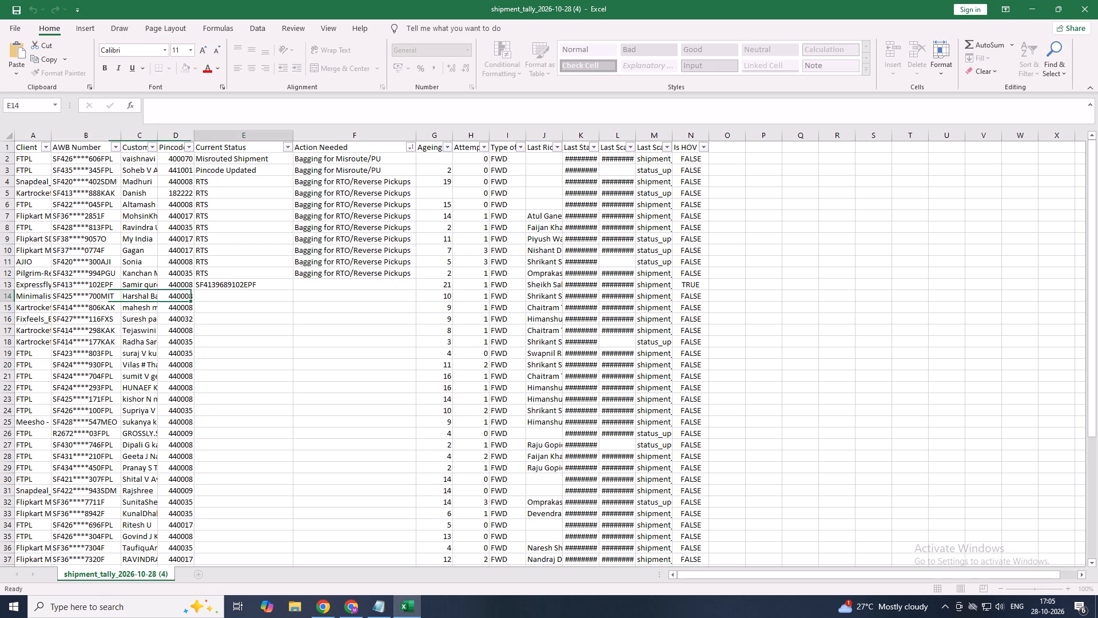
pyautogui.hotkey('ctrl', 'v')
pyautogui.press('.')
pyautogui.press('Return')
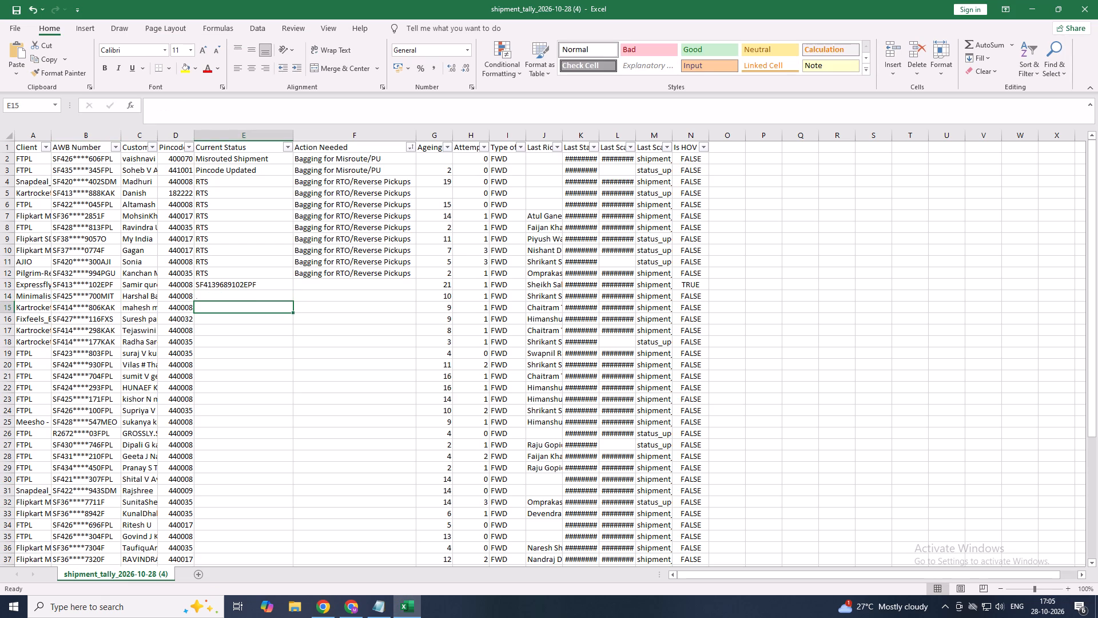
pyautogui.hotkey('ctrl', 'z')
pyautogui.hotkey('ctrl', 'x')
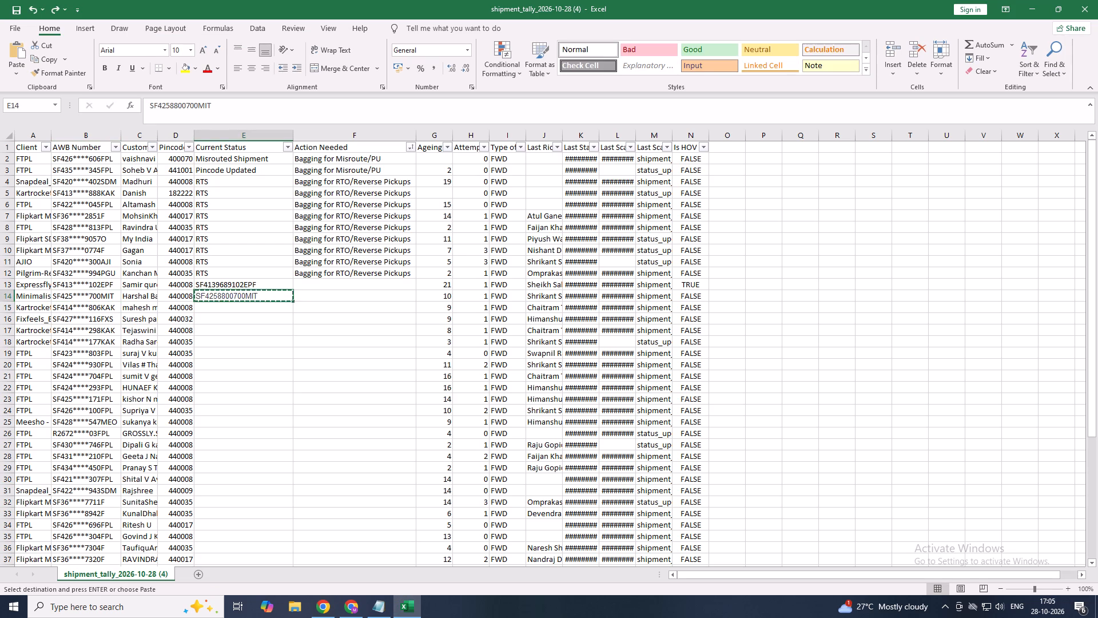
pyautogui.tripleClick(96, 306)
pyautogui.click(97, 306)
pyautogui.hotkey('ctrl', 'c')
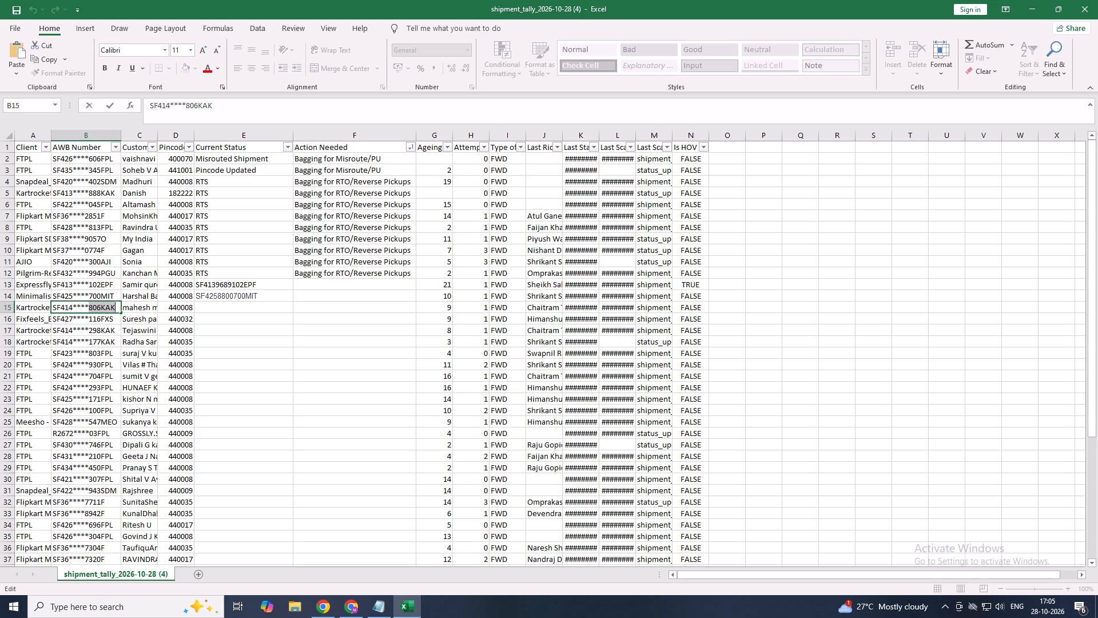
pyautogui.hotkey('alt', 'Tab')
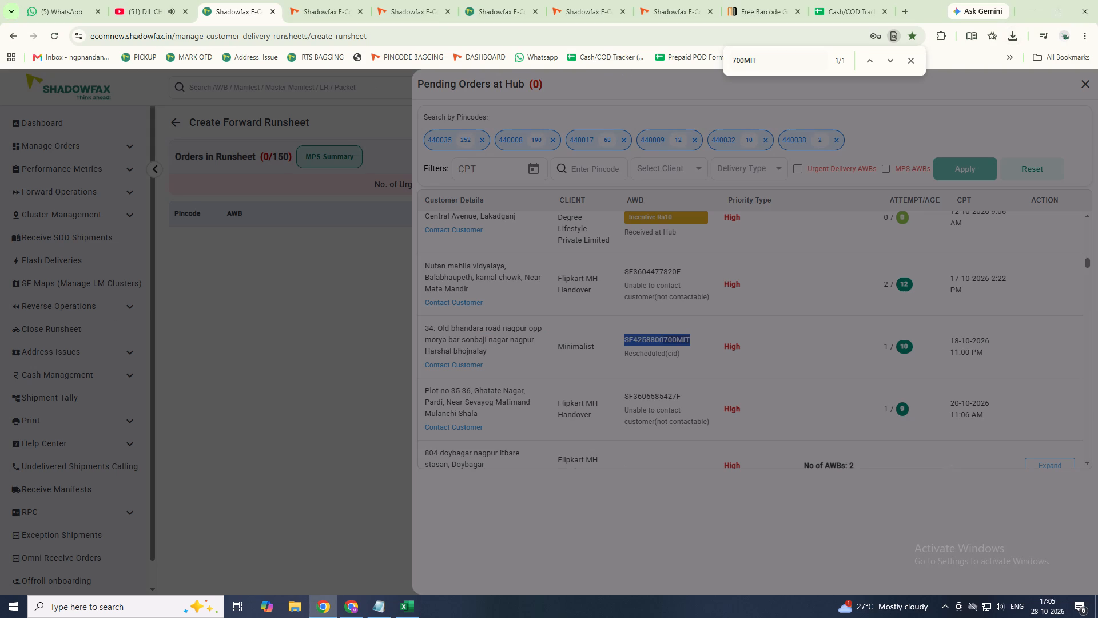
pyautogui.tripleClick(735, 60)
pyautogui.doubleClick(747, 61)
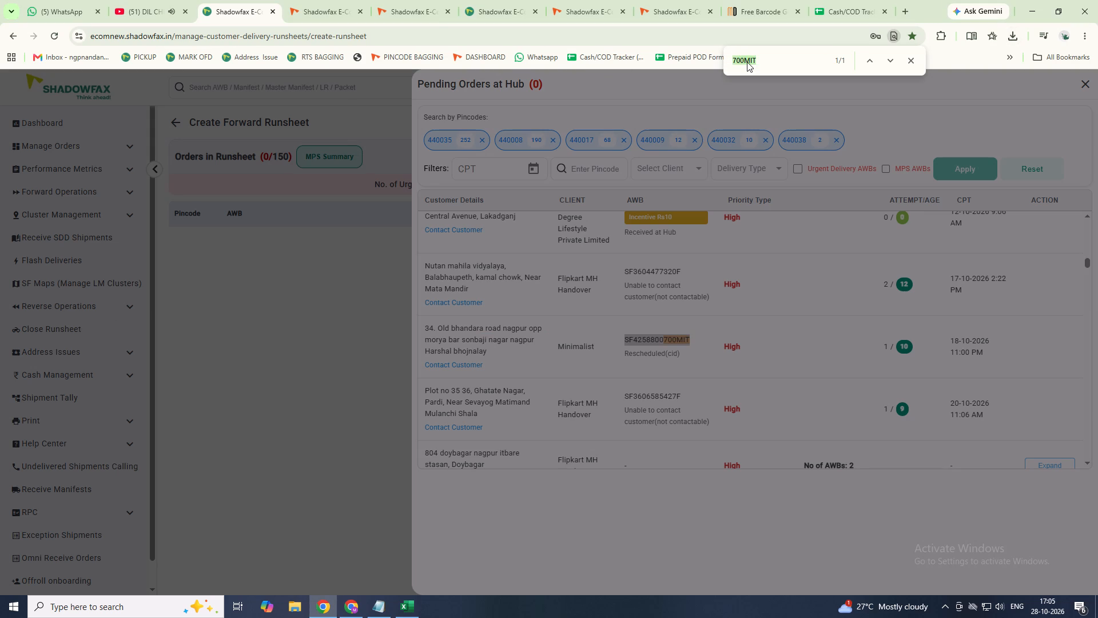
pyautogui.hotkey('ctrl', 'v')
pyautogui.press('Return')
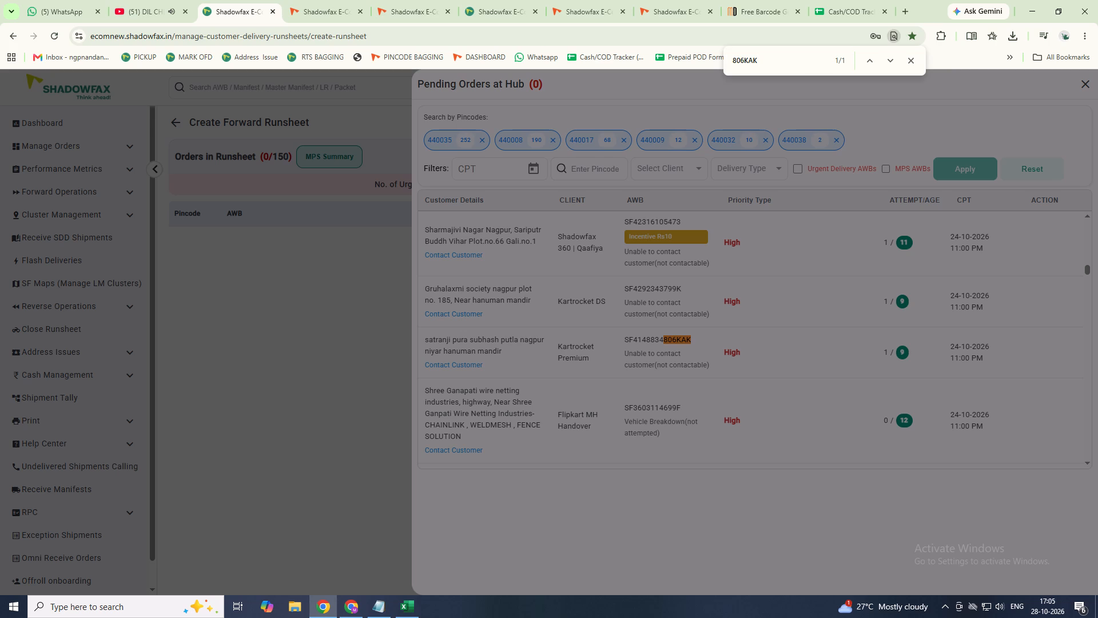
pyautogui.doubleClick(647, 338)
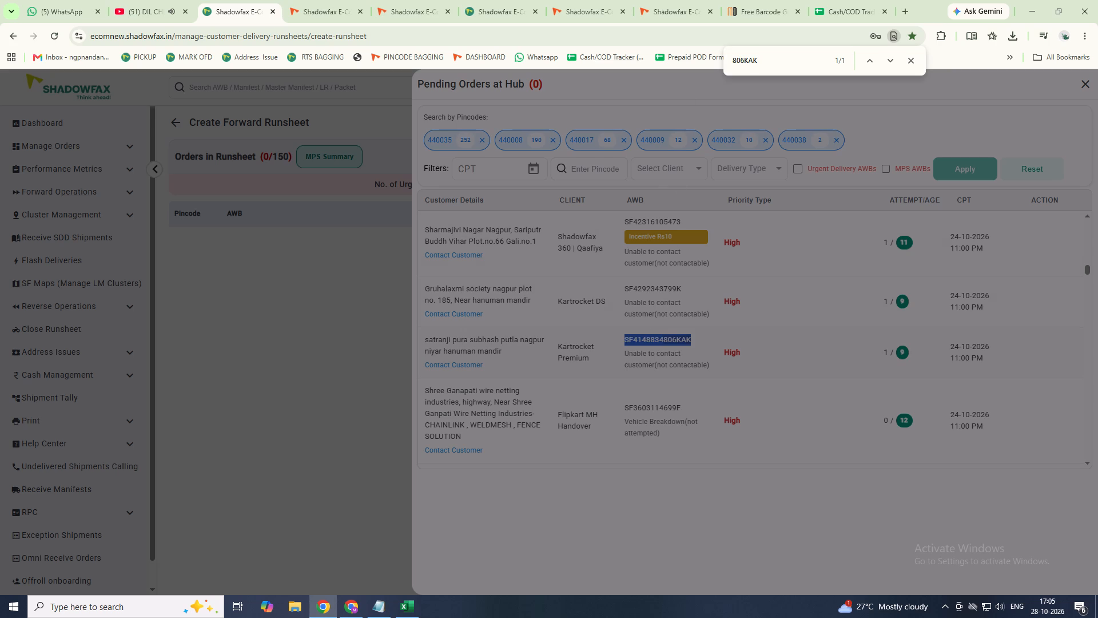
pyautogui.hotkey('ctrl', 'c')
pyautogui.hotkey('ctrl', 'v')
pyautogui.hotkey('alt', 'Tab')
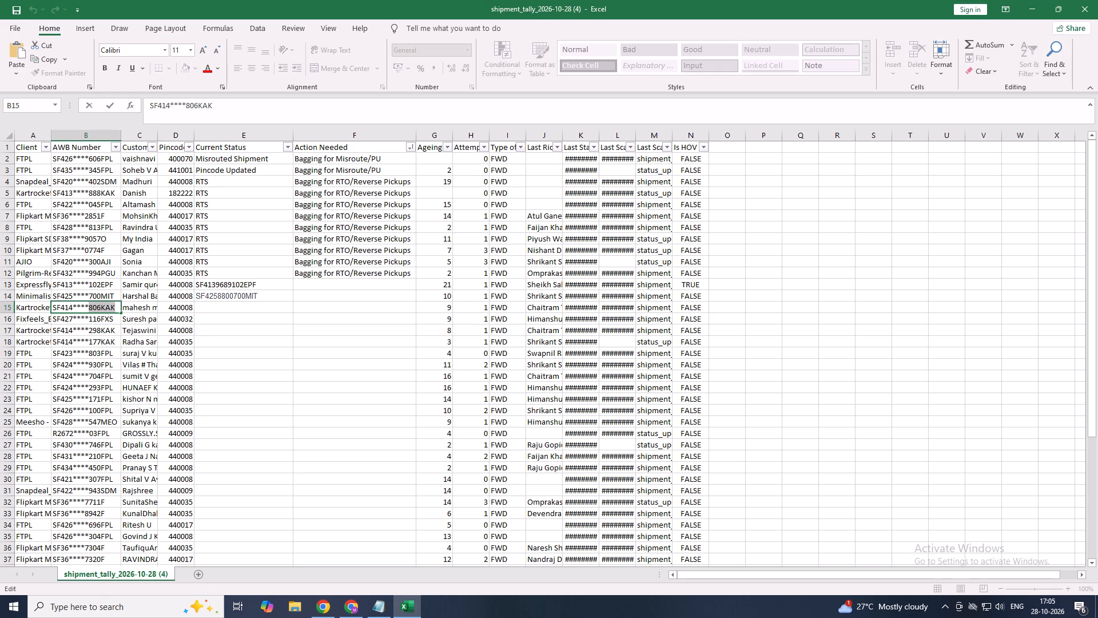
pyautogui.click(233, 310)
pyautogui.hotkey('ctrl', 'v')
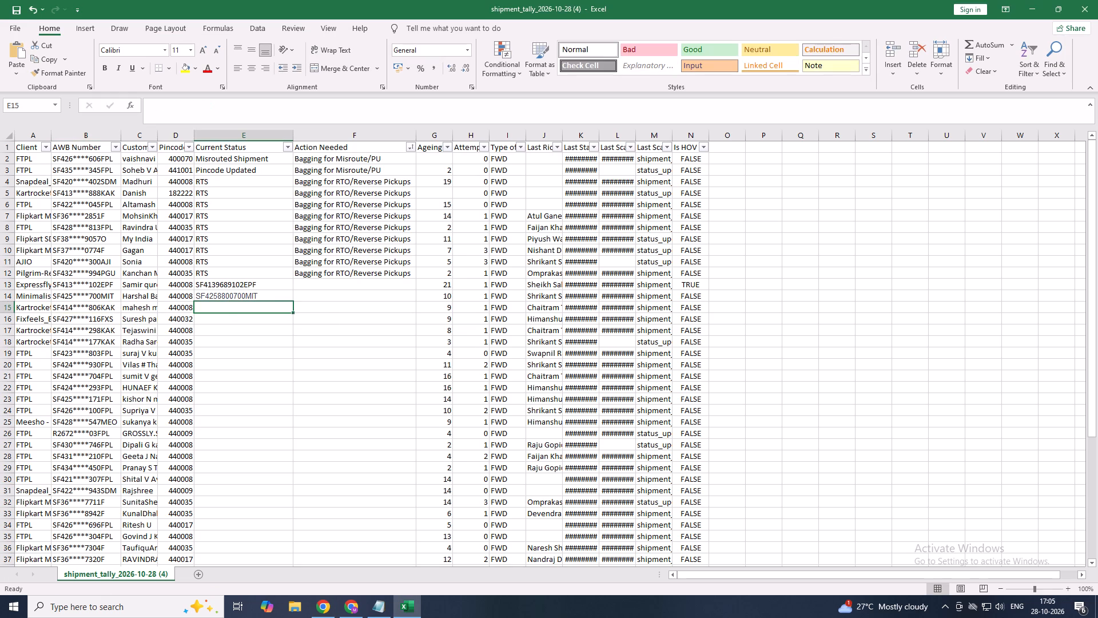
pyautogui.press('Return')
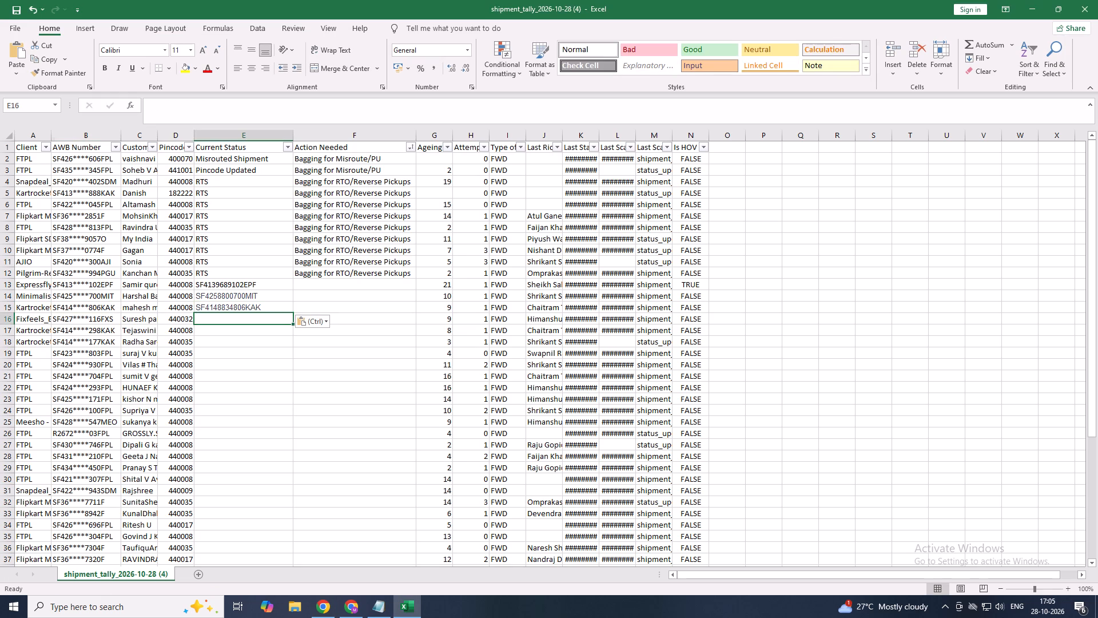
pyautogui.tripleClick(94, 319)
pyautogui.click(95, 319)
pyautogui.hotkey('ctrl', 'c')
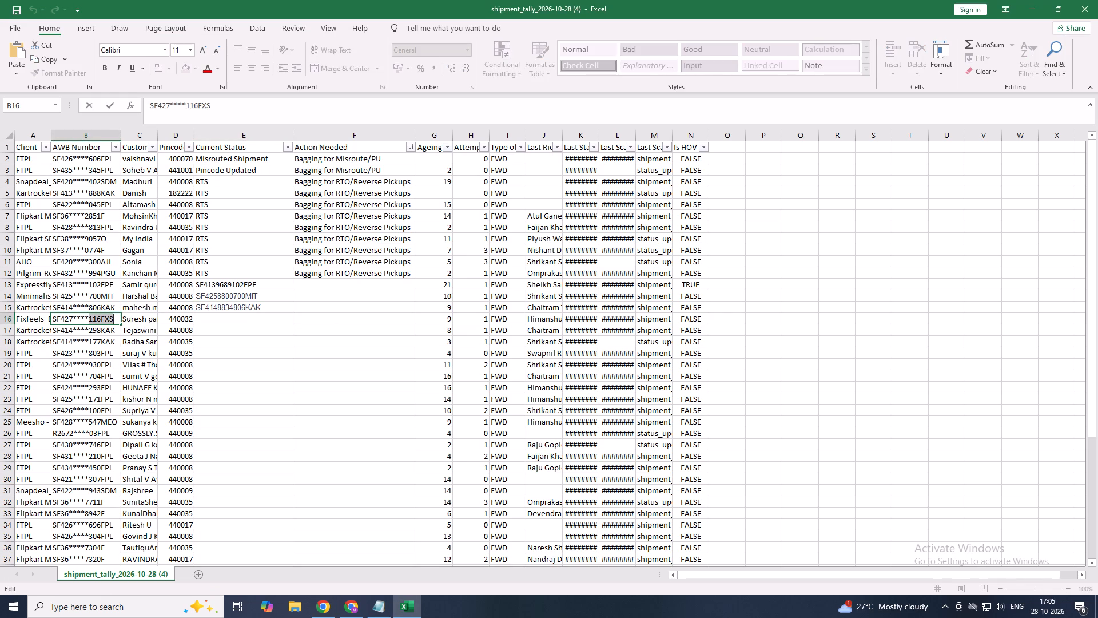
pyautogui.hotkey('alt', 'Tab')
pyautogui.hotkey('alt', 'Tab')
pyautogui.hotkey('alt', 'Tab')
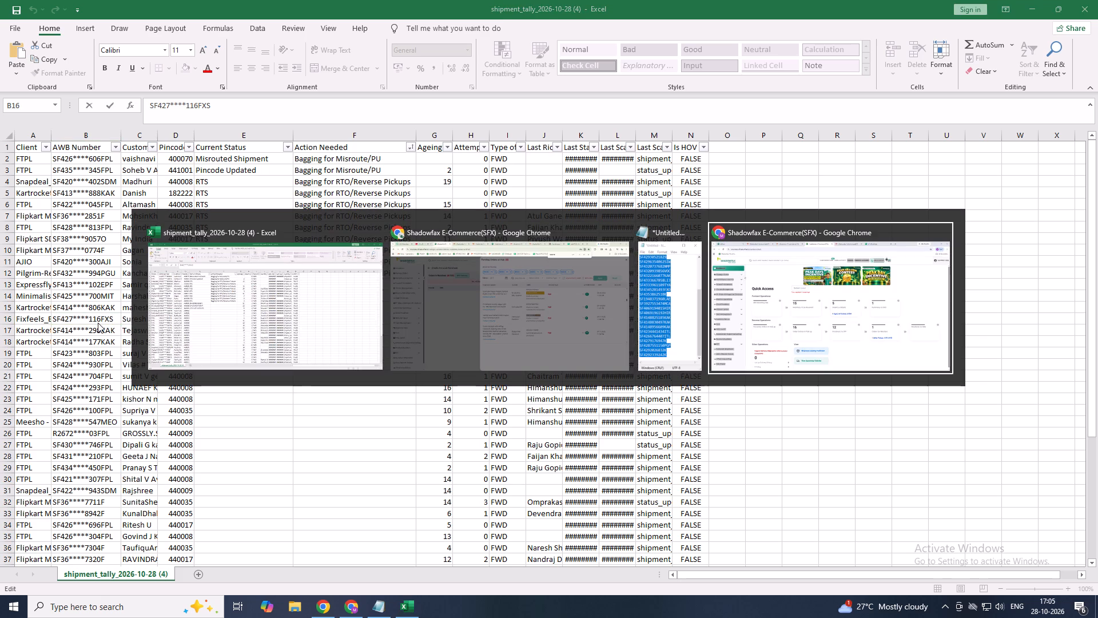
pyautogui.hotkey('alt', 'Tab')
pyautogui.hotkey('alt', 'Tab')
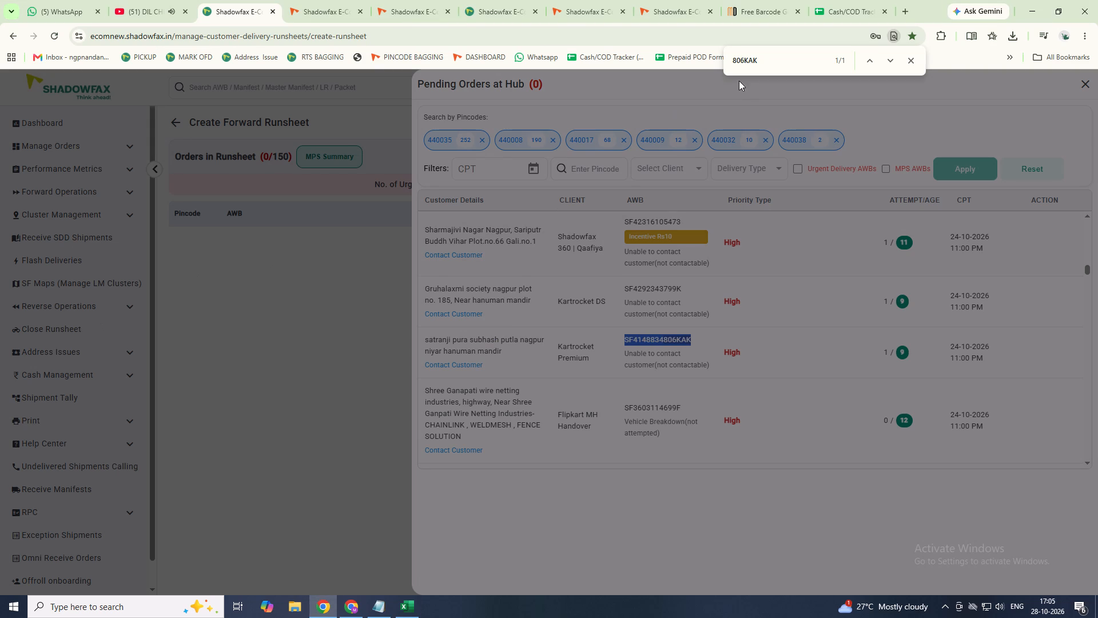
pyautogui.doubleClick(737, 58)
pyautogui.hotkey('ctrl', 'v')
pyautogui.press('Return')
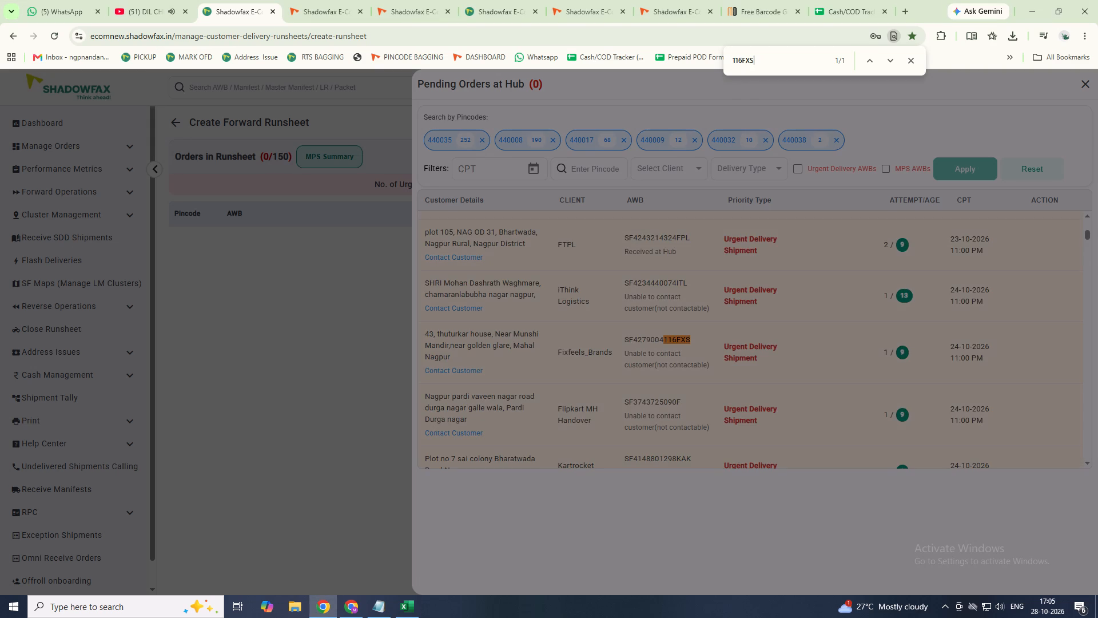
pyautogui.doubleClick(658, 340)
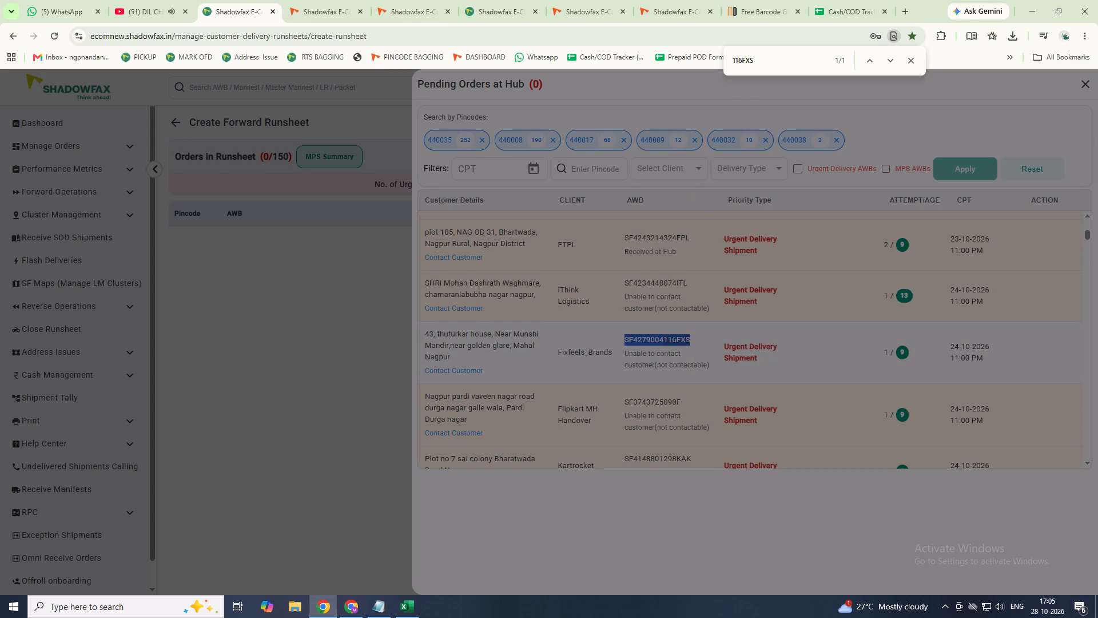
pyautogui.hotkey('ctrl', 'c')
pyautogui.hotkey('alt', 'Tab')
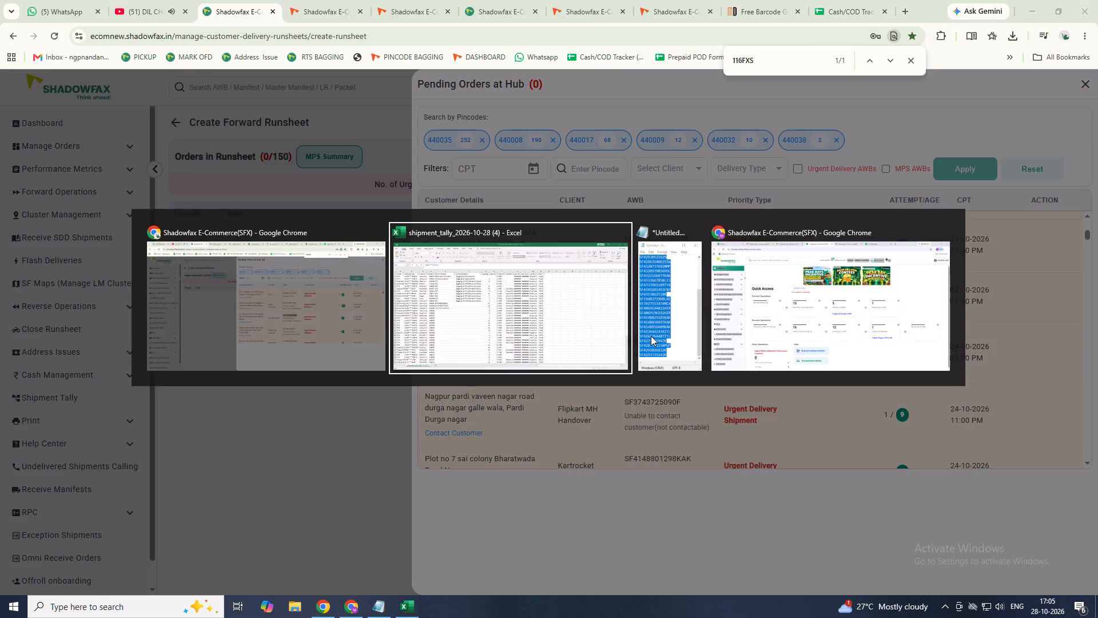
pyautogui.click(228, 320)
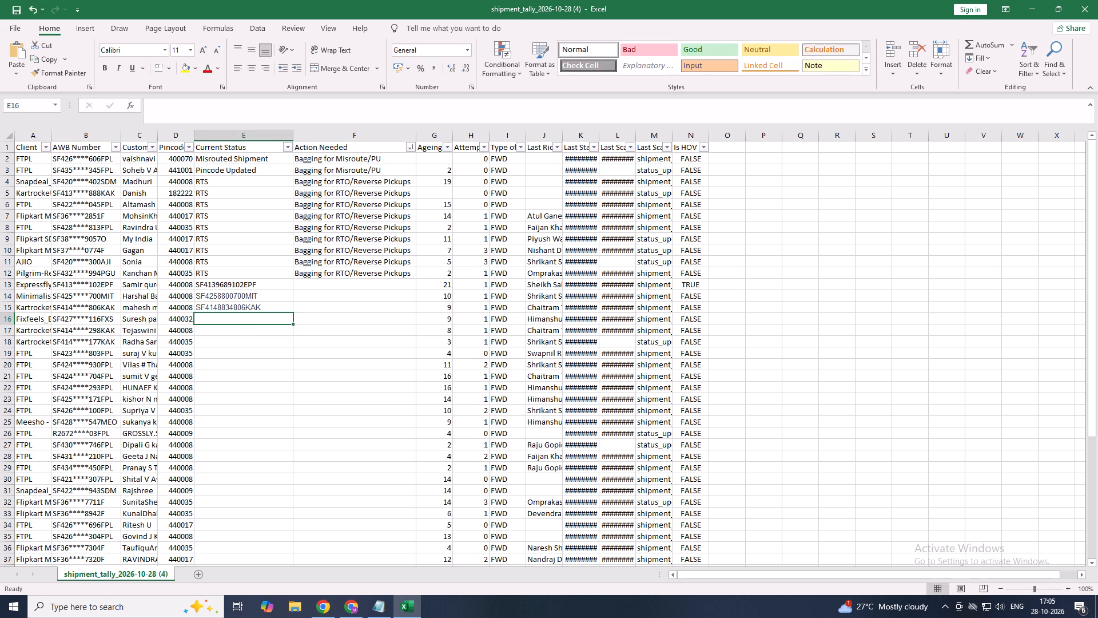
pyautogui.hotkey('ctrl', 'v')
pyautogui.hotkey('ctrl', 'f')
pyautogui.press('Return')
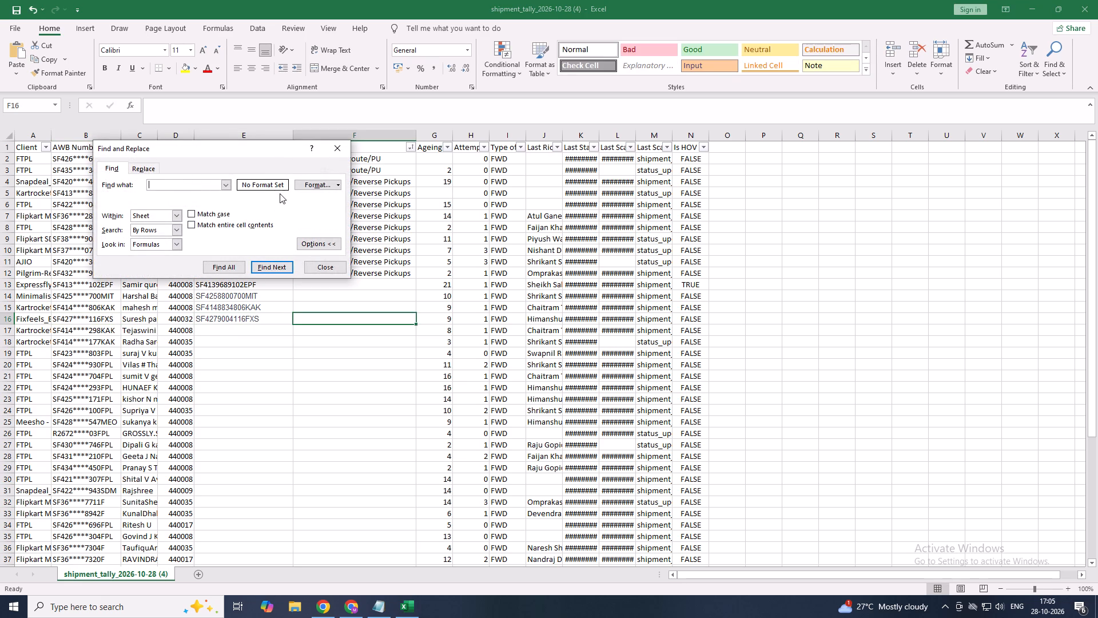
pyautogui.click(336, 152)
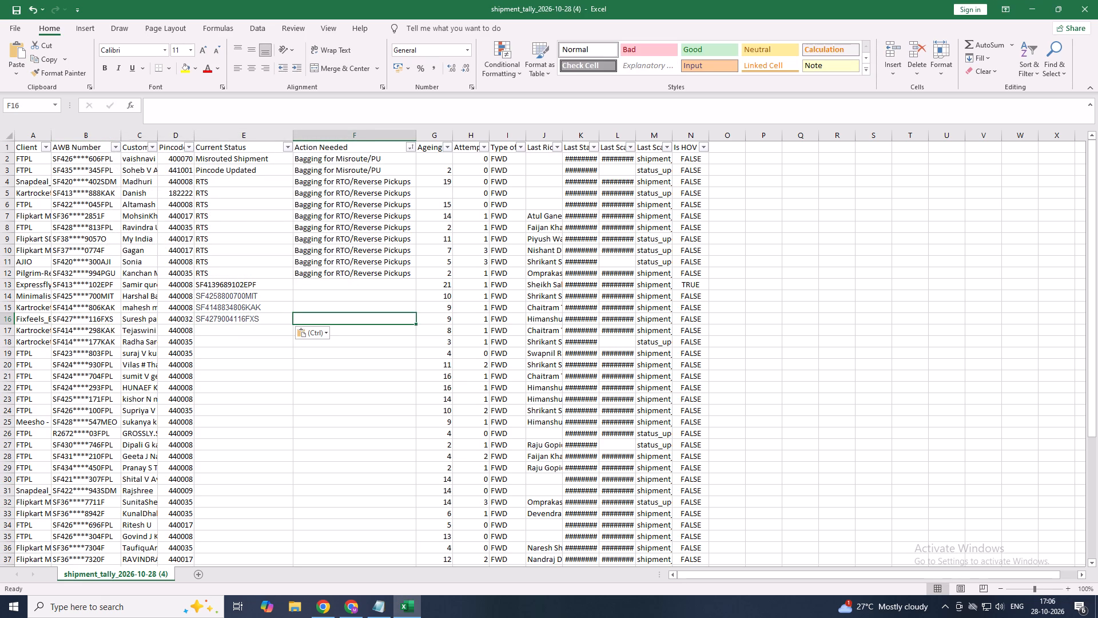
pyautogui.tripleClick(97, 330)
pyautogui.doubleClick(97, 329)
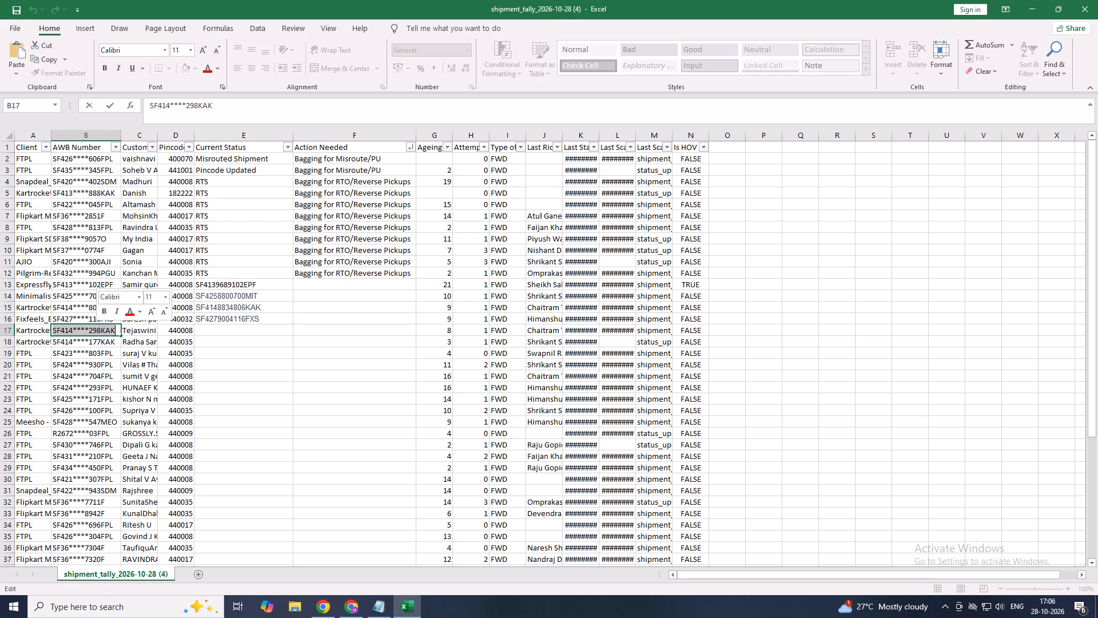
pyautogui.click(97, 329)
pyautogui.hotkey('ctrl', 'c')
pyautogui.hotkey('alt', 'Tab')
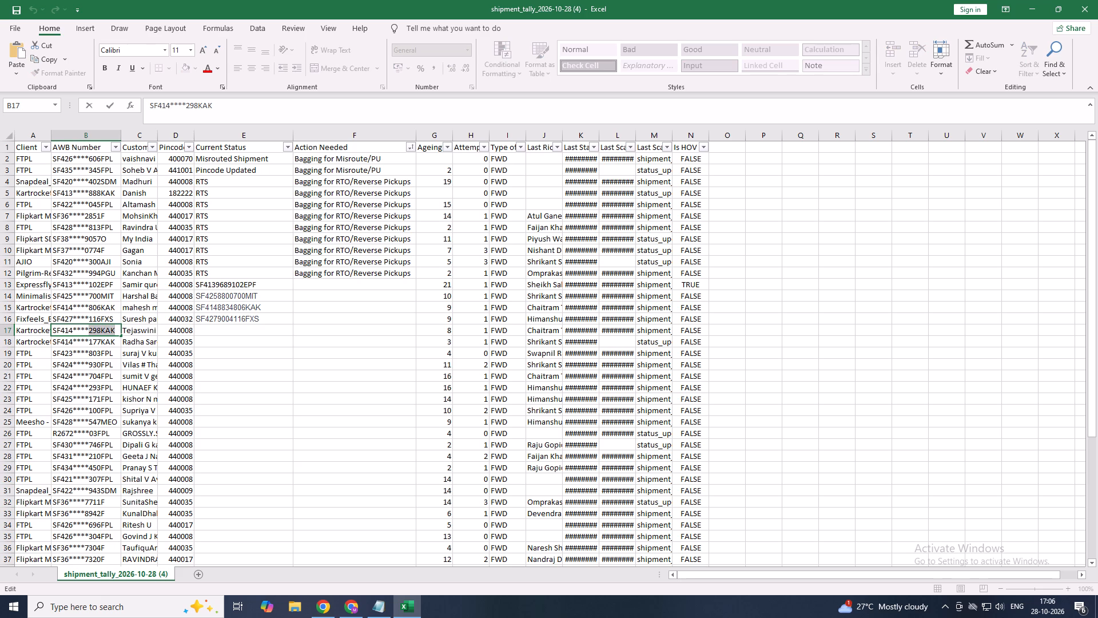
pyautogui.doubleClick(743, 62)
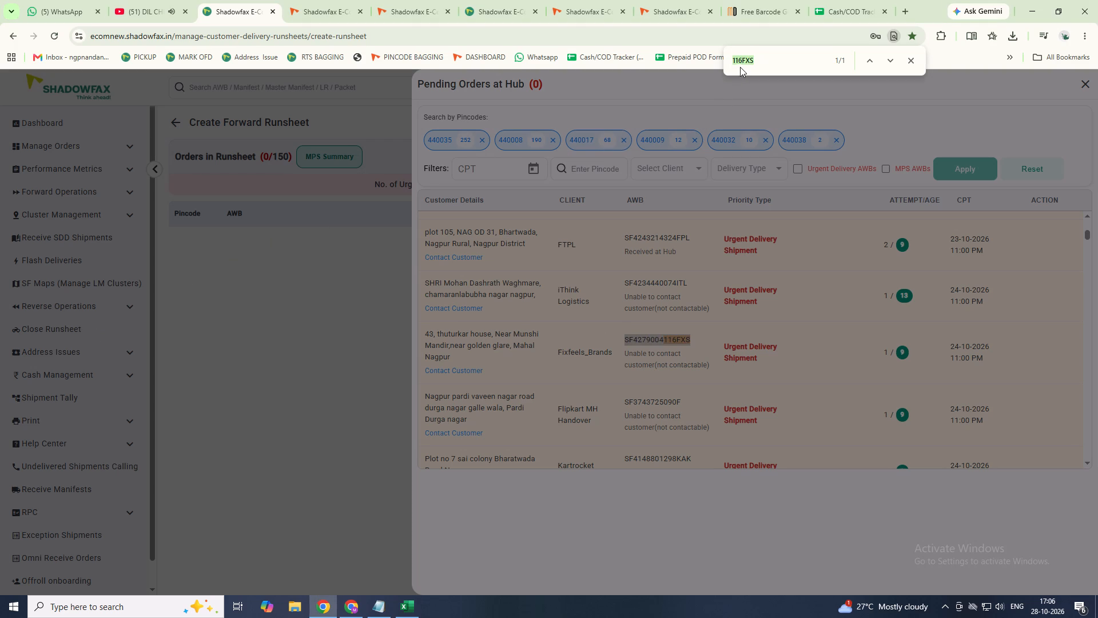
pyautogui.hotkey('ctrl', 'v')
pyautogui.press('Return')
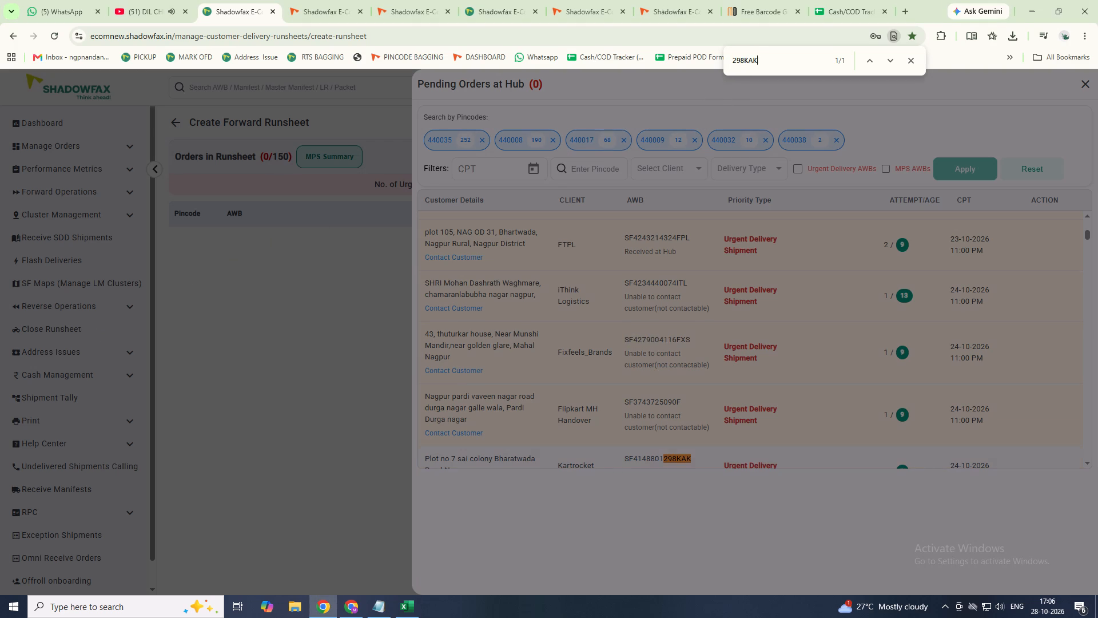
pyautogui.tripleClick(649, 454)
pyautogui.hotkey('ctrl', 'c')
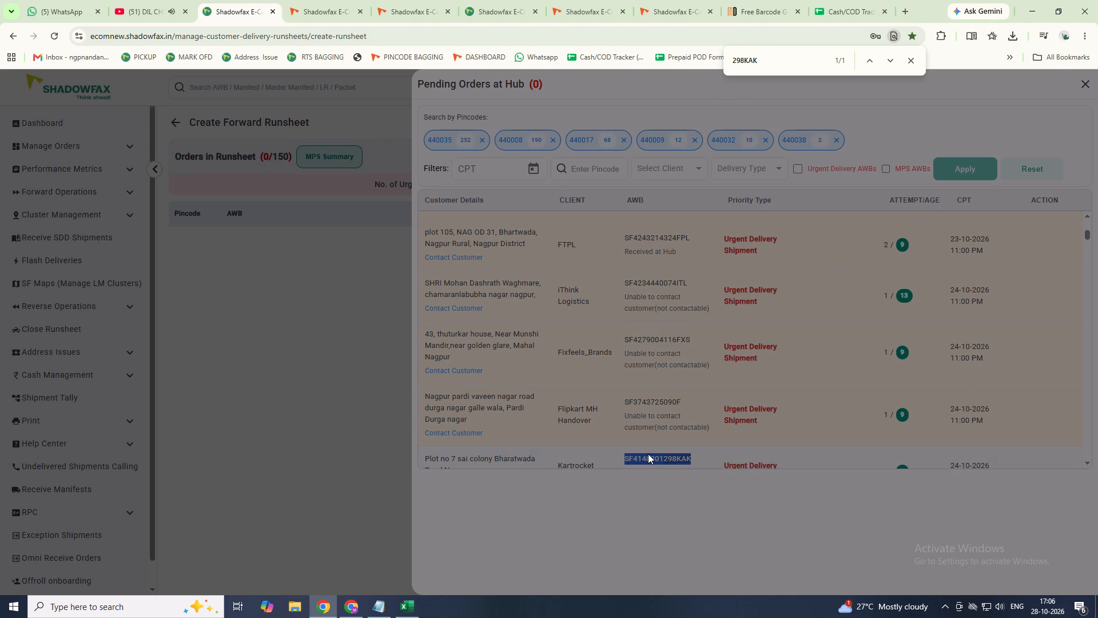
pyautogui.hotkey('alt', 'Tab')
pyautogui.click(226, 332)
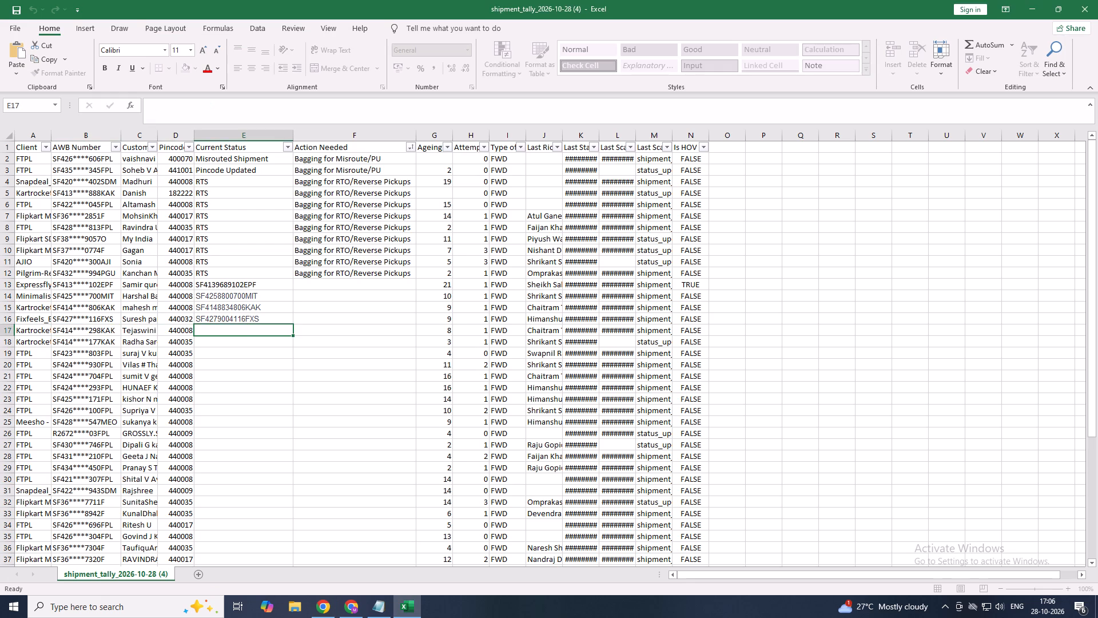
pyautogui.hotkey('ctrl', 'v')
pyautogui.press('Return')
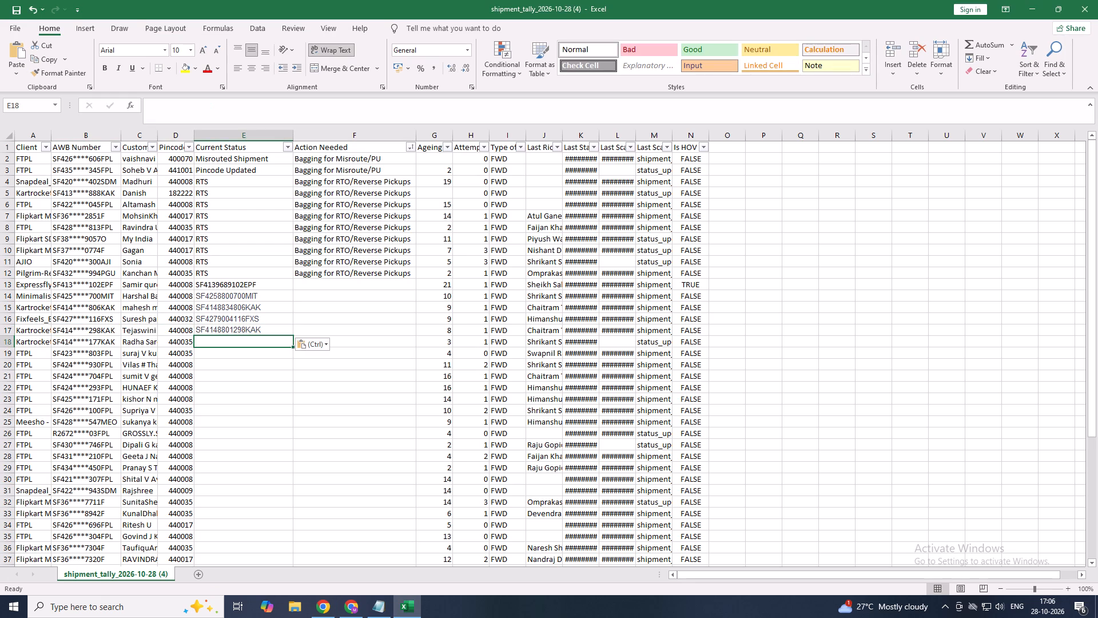
pyautogui.click(99, 339)
pyautogui.tripleClick(100, 341)
pyautogui.click(99, 341)
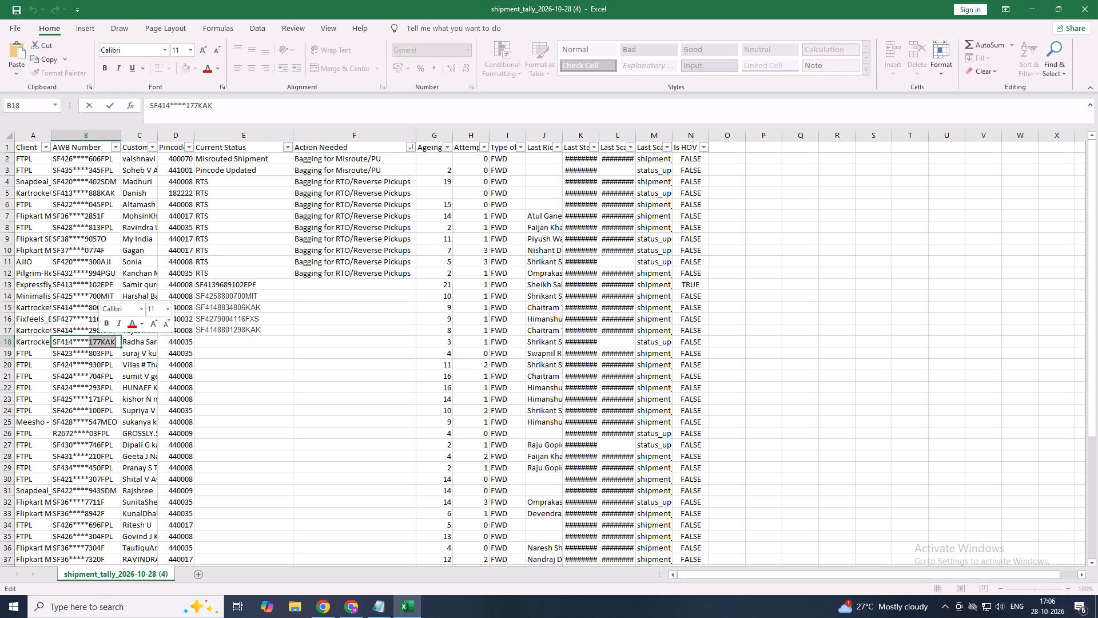
pyautogui.hotkey('ctrl', 'c')
pyautogui.hotkey('alt', 'Tab')
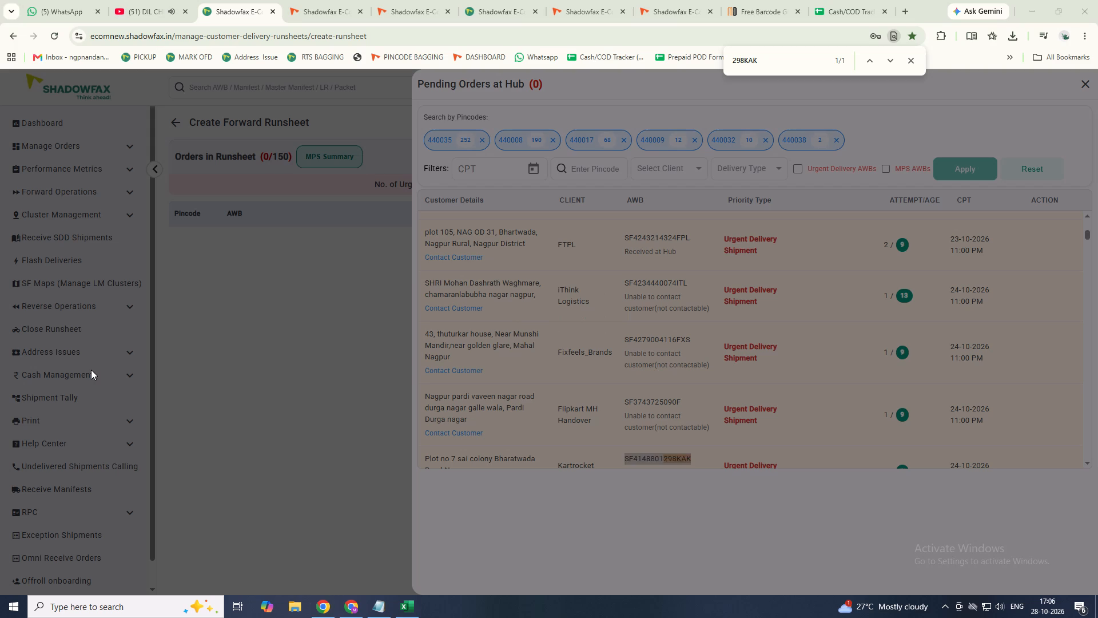
pyautogui.doubleClick(746, 59)
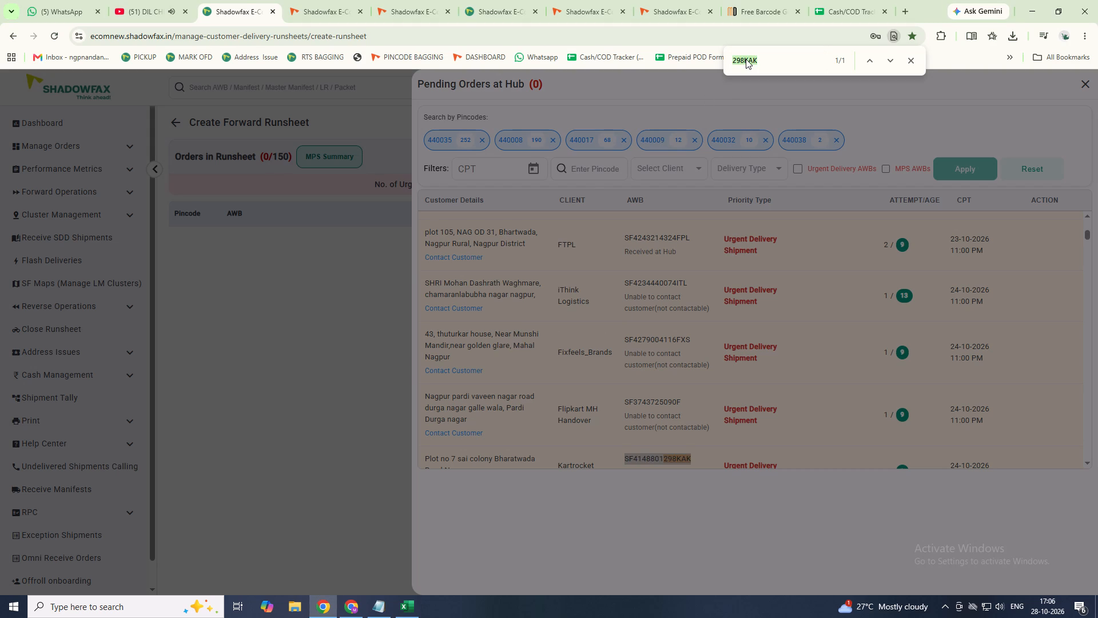
pyautogui.hotkey('ctrl', 'v')
pyautogui.press('Return')
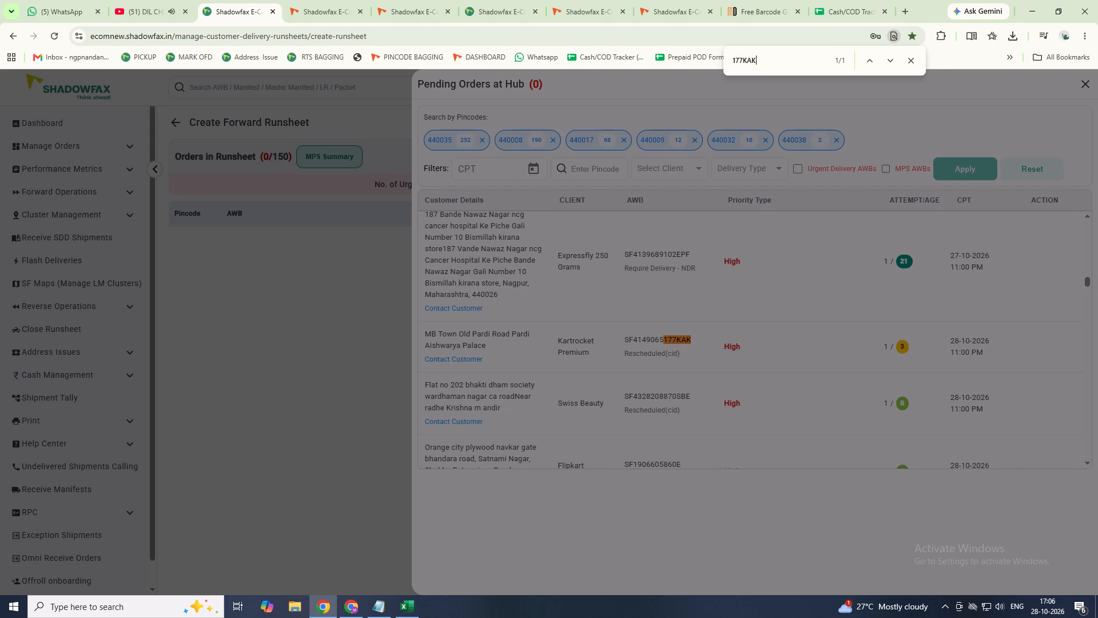
pyautogui.doubleClick(654, 336)
pyautogui.hotkey('ctrl', 'c')
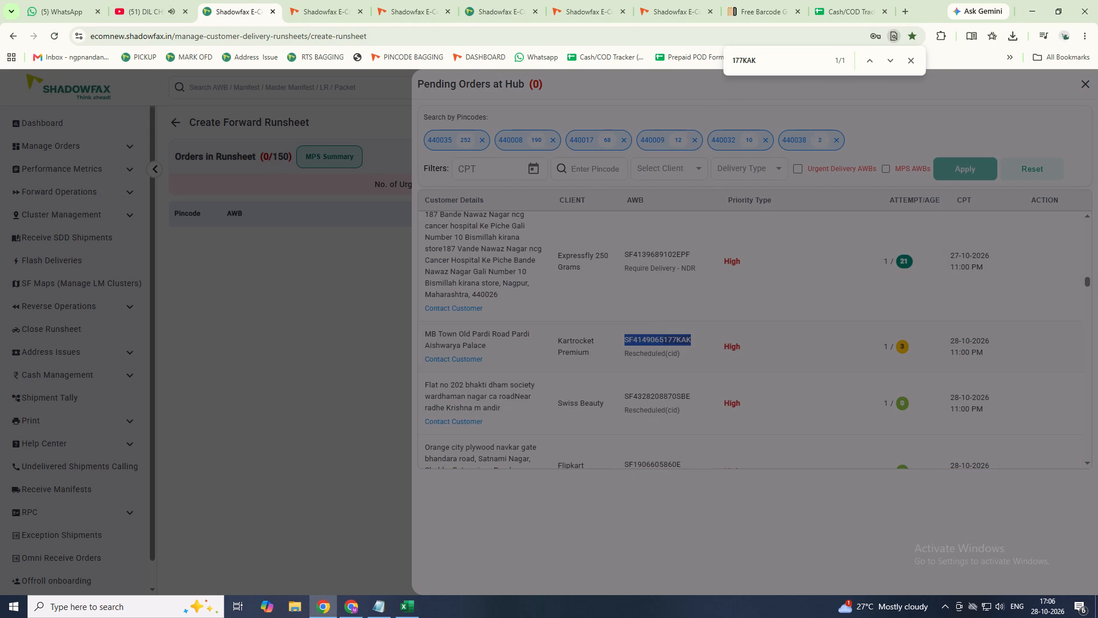
pyautogui.hotkey('alt', 'Tab')
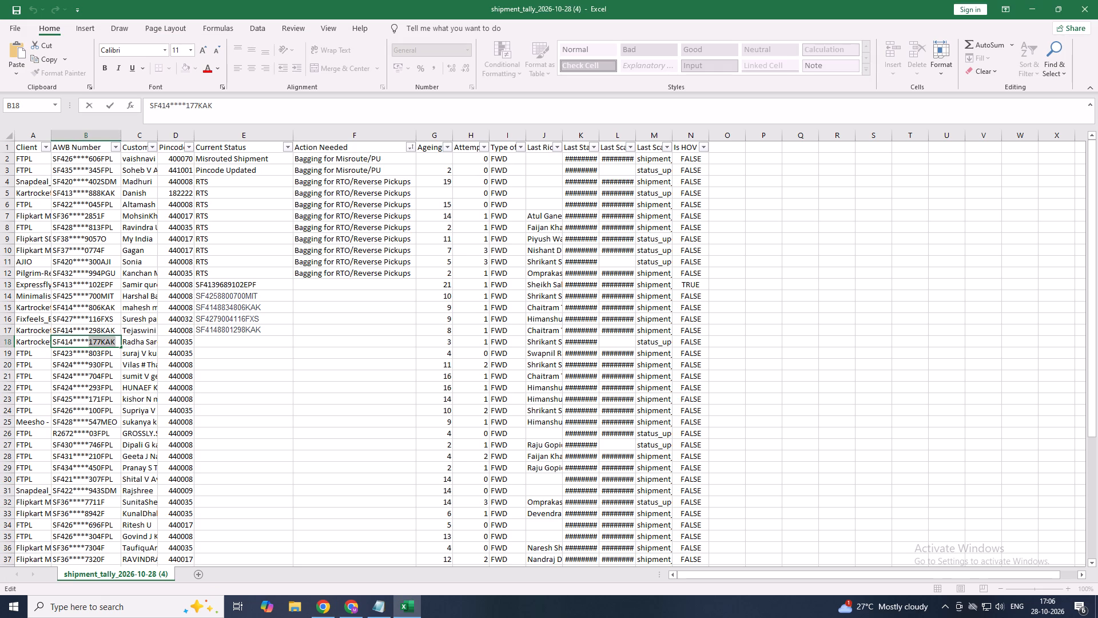
pyautogui.click(240, 343)
pyautogui.hotkey('ctrl', 'v')
pyautogui.press('Return')
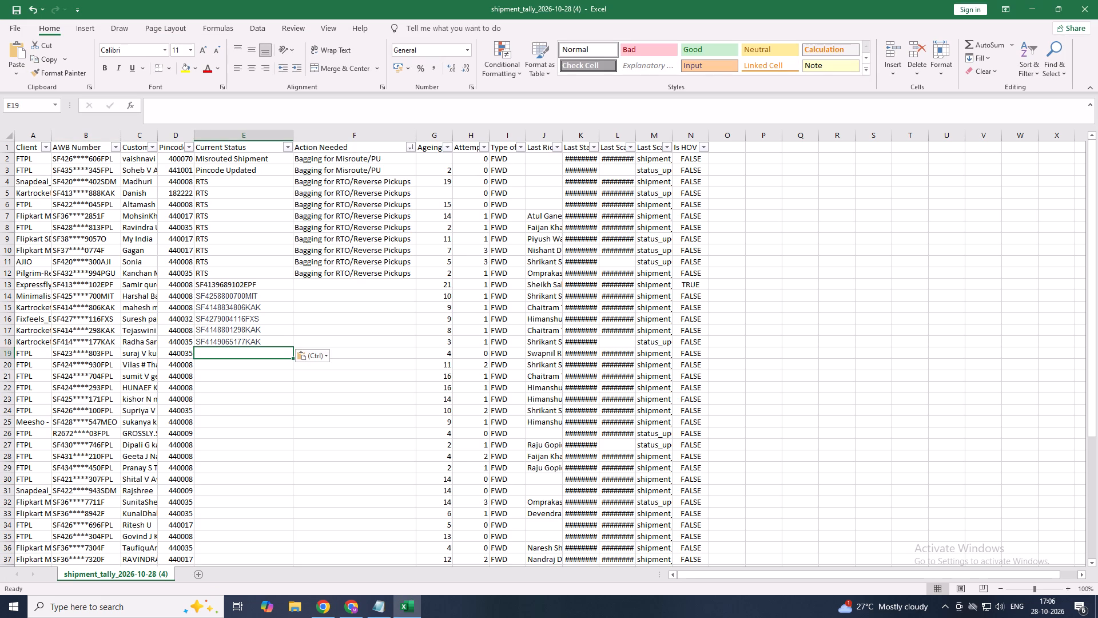
pyautogui.tripleClick(96, 354)
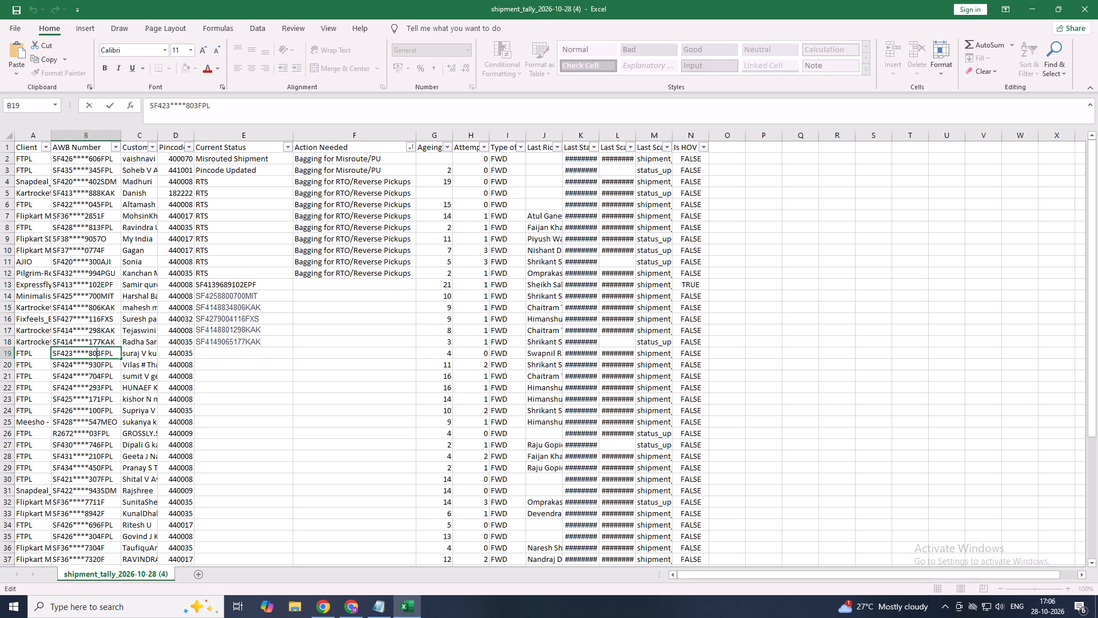
pyautogui.click(96, 354)
pyautogui.hotkey('ctrl', 'c')
pyautogui.hotkey('alt', 'Tab')
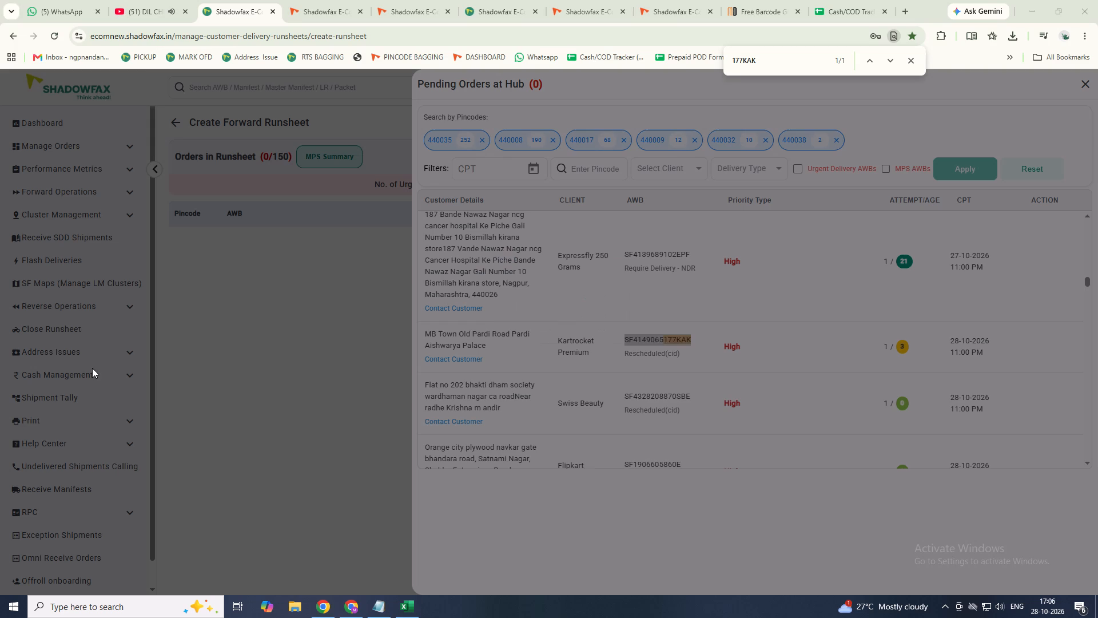
pyautogui.doubleClick(750, 62)
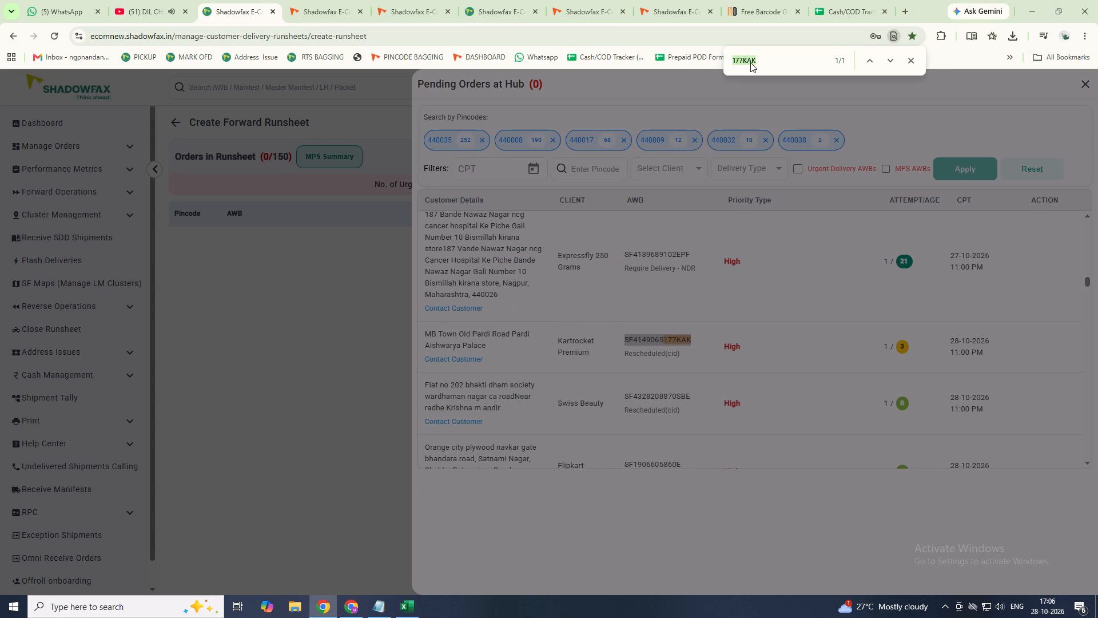
pyautogui.hotkey('ctrl', 'v')
pyautogui.press('Return')
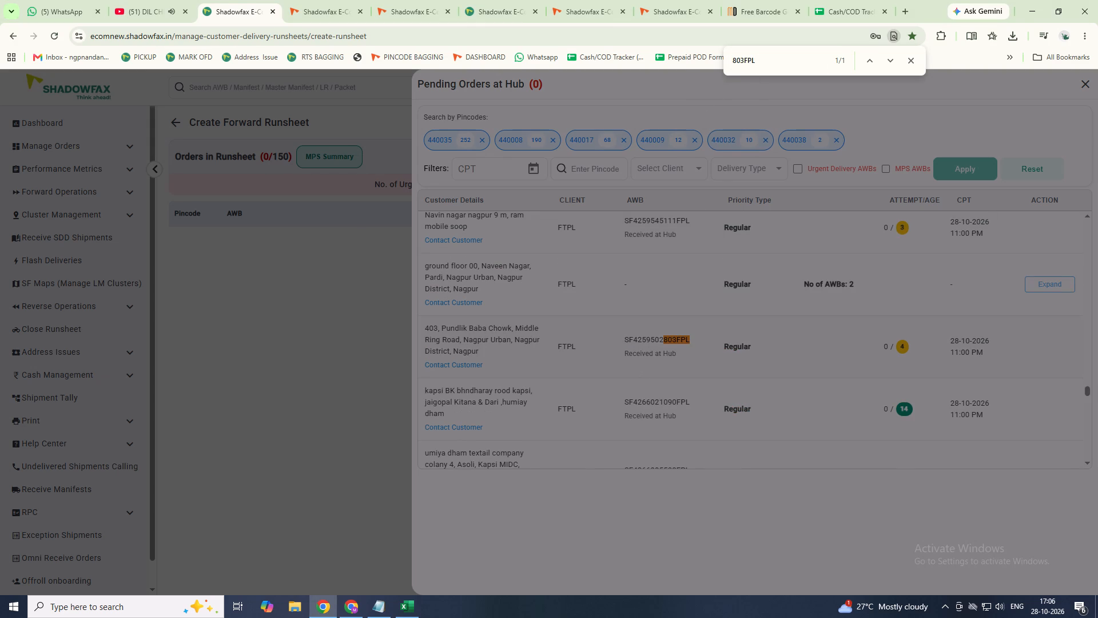
pyautogui.doubleClick(652, 336)
pyautogui.hotkey('ctrl', 'c')
pyautogui.hotkey('alt', 'Tab')
pyautogui.click(240, 352)
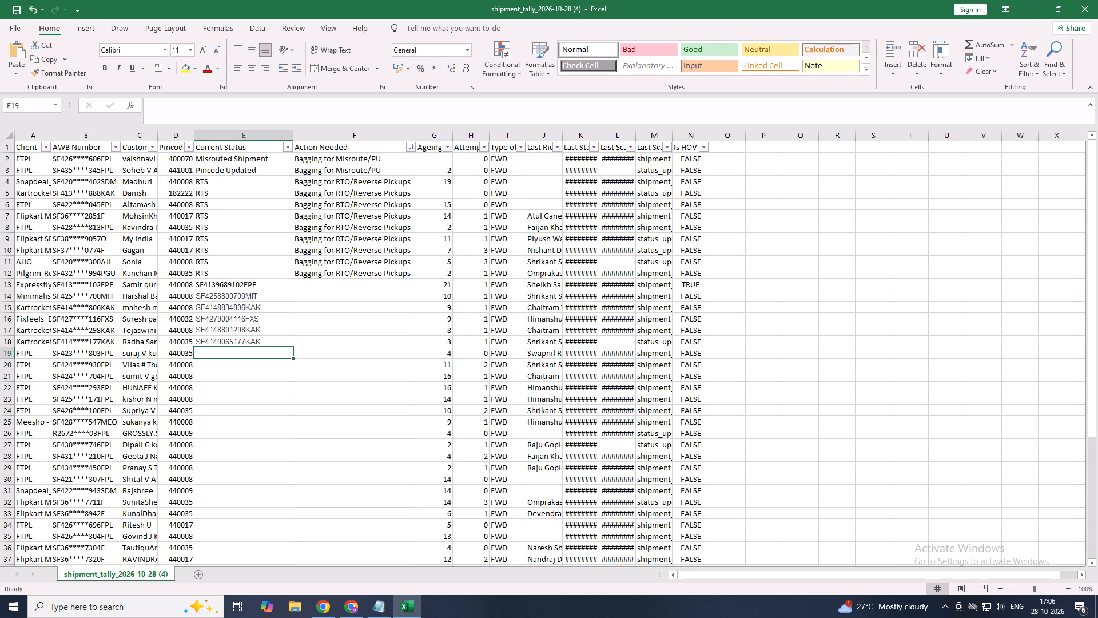
pyautogui.hotkey('ctrl', 'v')
pyautogui.press('Return')
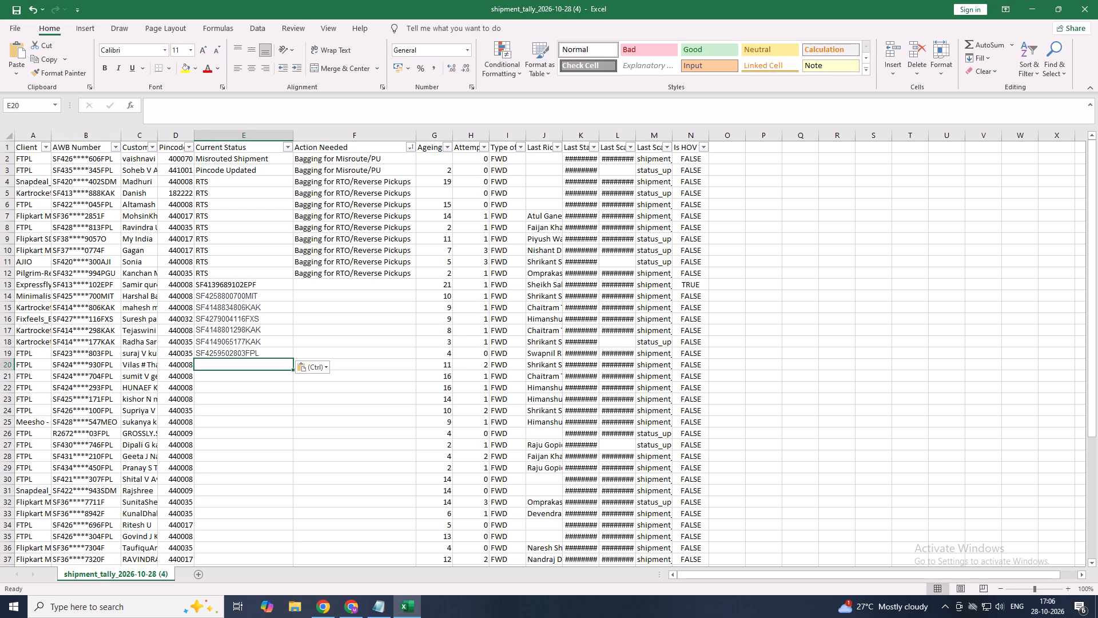
pyautogui.click(92, 368)
pyautogui.tripleClick(92, 367)
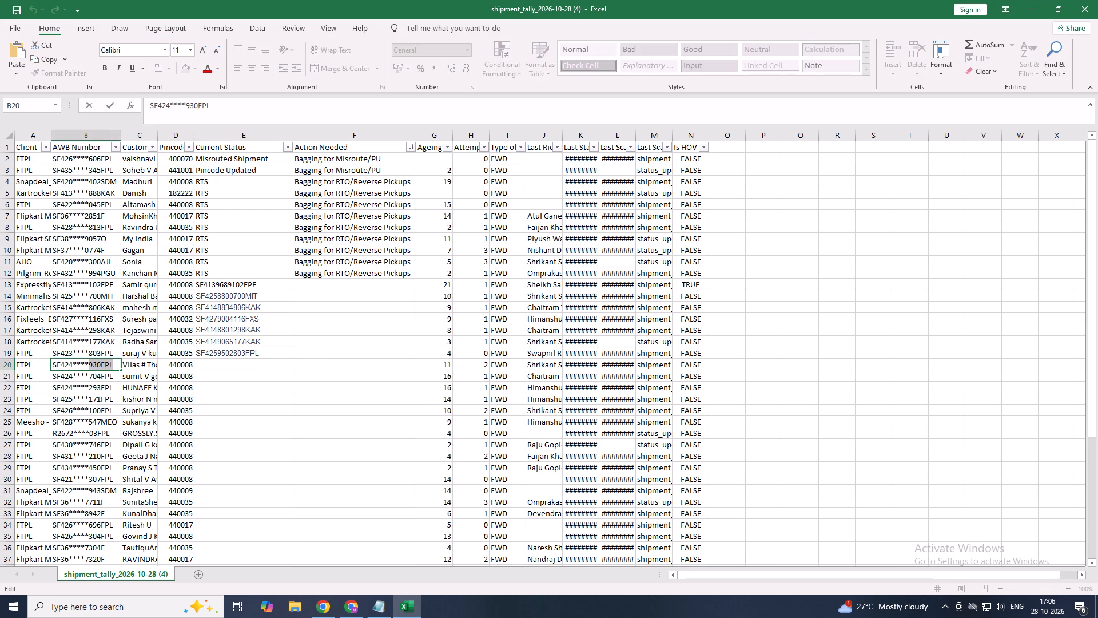
pyautogui.hotkey('ctrl', 'v')
pyautogui.hotkey('ctrl', 'c')
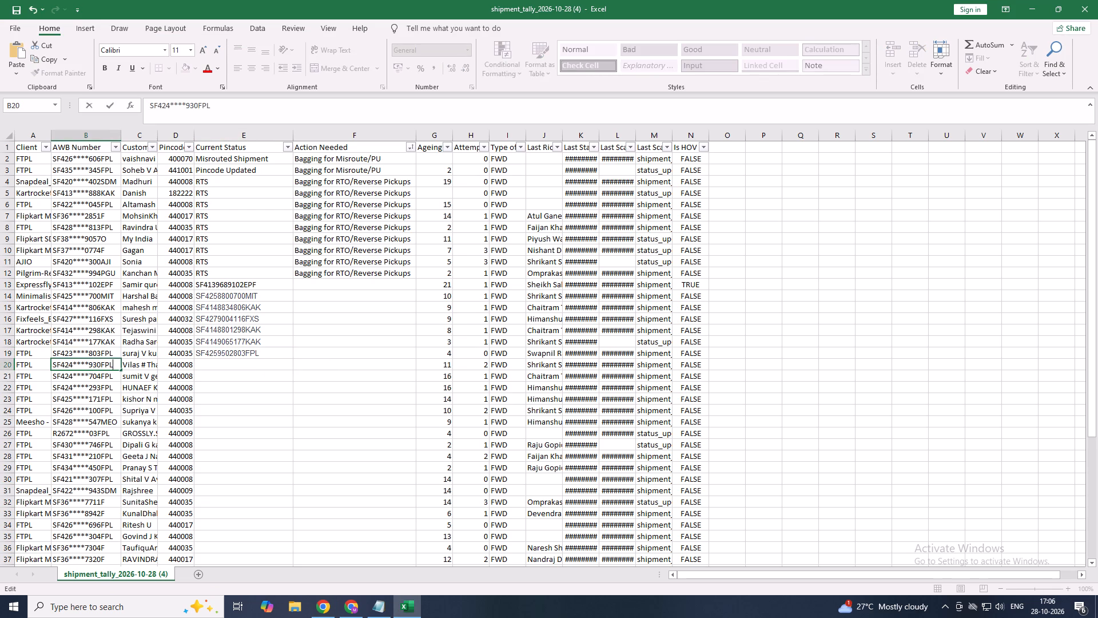
pyautogui.click(82, 383)
pyautogui.click(95, 367)
pyautogui.tripleClick(97, 365)
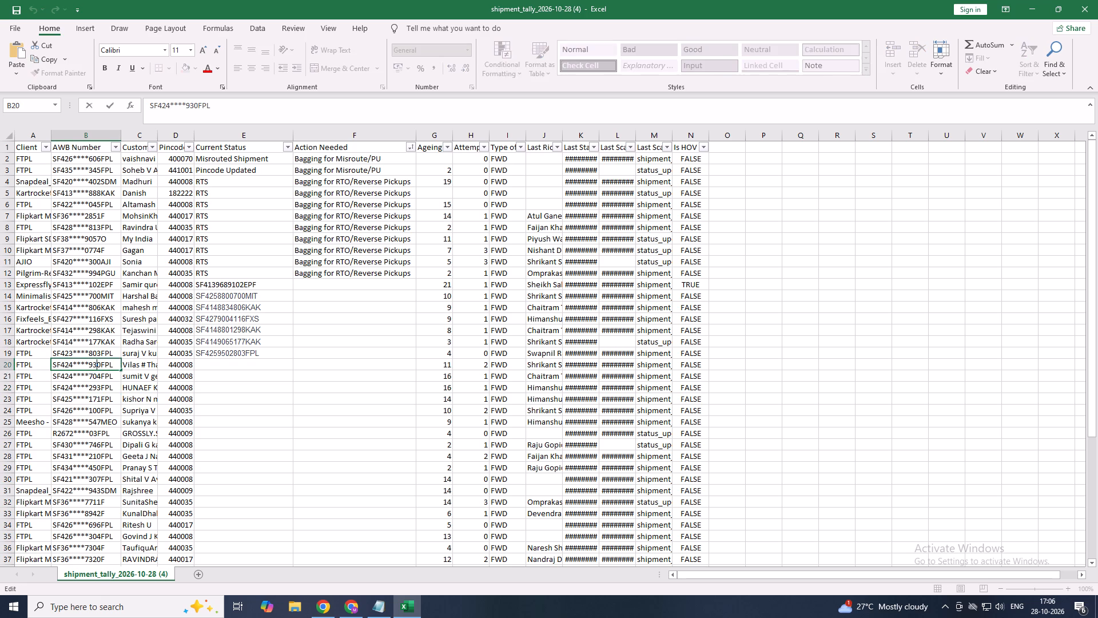
pyautogui.click(97, 365)
pyautogui.hotkey('ctrl', 'c')
pyautogui.hotkey('alt', 'Tab')
pyautogui.doubleClick(772, 59)
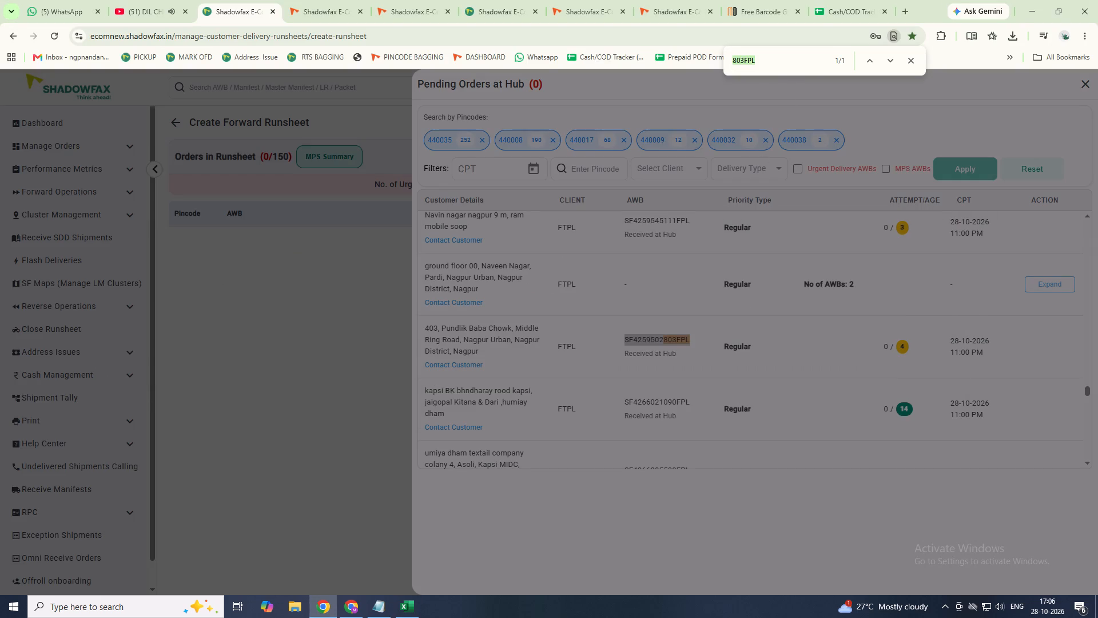
pyautogui.hotkey('ctrl', 'v')
pyautogui.press('Return')
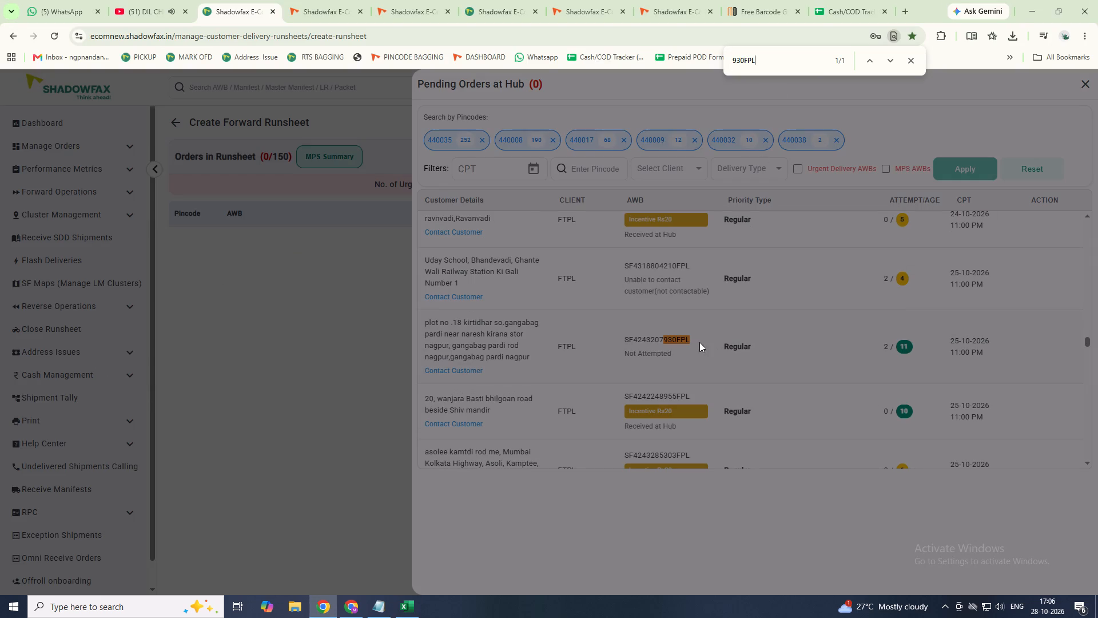
pyautogui.doubleClick(662, 336)
pyautogui.click(659, 335)
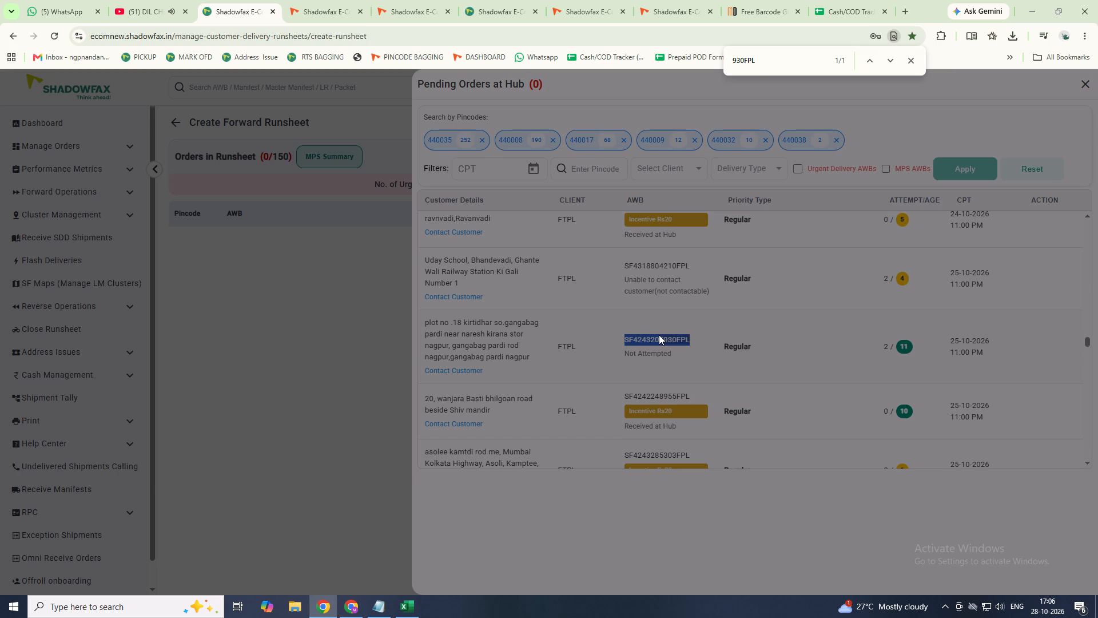
pyautogui.hotkey('ctrl', 'c')
pyautogui.hotkey('alt', 'Tab')
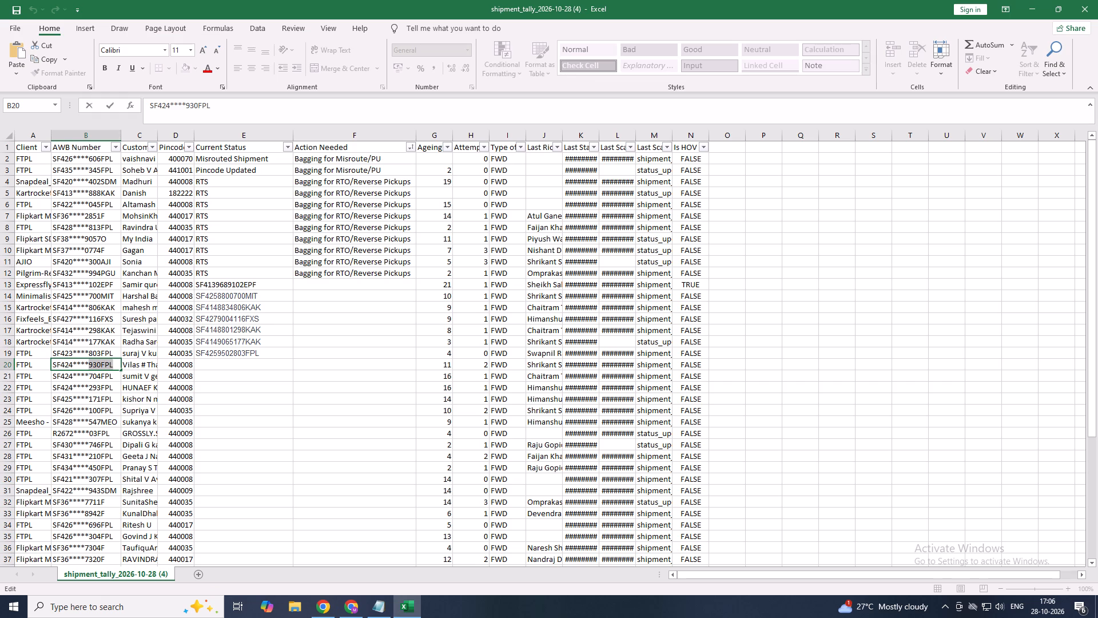
pyautogui.click(254, 366)
pyautogui.hotkey('ctrl', 'v')
pyautogui.press('Return')
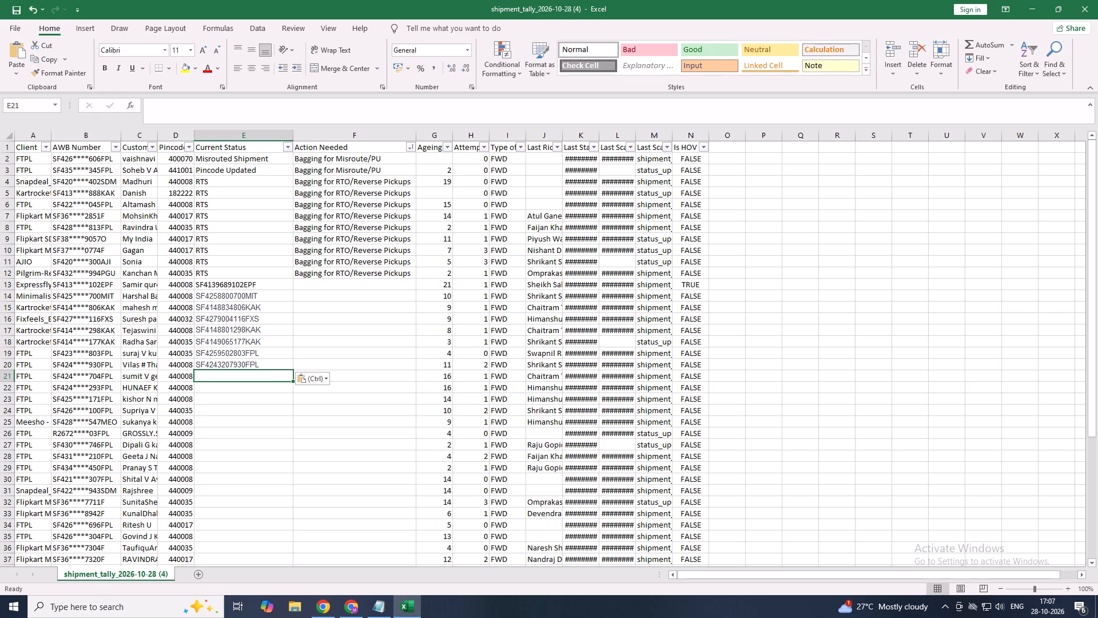
pyautogui.click(102, 378)
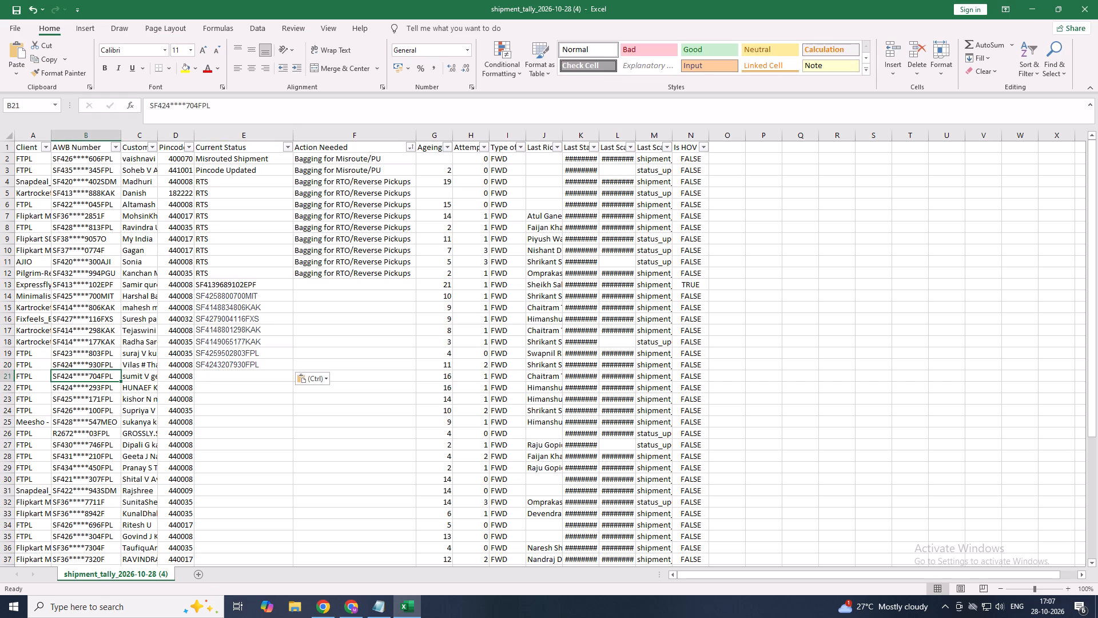
pyautogui.tripleClick(101, 378)
pyautogui.hotkey('ctrl', 'c')
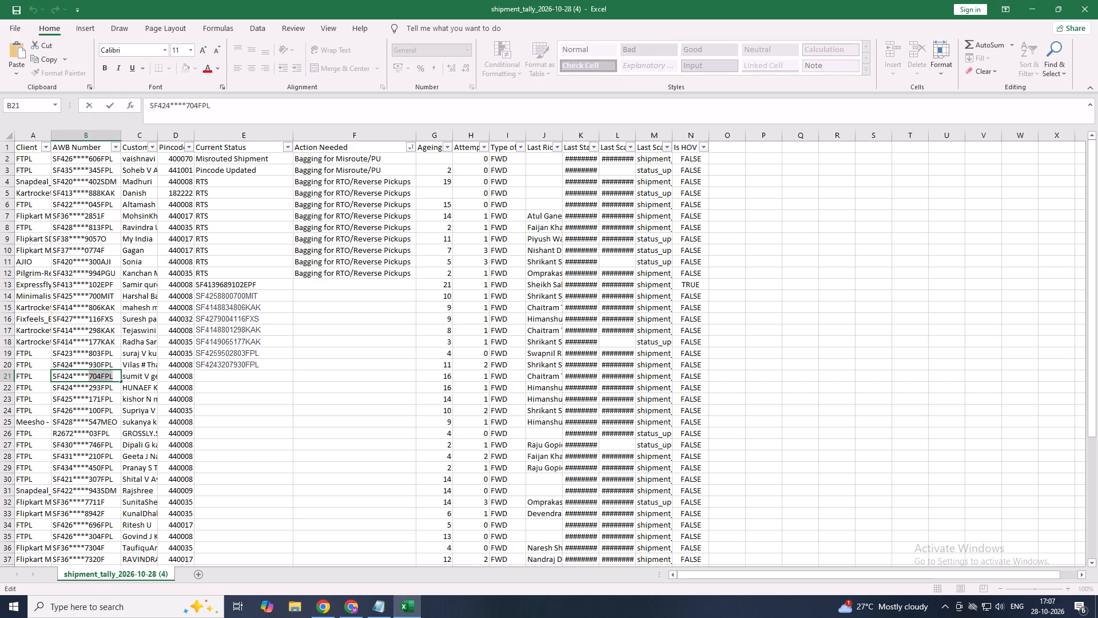
pyautogui.hotkey('alt', 'Tab')
pyautogui.doubleClick(750, 57)
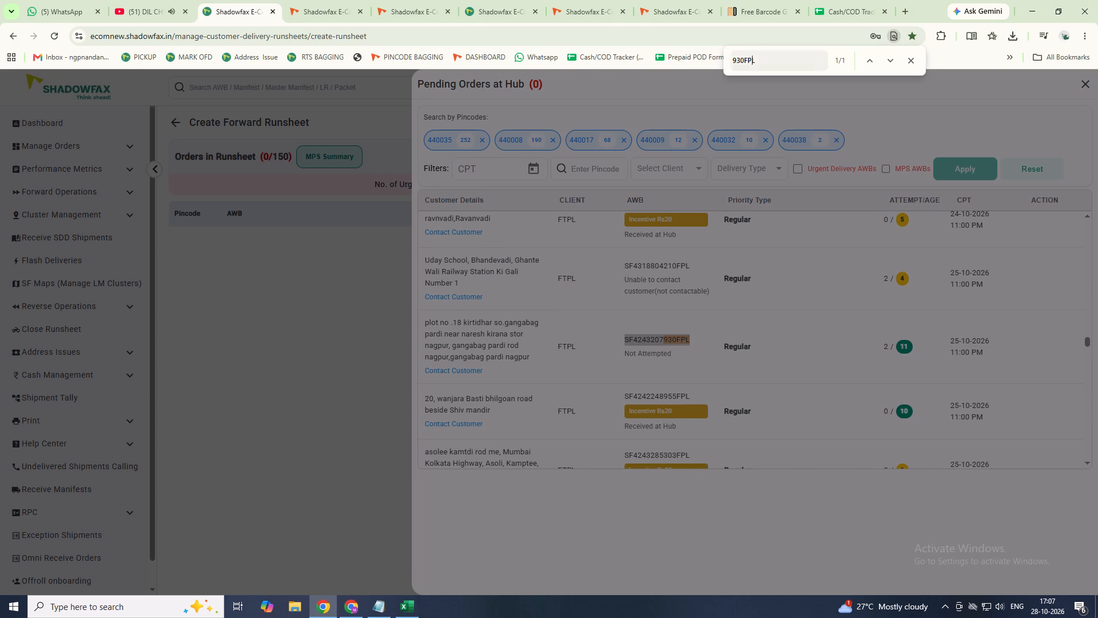
pyautogui.hotkey('ctrl', 'v')
pyautogui.hotkey('ctrl', 'Return')
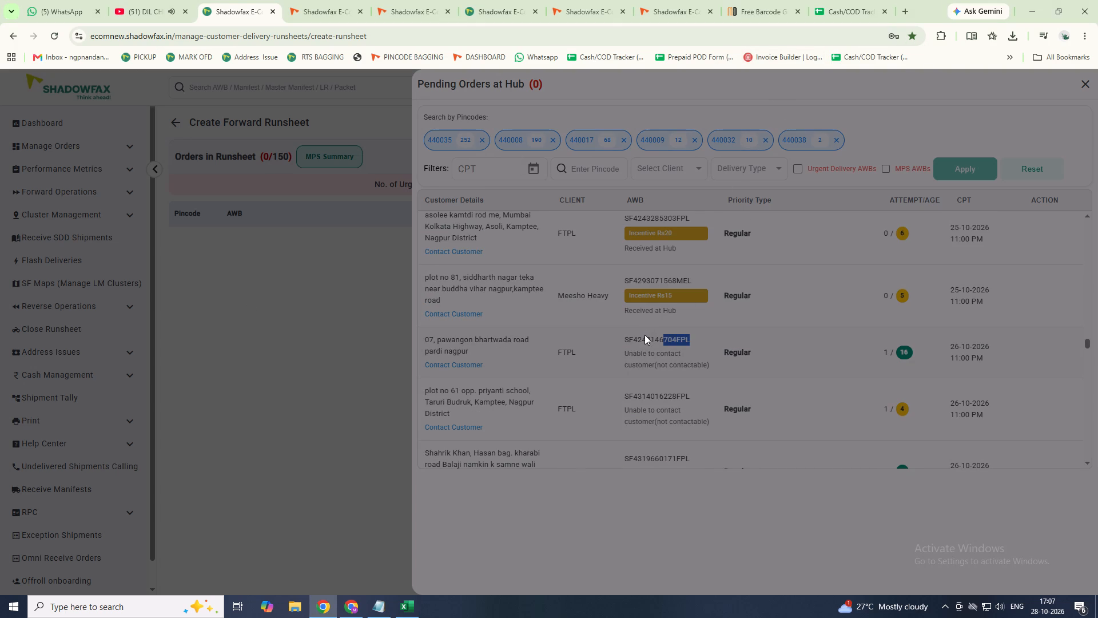
pyautogui.hotkey('ctrl', 'f')
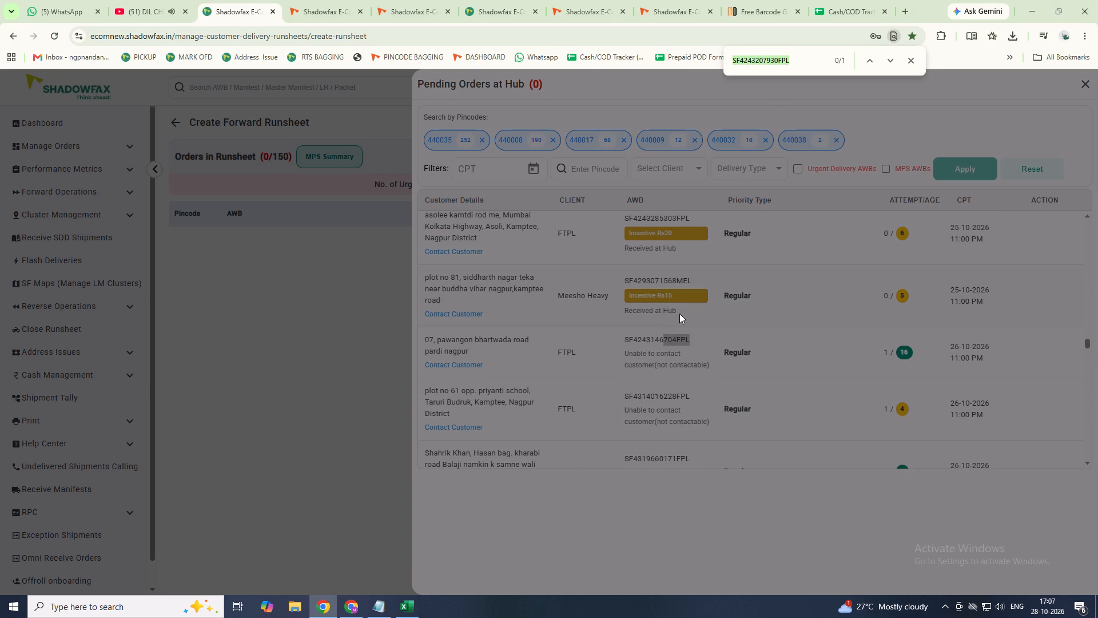
pyautogui.hotkey('ctrl', 'v')
pyautogui.doubleClick(666, 336)
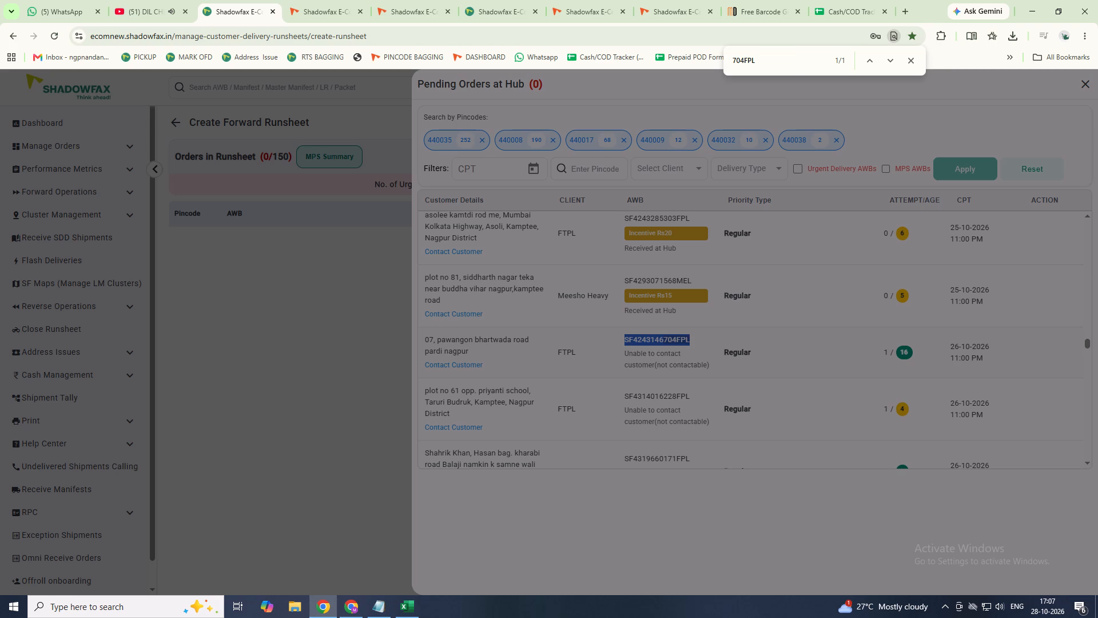
pyautogui.hotkey('ctrl', 'c')
pyautogui.hotkey('alt', 'Tab')
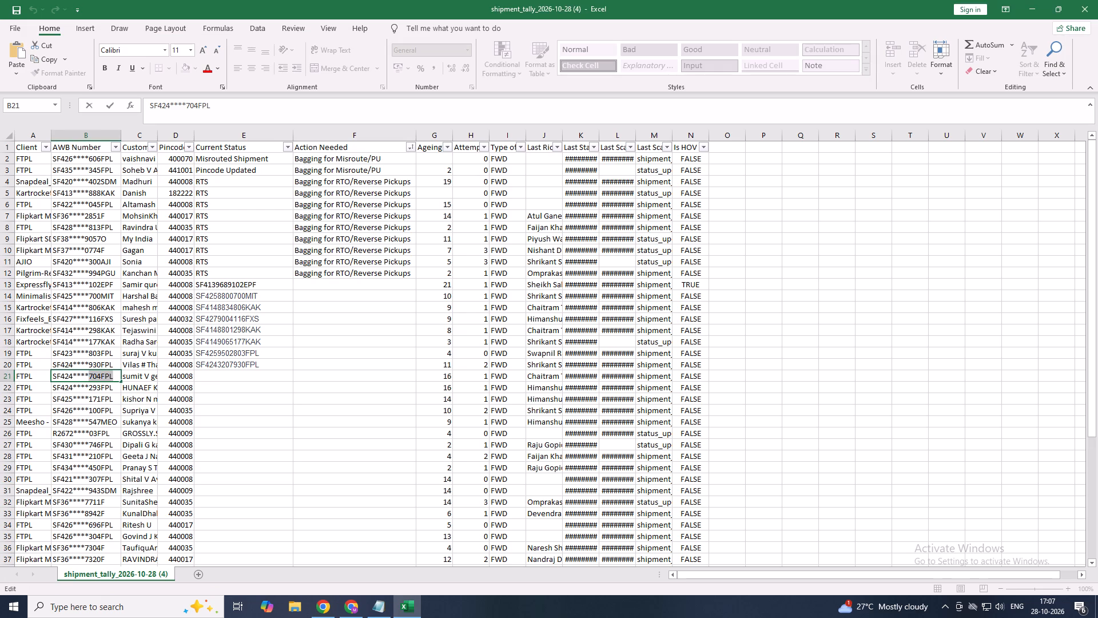
pyautogui.click(257, 380)
pyautogui.hotkey('ctrl', 'v')
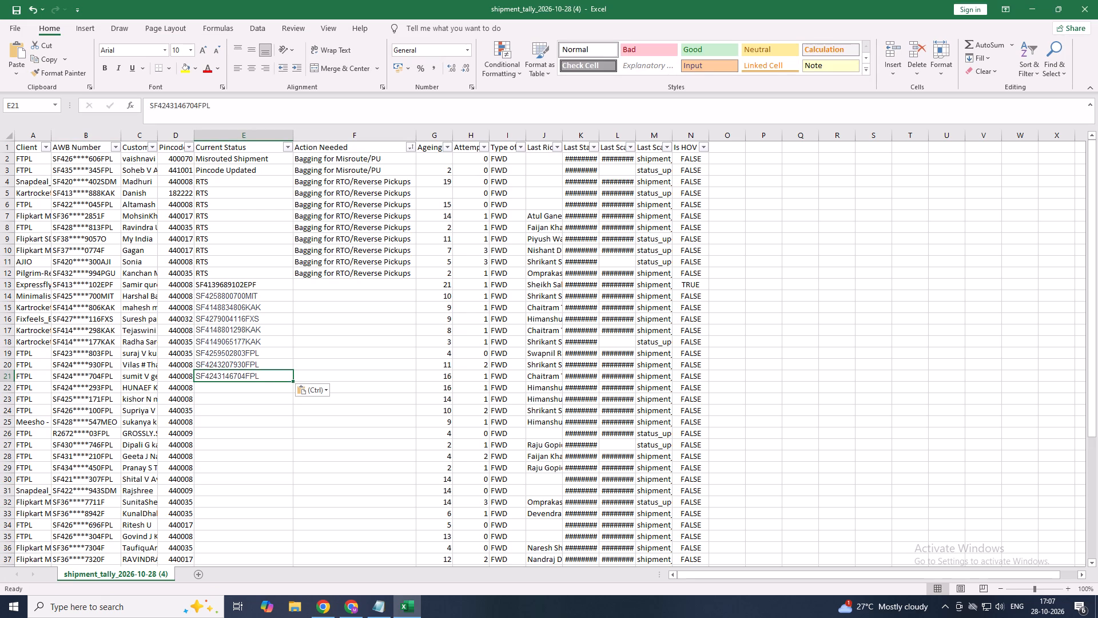
pyautogui.tripleClick(96, 390)
pyautogui.doubleClick(98, 389)
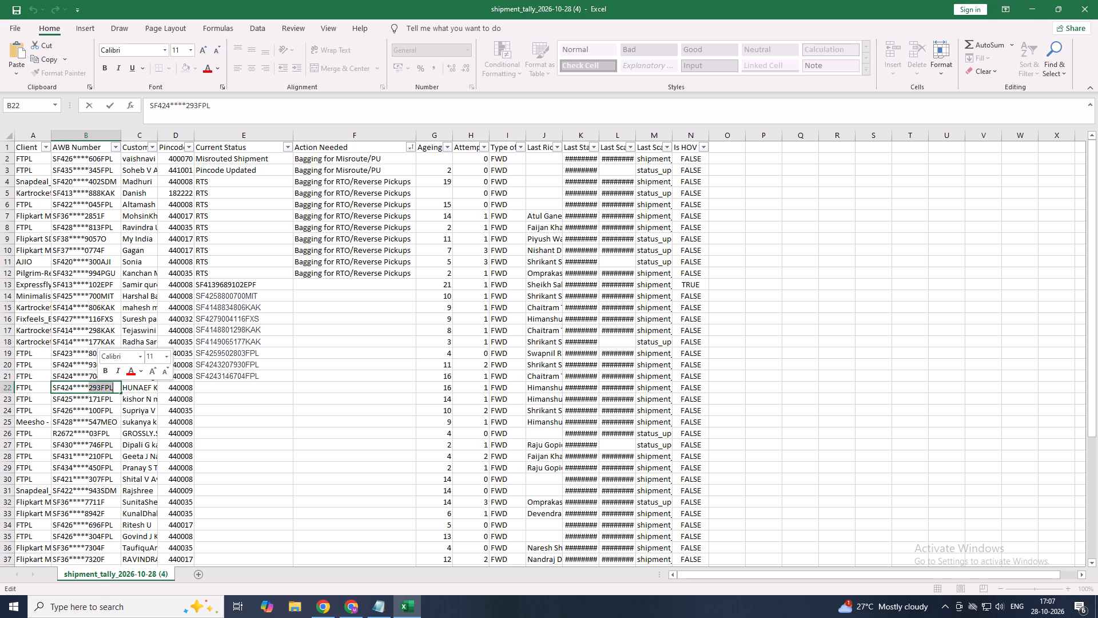
pyautogui.hotkey('ctrl', 'c')
pyautogui.hotkey('alt', 'Tab')
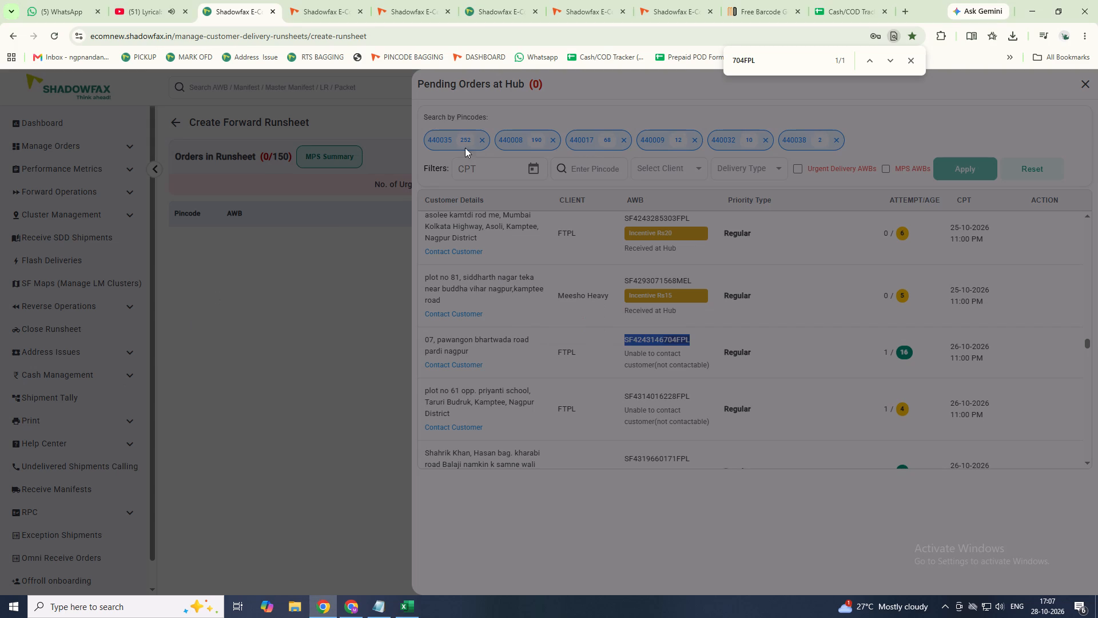
pyautogui.doubleClick(757, 69)
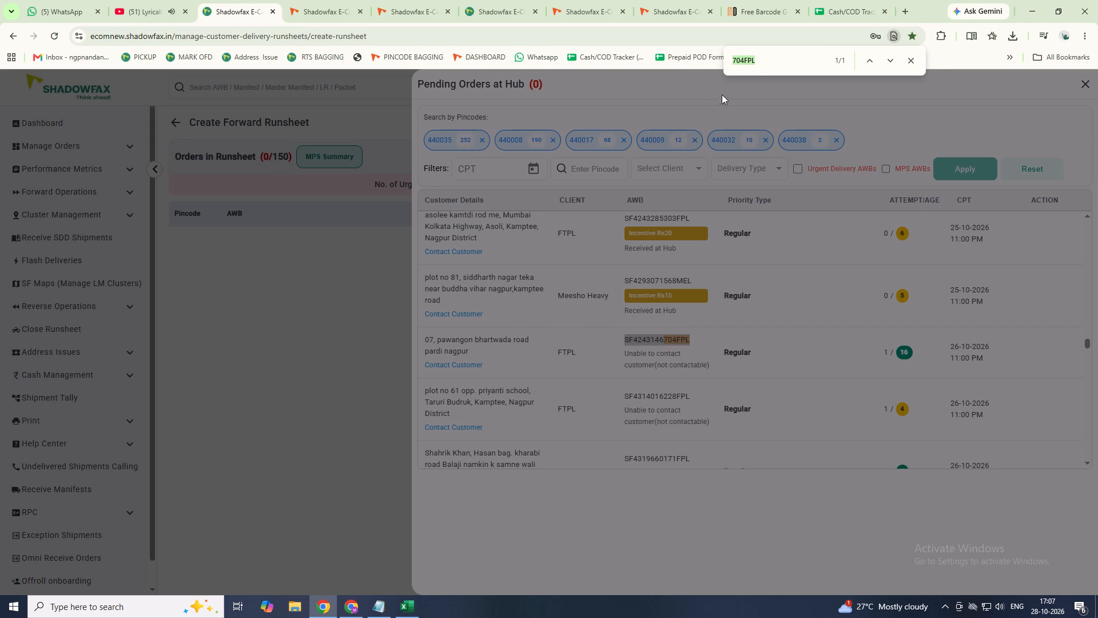
pyautogui.hotkey('ctrl', 'v')
pyautogui.press('Return')
pyautogui.press('Return')
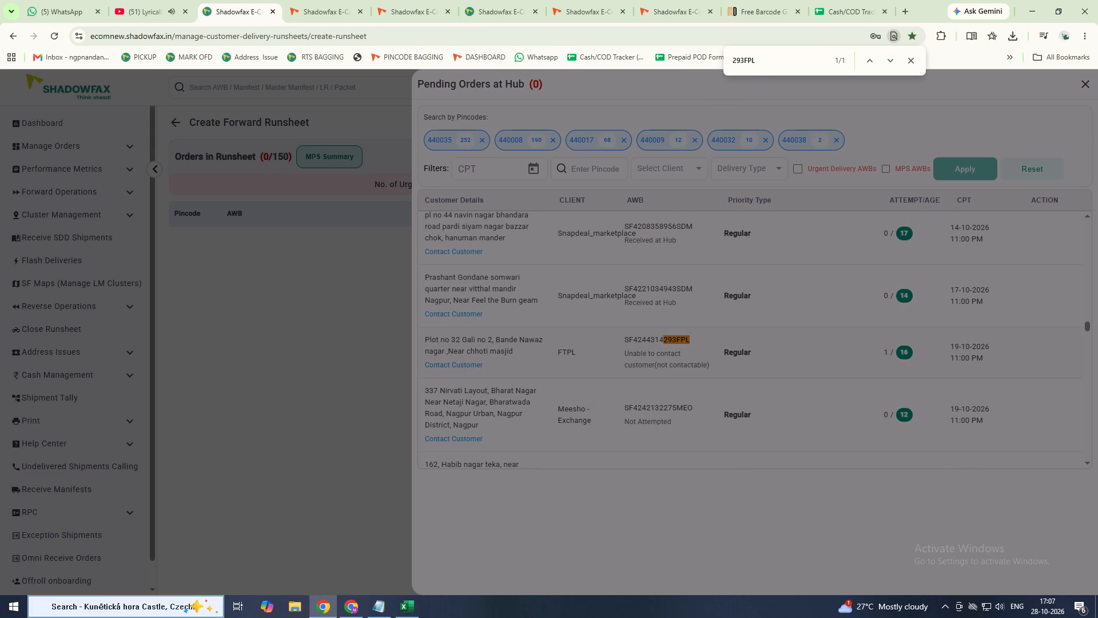
pyautogui.doubleClick(656, 336)
pyautogui.hotkey('ctrl', 'c')
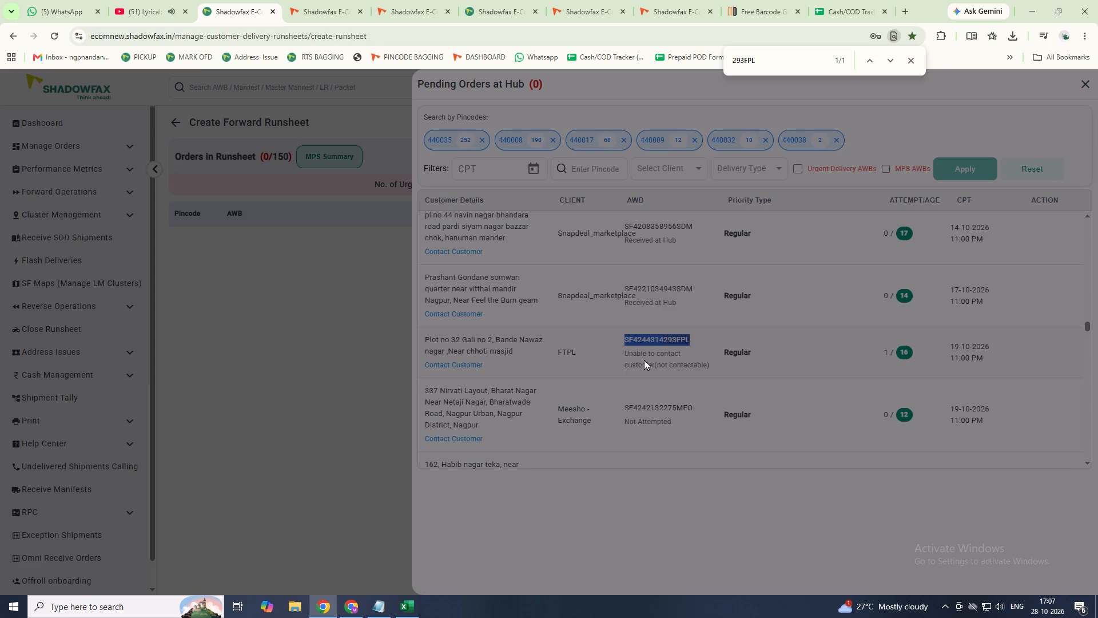
pyautogui.hotkey('alt', 'Tab')
pyautogui.click(268, 386)
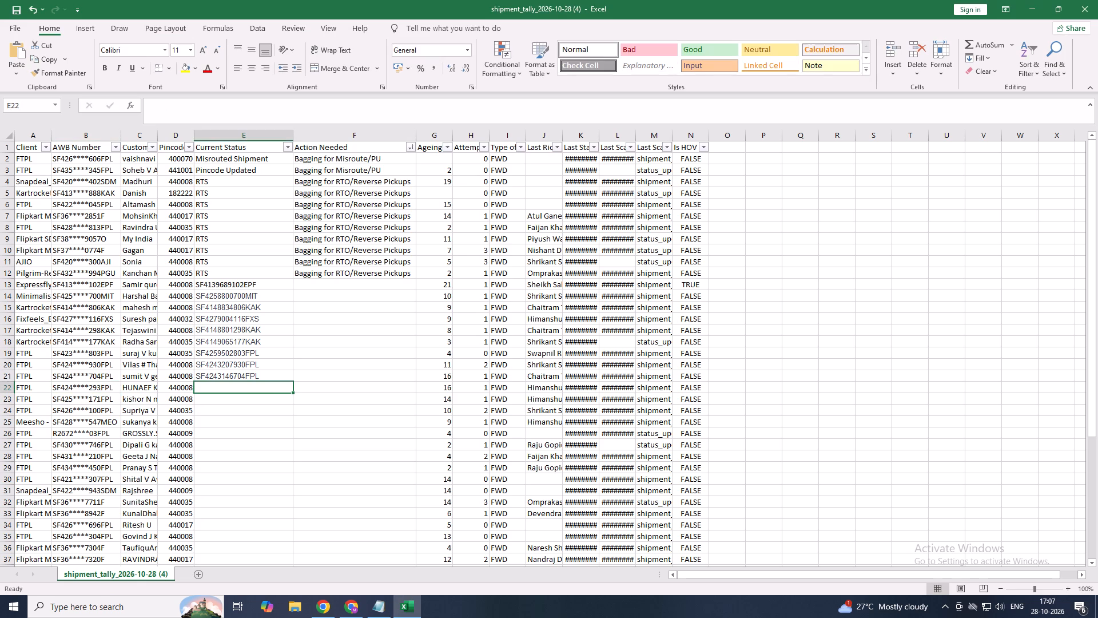
pyautogui.hotkey('ctrl', 'v')
pyautogui.click(105, 397)
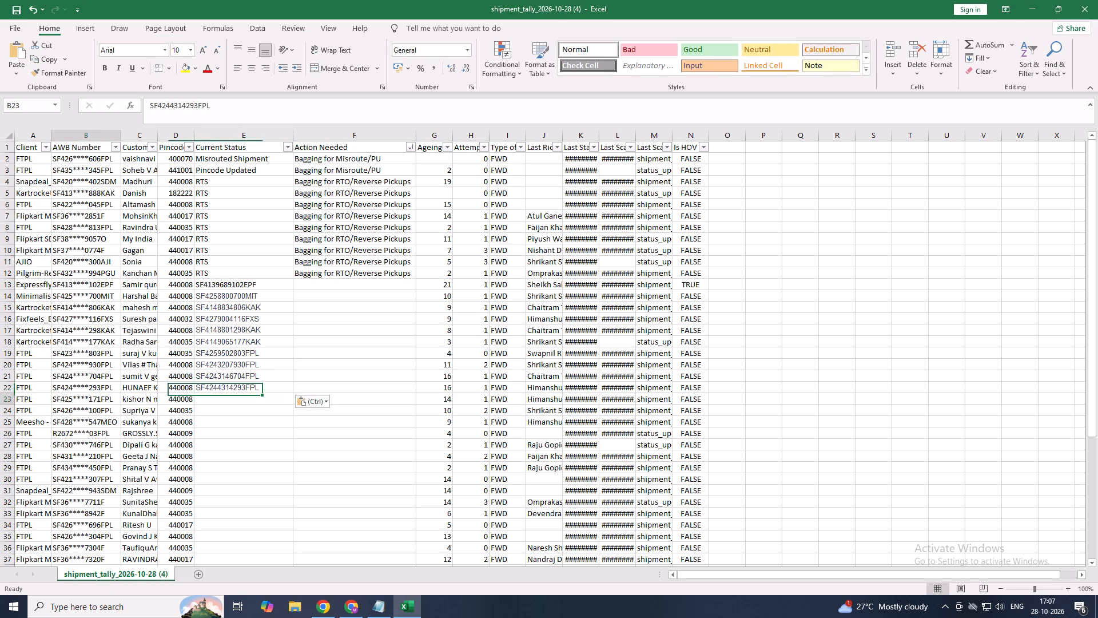
pyautogui.tripleClick(105, 397)
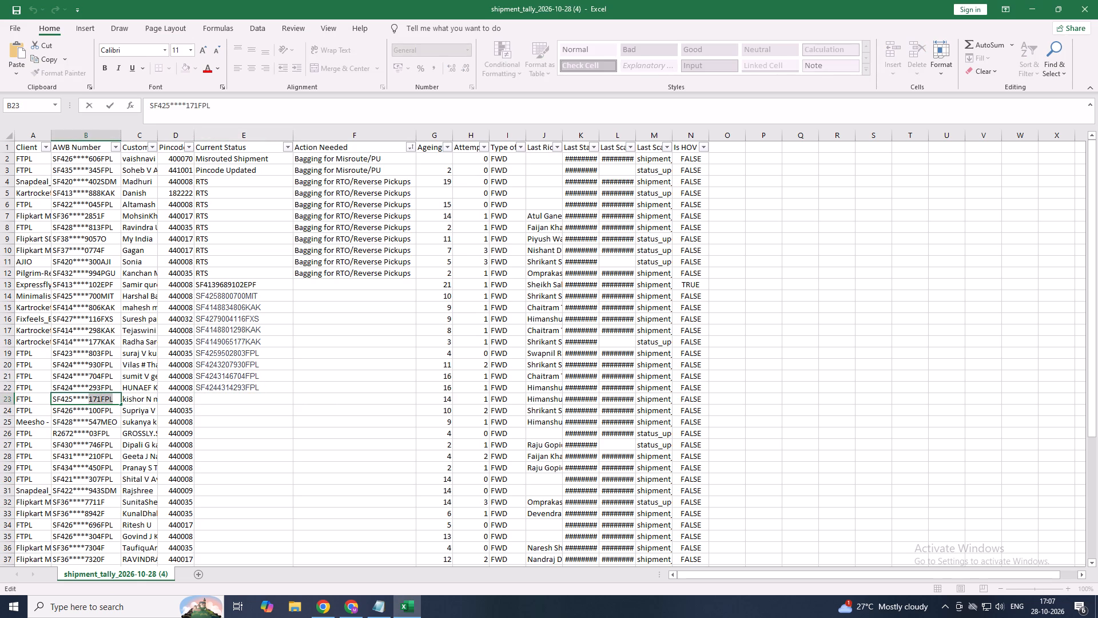
pyautogui.hotkey('ctrl', 'c')
pyautogui.hotkey('alt', 'Tab')
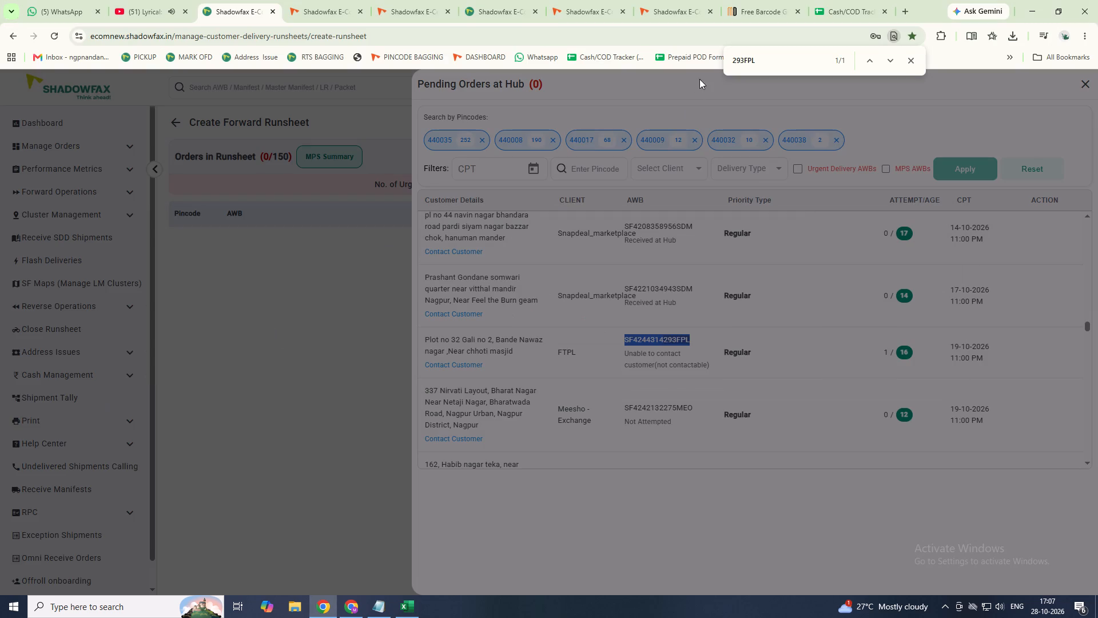
pyautogui.doubleClick(743, 61)
pyautogui.hotkey('ctrl', 'v')
pyautogui.press('Return')
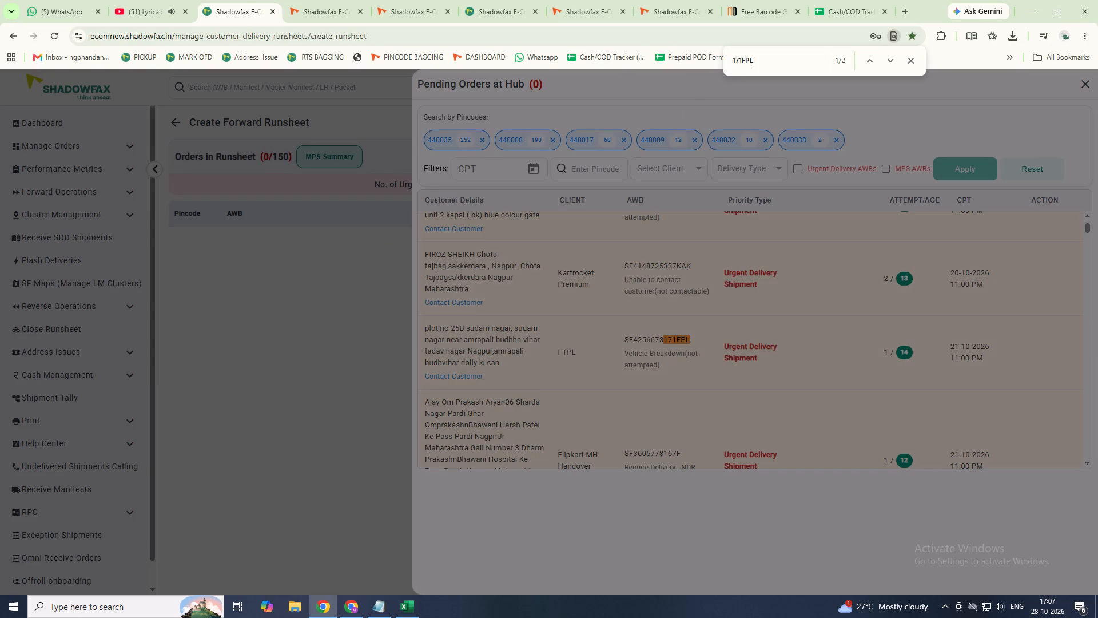
pyautogui.doubleClick(628, 335)
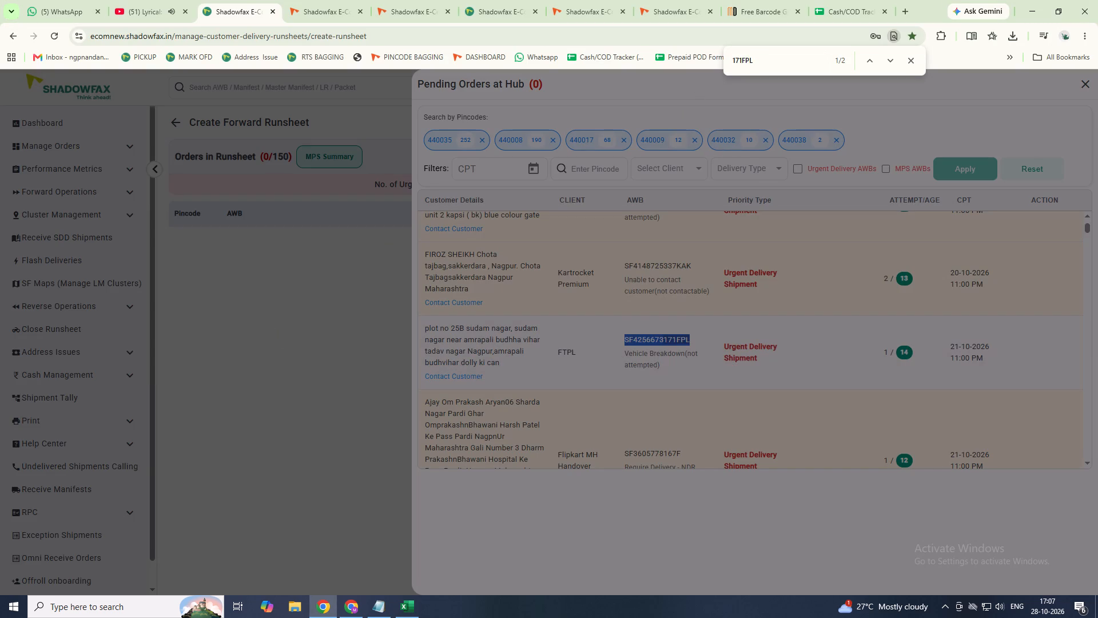
pyautogui.hotkey('ctrl', 'c')
pyautogui.hotkey('alt', 'Tab')
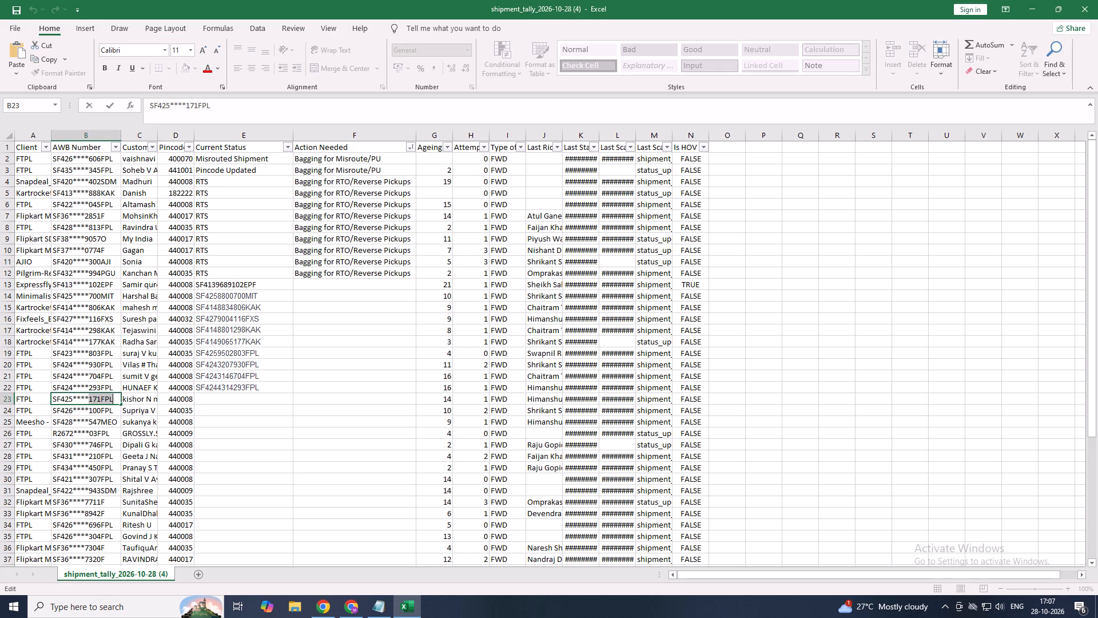
pyautogui.click(220, 398)
pyautogui.hotkey('ctrl', 'v')
pyautogui.press('Return')
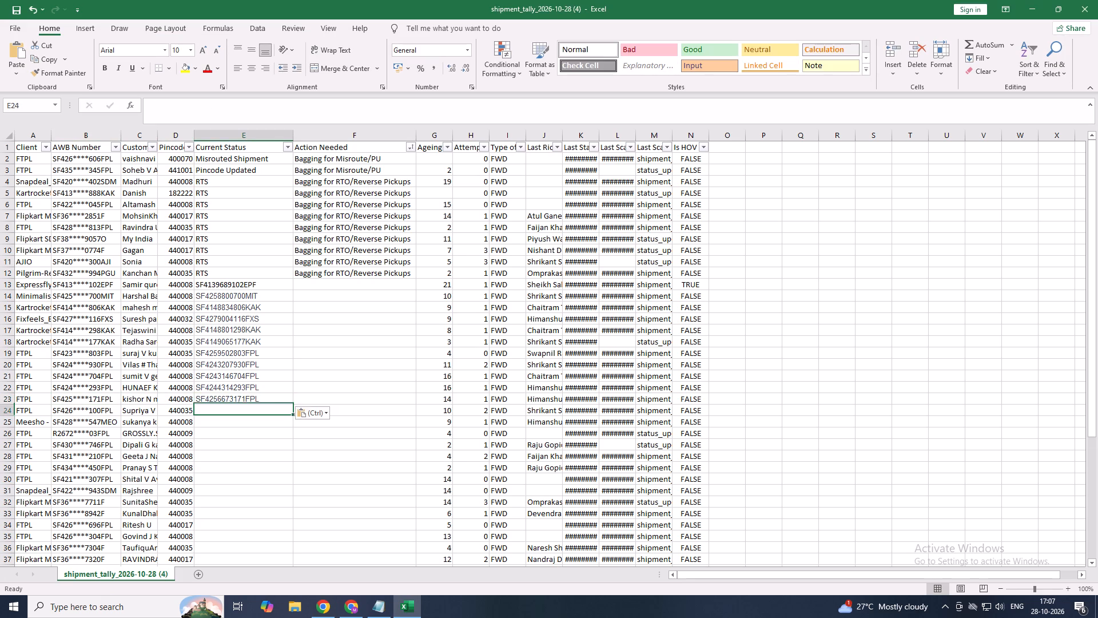
pyautogui.tripleClick(96, 414)
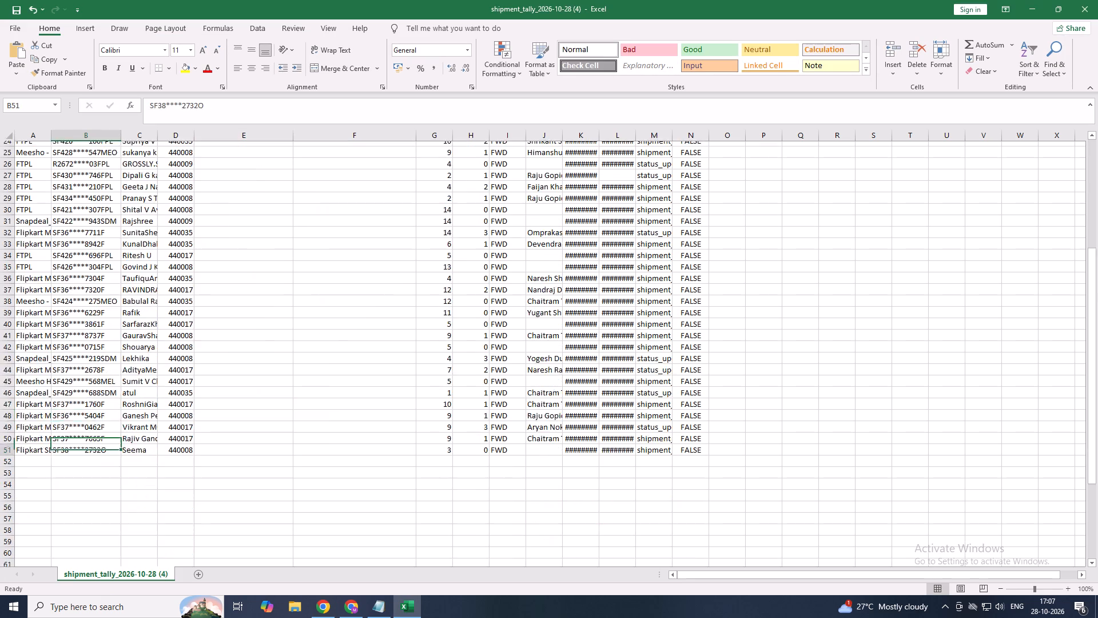
pyautogui.scroll(11, 111, 421)
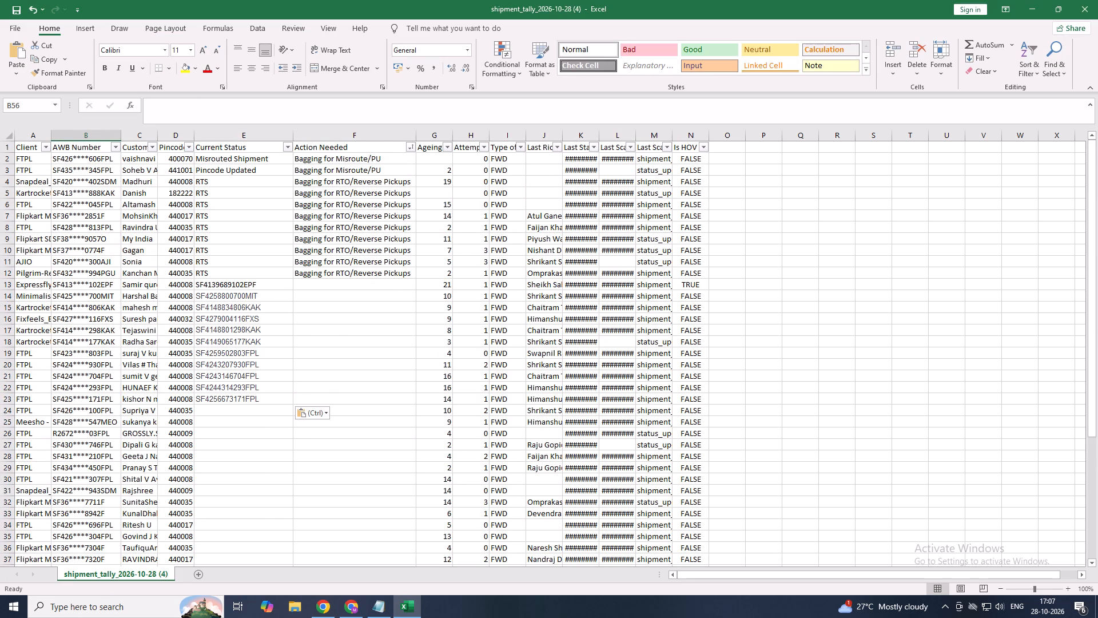
pyautogui.click(100, 410)
pyautogui.tripleClick(99, 410)
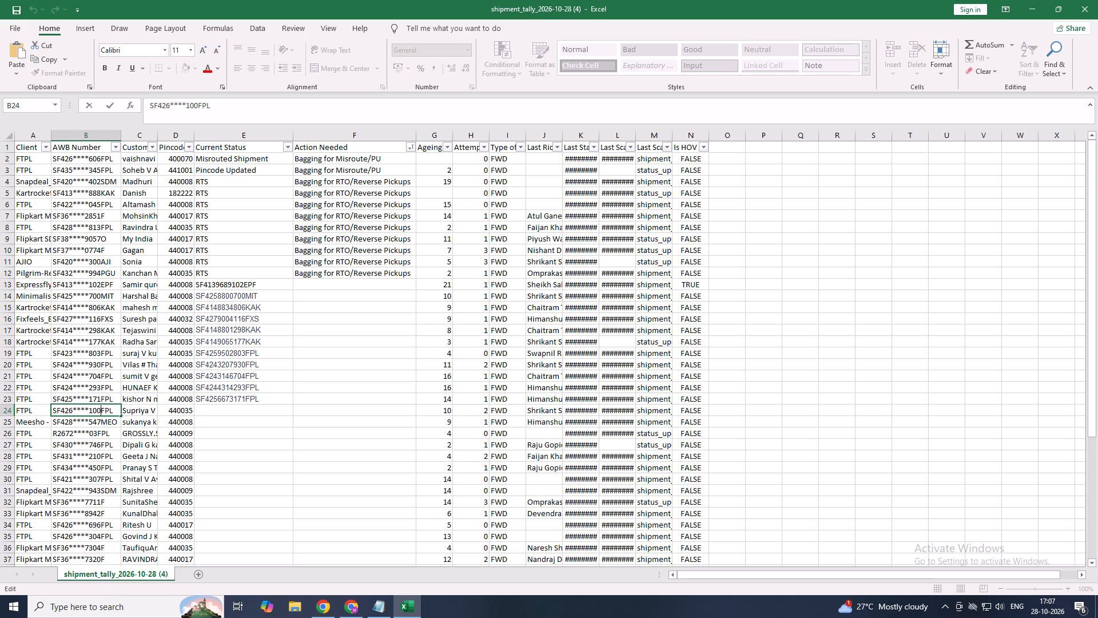
pyautogui.hotkey('ctrl', 'c')
pyautogui.hotkey('alt', 'Tab')
pyautogui.doubleClick(735, 57)
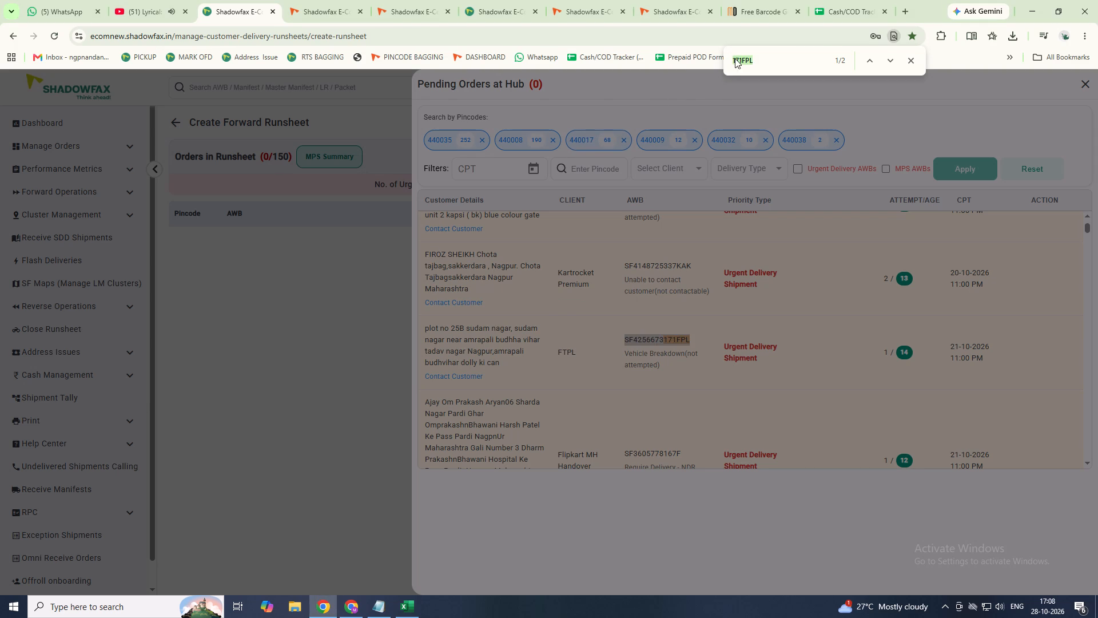
pyautogui.hotkey('ctrl', 'v')
pyautogui.press('Return')
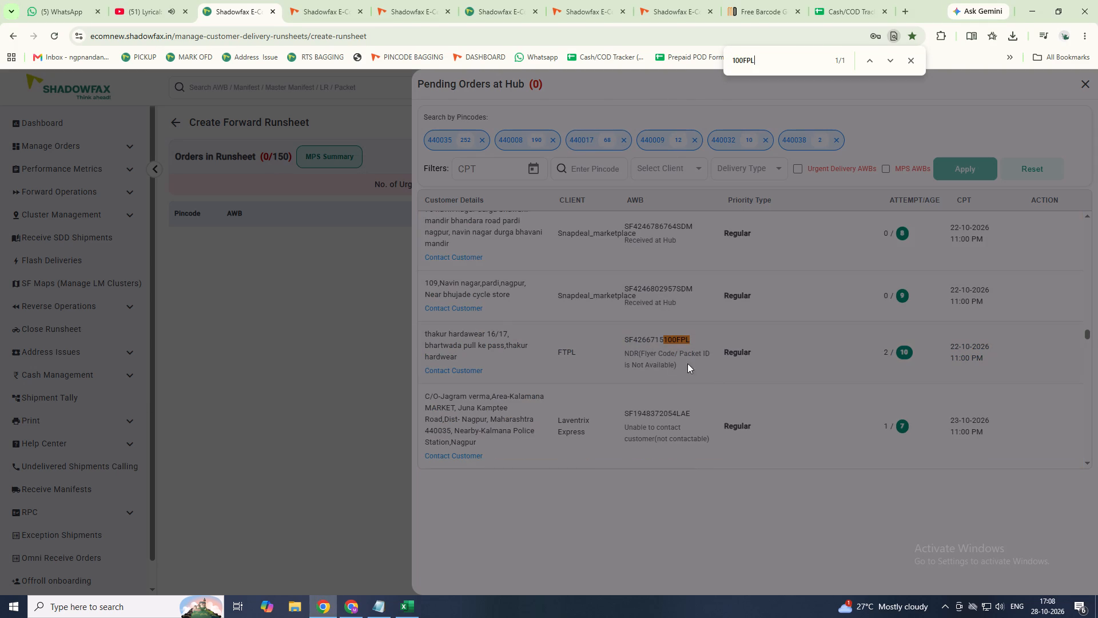
pyautogui.tripleClick(658, 340)
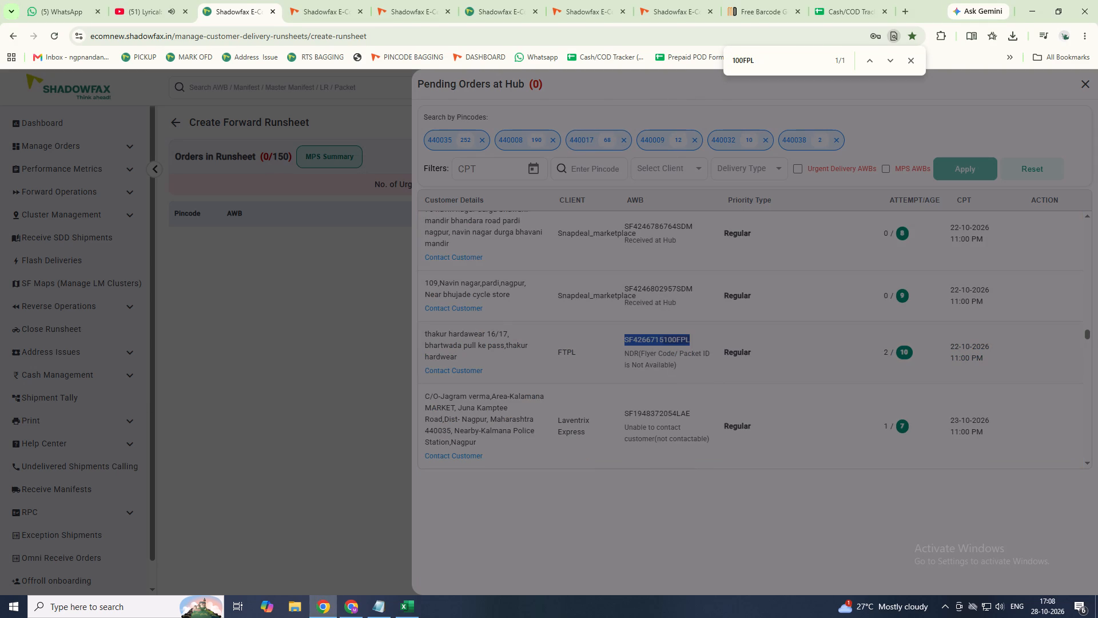
pyautogui.hotkey('ctrl', 'c')
pyautogui.hotkey('alt', 'Tab')
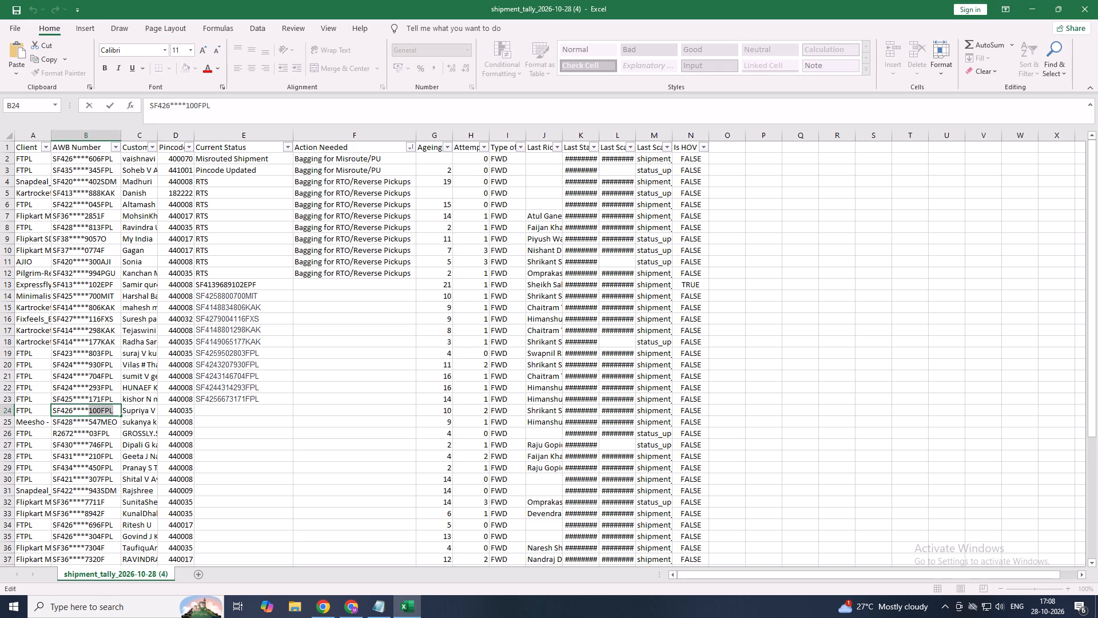
pyautogui.click(213, 414)
pyautogui.hotkey('ctrl', 'v')
pyautogui.press('Return')
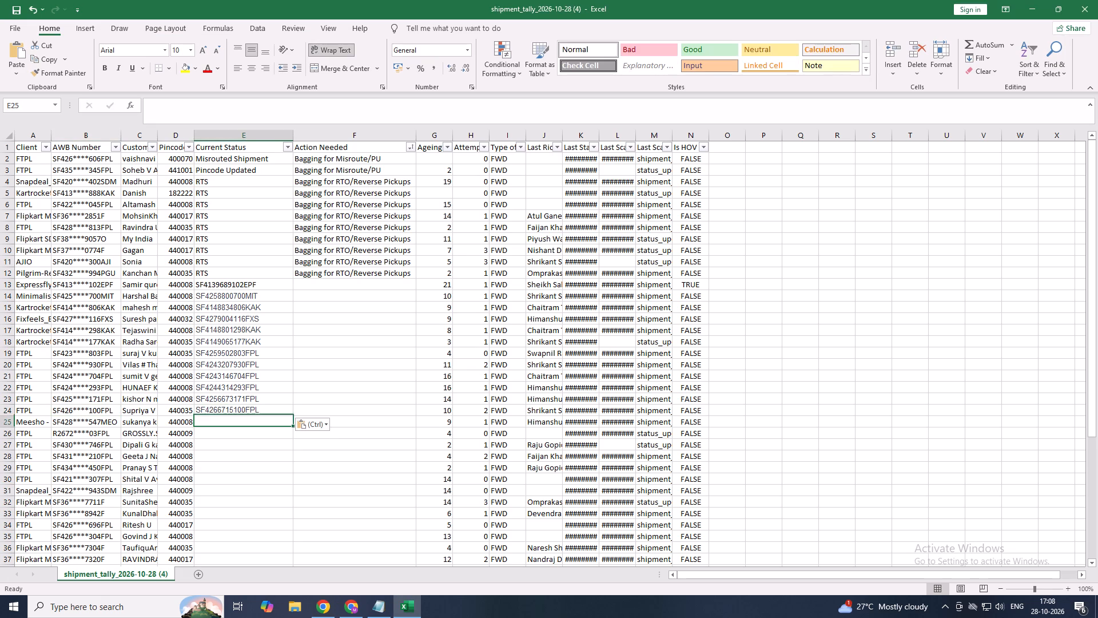
pyautogui.tripleClick(98, 423)
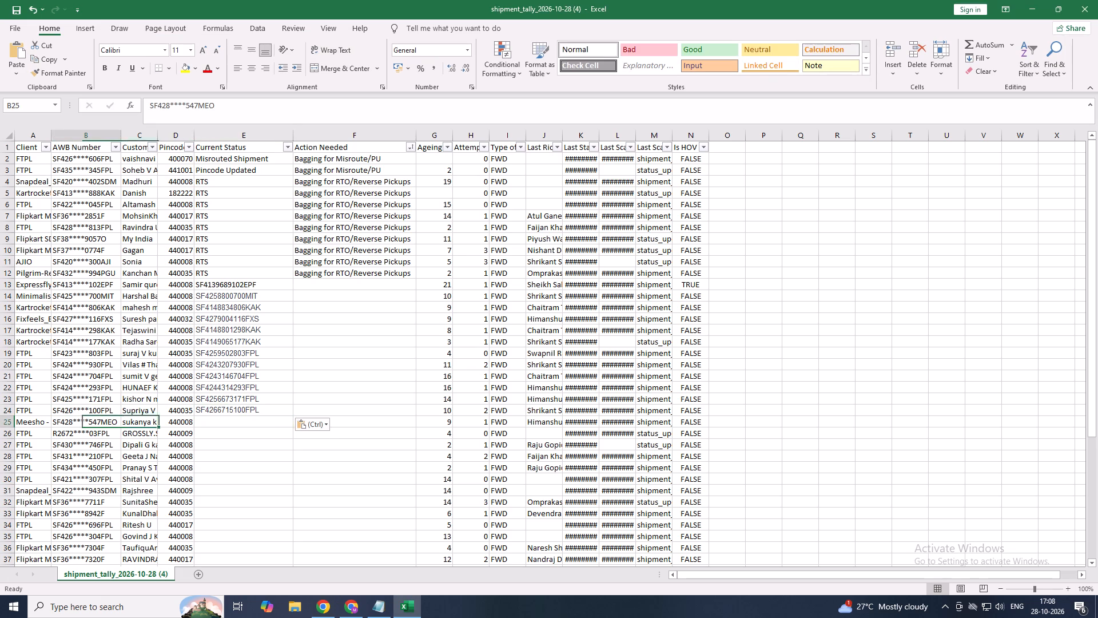
pyautogui.click(97, 423)
pyautogui.hotkey('ctrl', 'c')
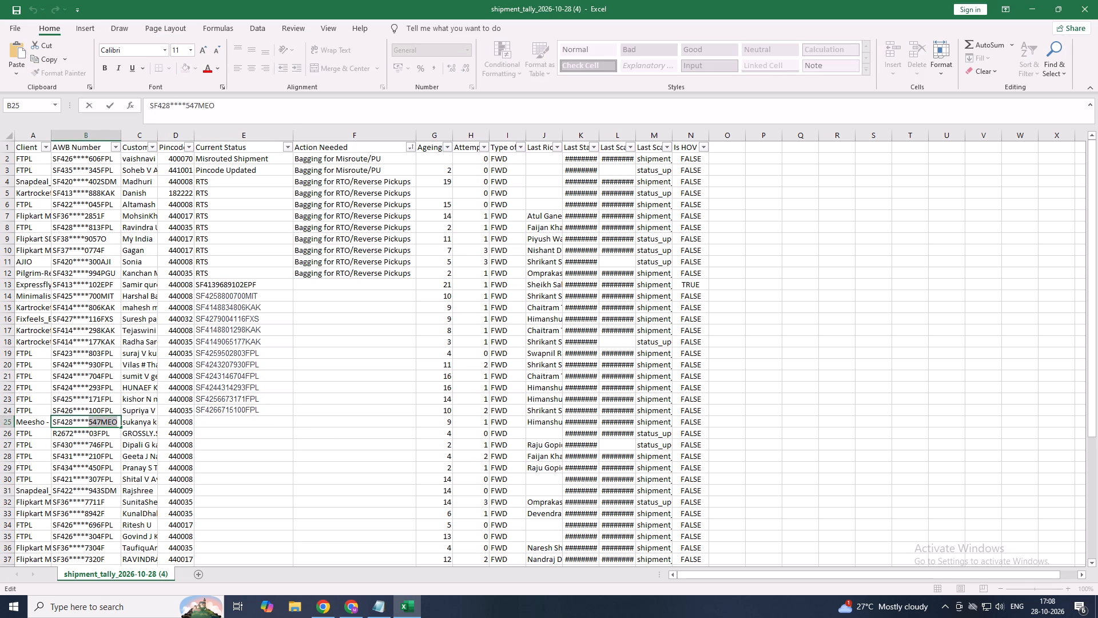
pyautogui.hotkey('alt', 'Tab')
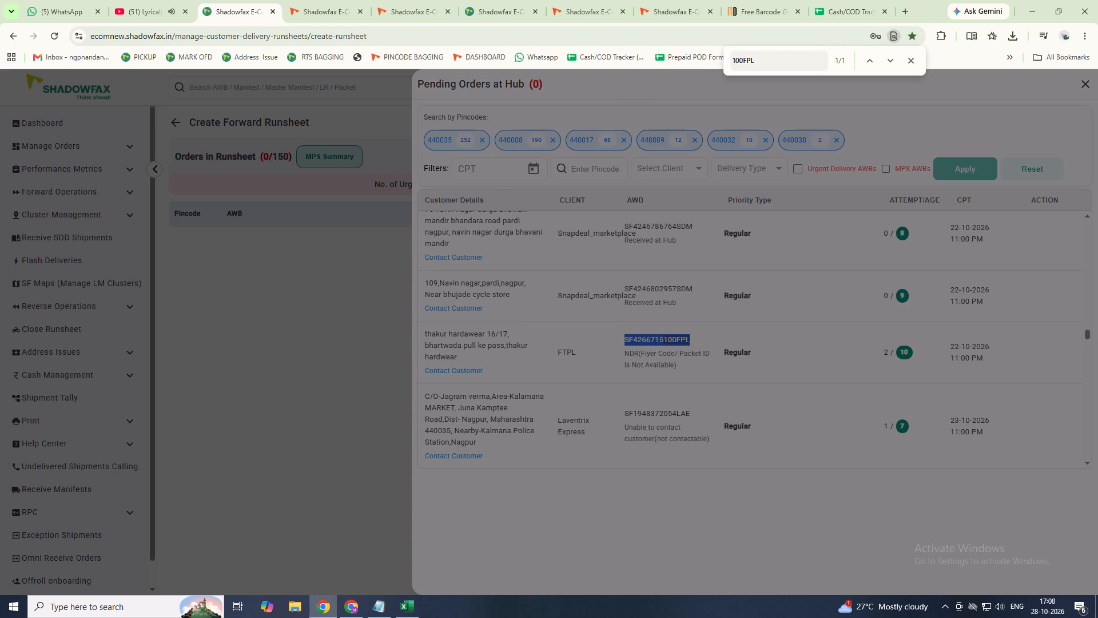
pyautogui.doubleClick(751, 61)
pyautogui.hotkey('ctrl', 'v')
pyautogui.hotkey('ctrl', 'c')
pyautogui.press('Return')
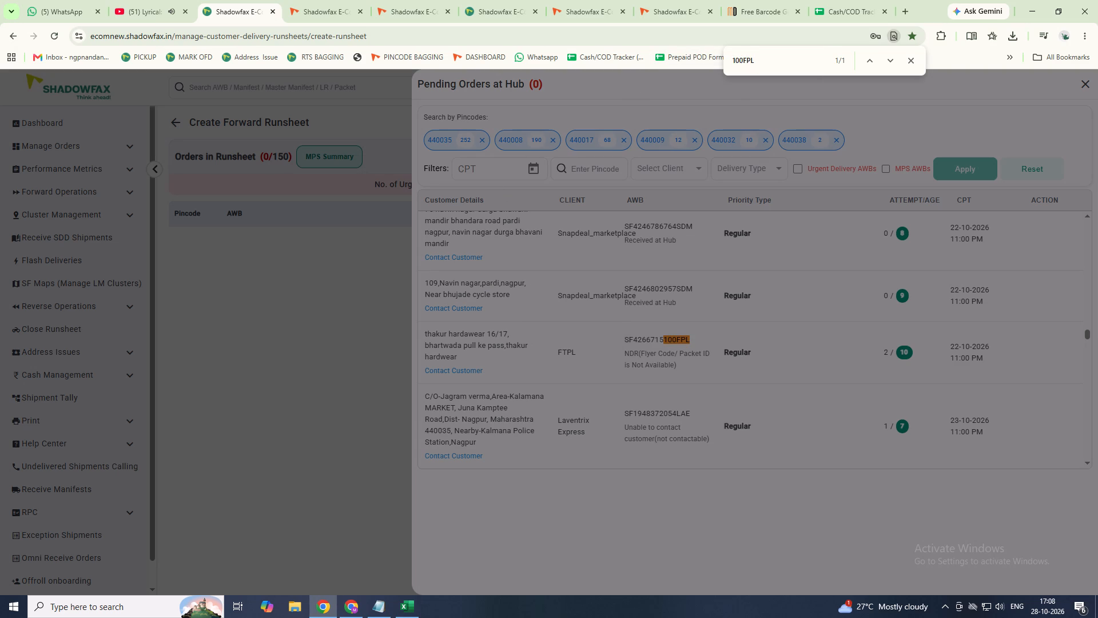
pyautogui.doubleClick(655, 340)
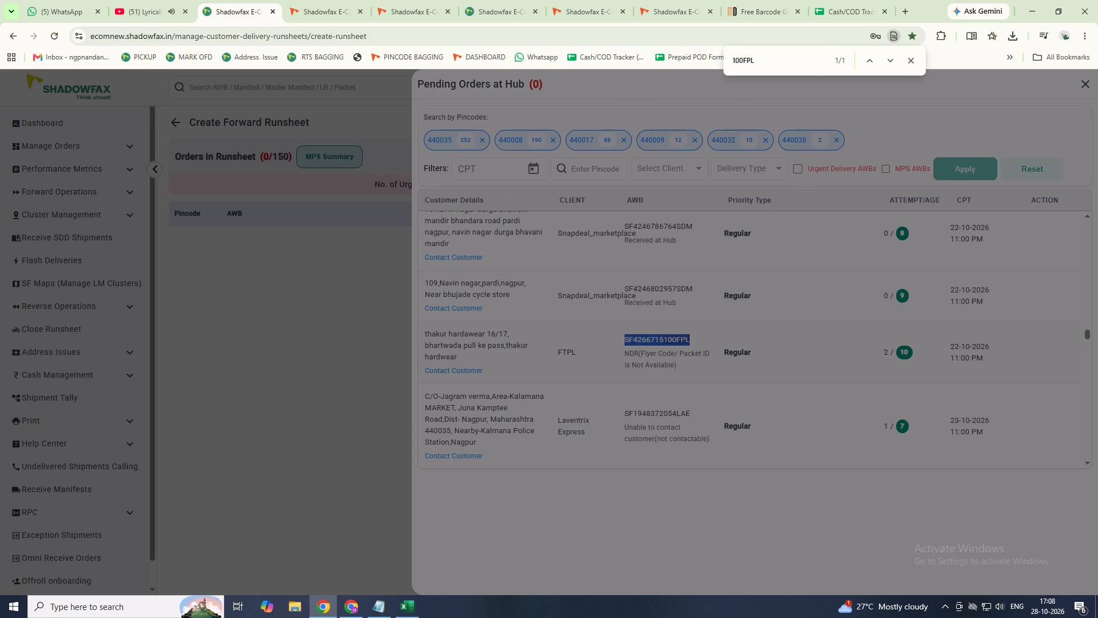
pyautogui.hotkey('ctrl', 'c')
pyautogui.hotkey('alt', 'Tab')
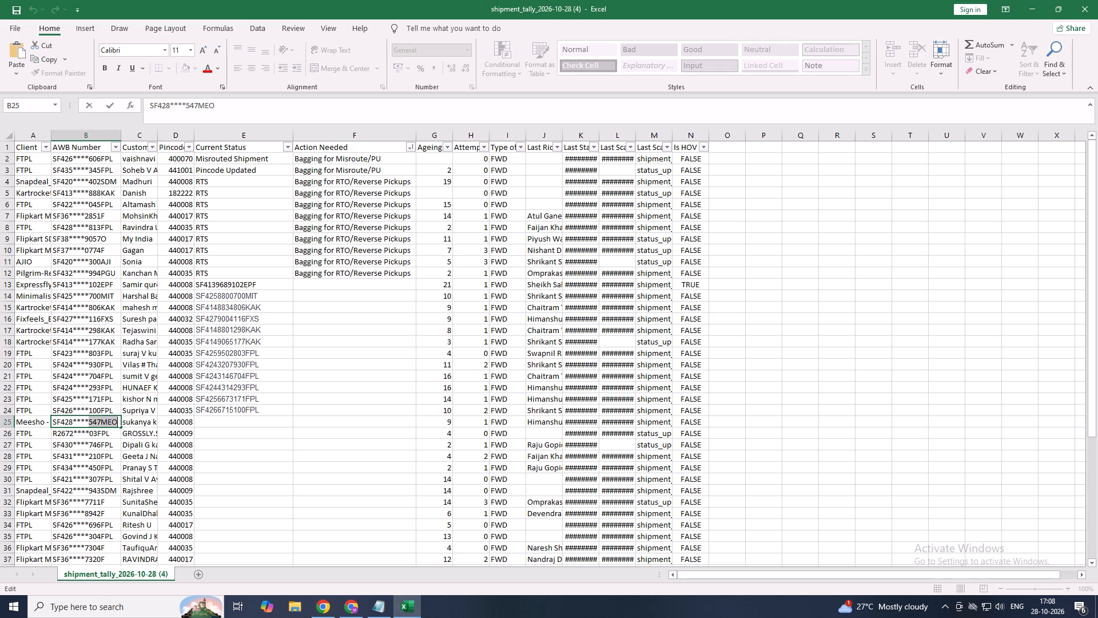
pyautogui.click(265, 422)
pyautogui.hotkey('ctrl', 'v')
pyautogui.hotkey('ctrl', 'b')
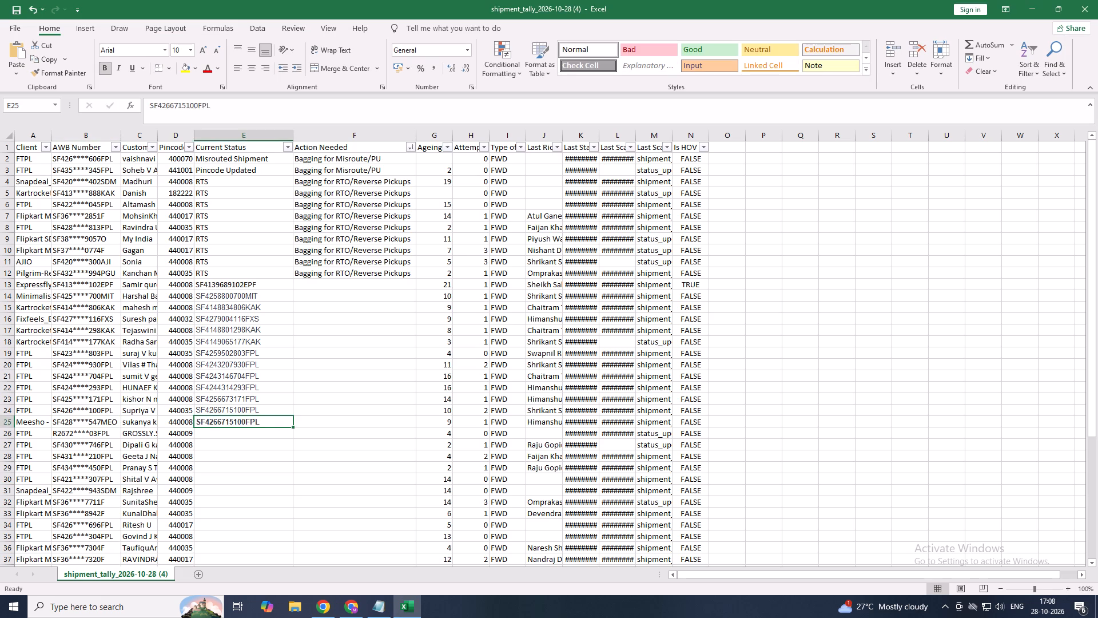
pyautogui.press('Return')
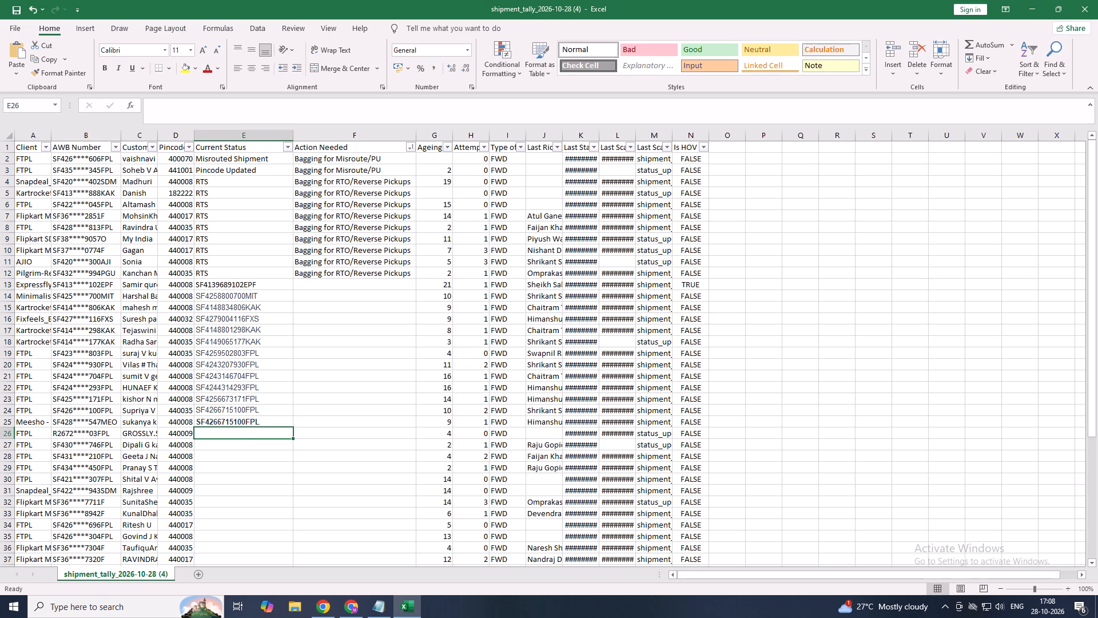
pyautogui.tripleClick(104, 422)
pyautogui.click(104, 422)
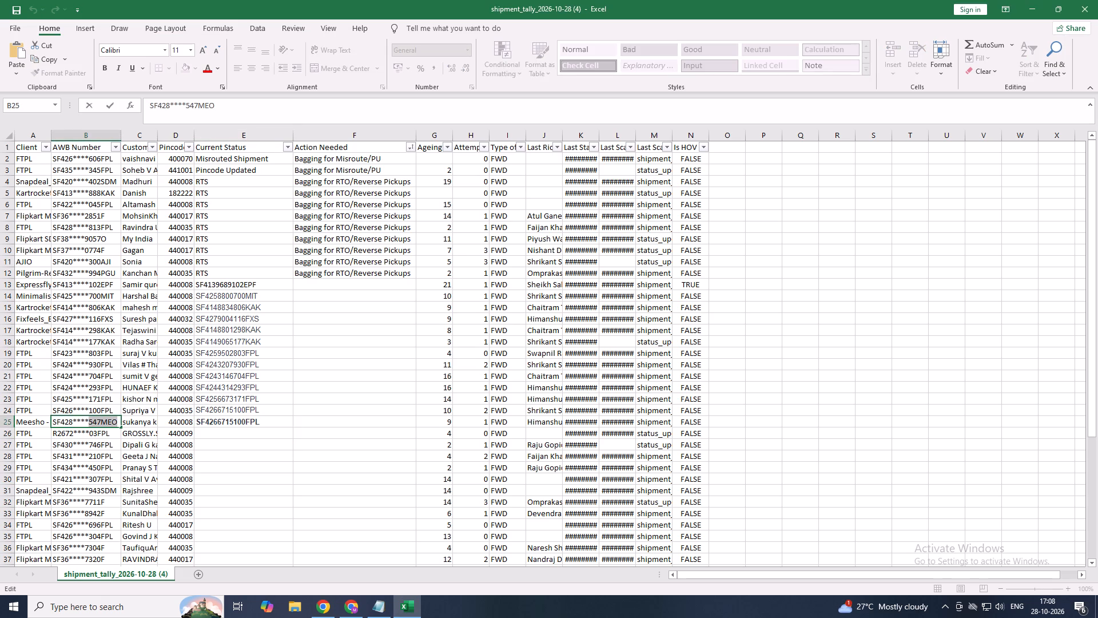
pyautogui.hotkey('ctrl', 'c')
pyautogui.hotkey('alt', 'Tab')
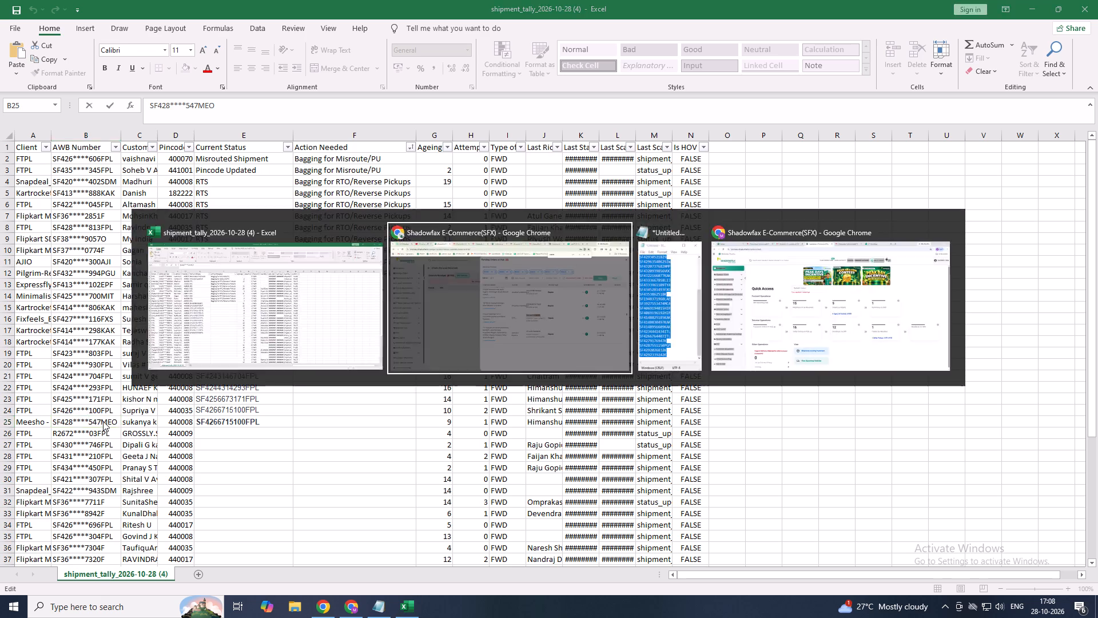
pyautogui.doubleClick(742, 61)
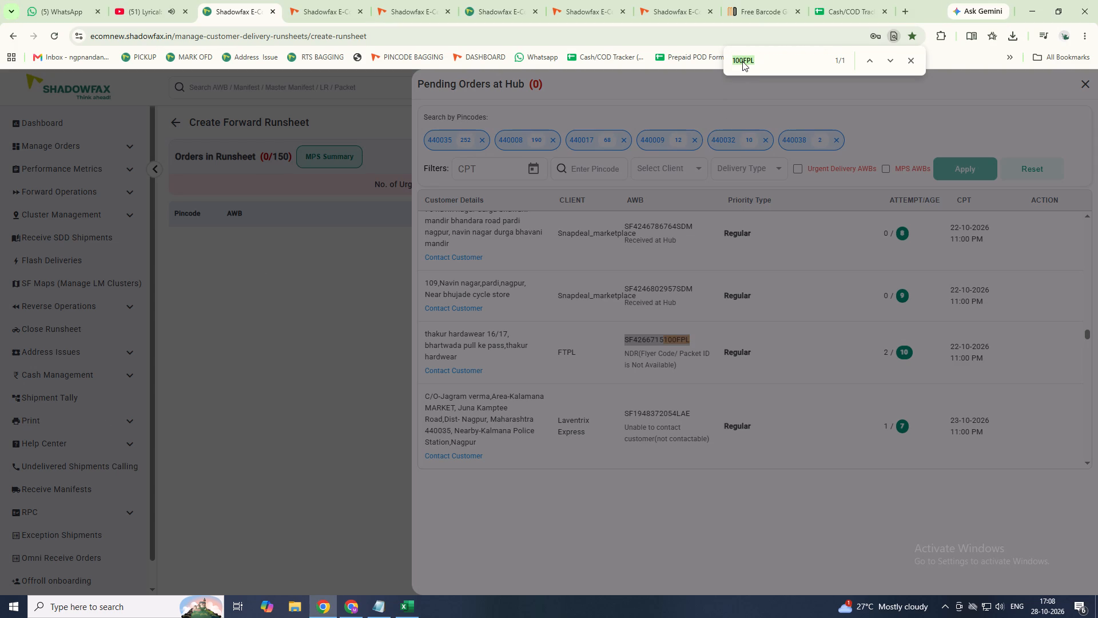
pyautogui.hotkey('ctrl', 'v')
pyautogui.press('Return')
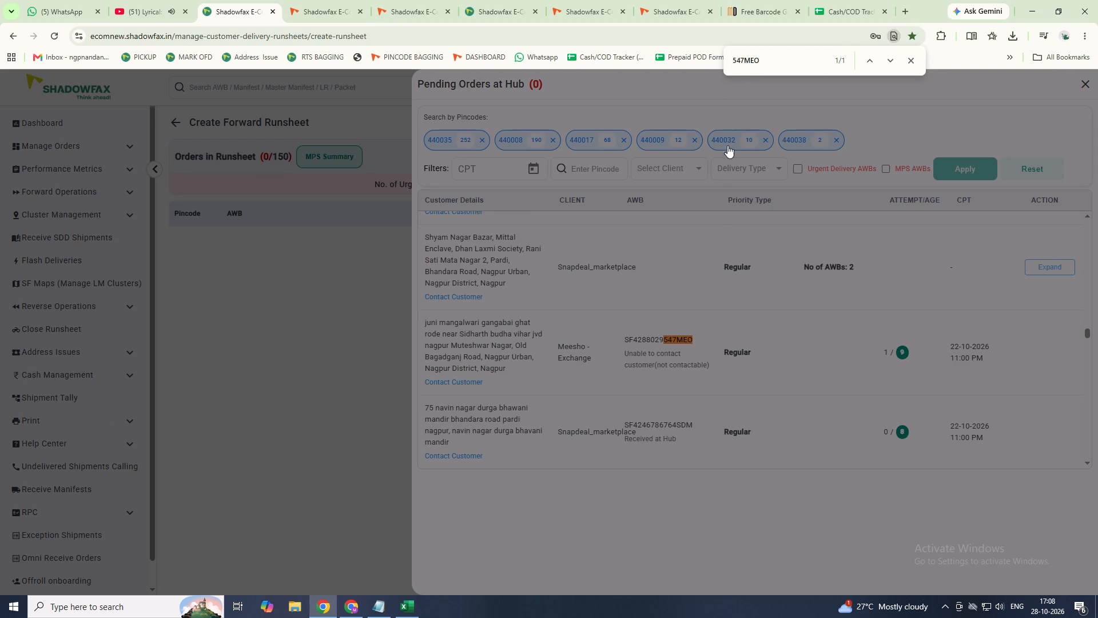
pyautogui.doubleClick(646, 334)
pyautogui.hotkey('ctrl', 'c')
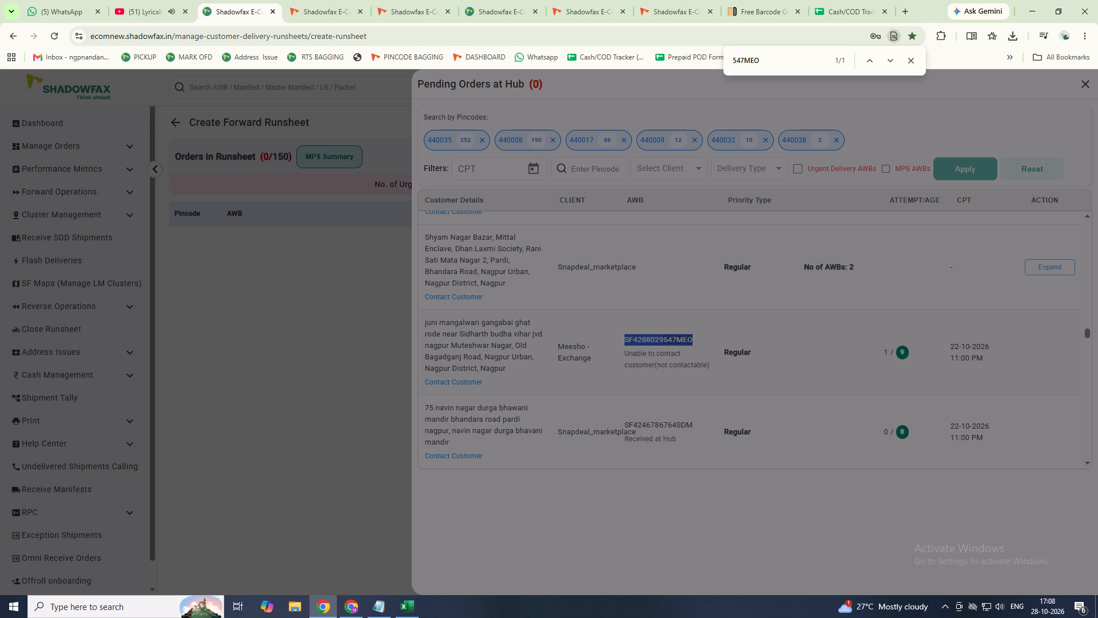
pyautogui.hotkey('alt', 'Tab')
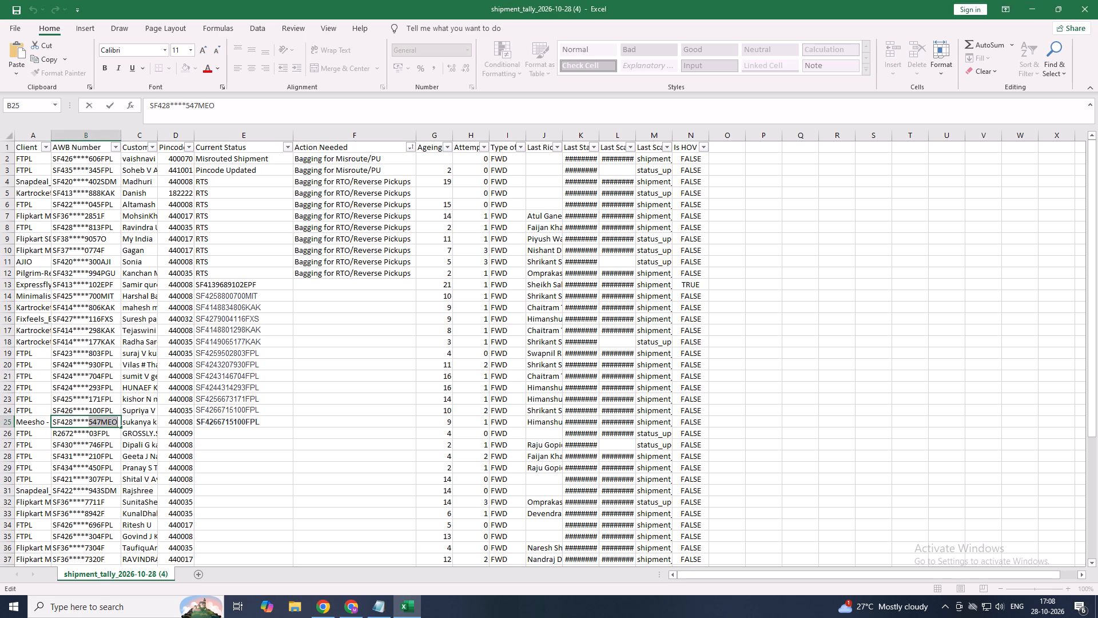
pyautogui.click(214, 432)
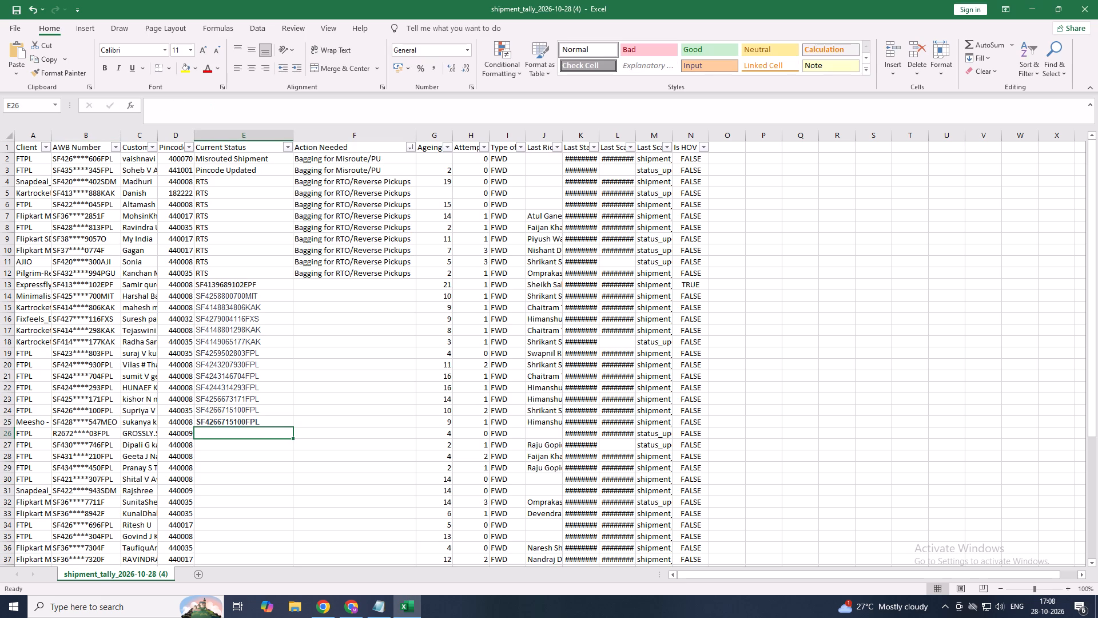
pyautogui.hotkey('ctrl', 'v')
pyautogui.press('Return')
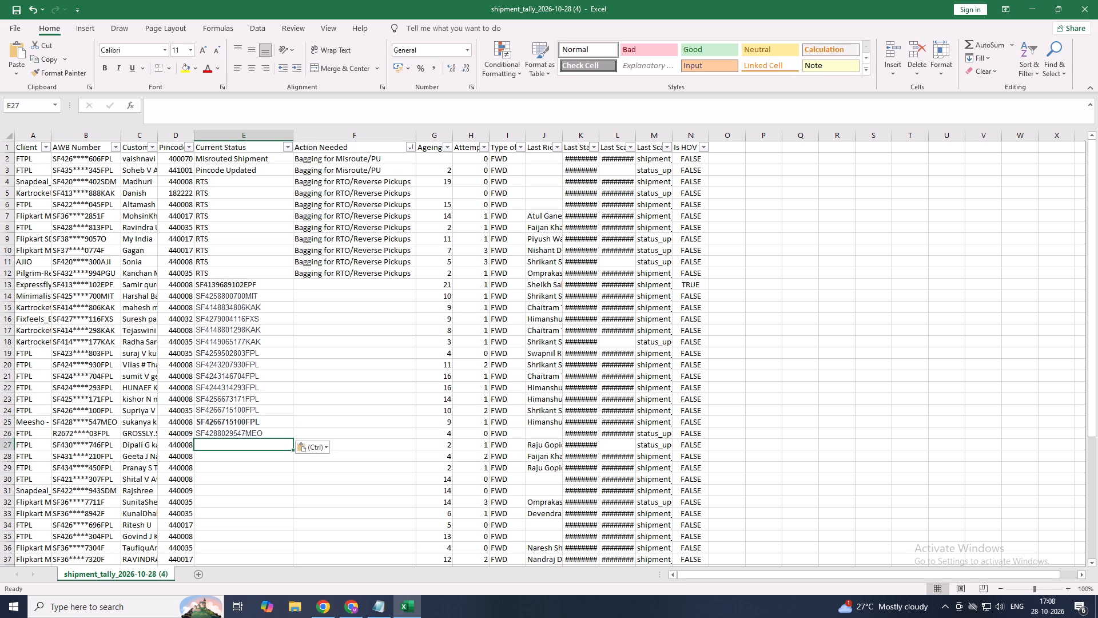
pyautogui.tripleClick(101, 446)
pyautogui.click(100, 445)
pyautogui.hotkey('ctrl', 'c')
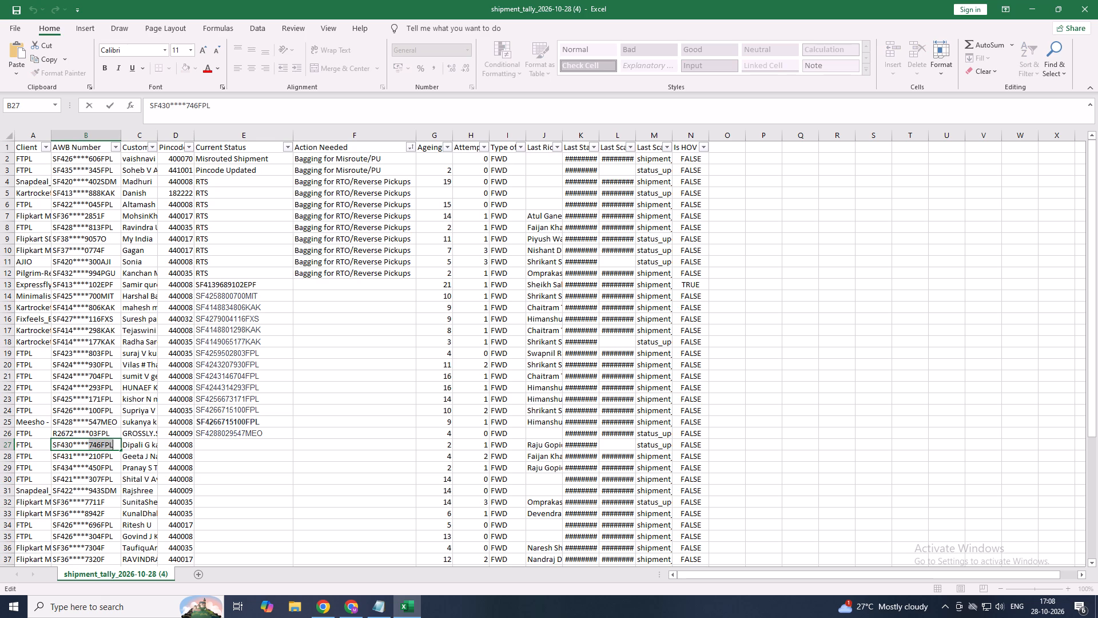
pyautogui.hotkey('alt', 'Tab')
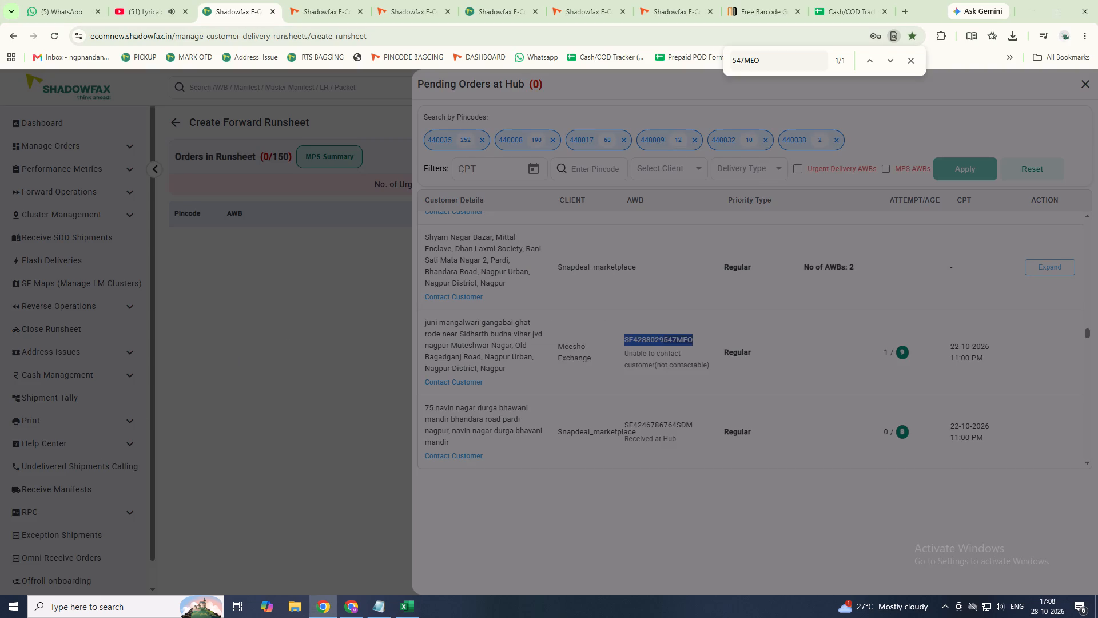
pyautogui.doubleClick(752, 58)
pyautogui.hotkey('ctrl', 'v')
pyautogui.press('Return')
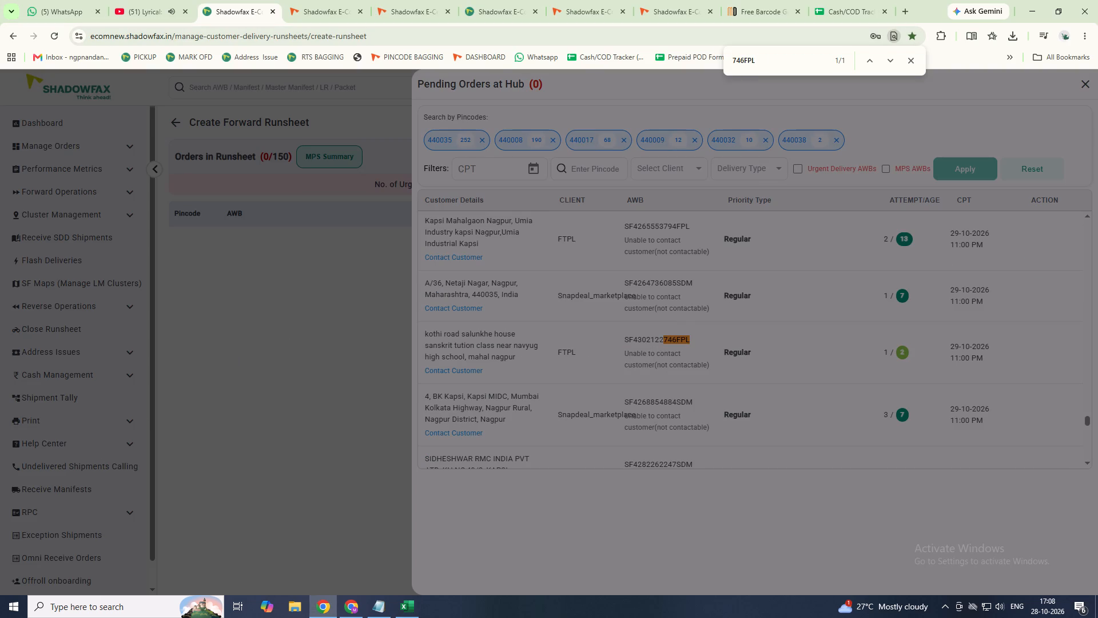
pyautogui.click(655, 340)
pyautogui.tripleClick(653, 335)
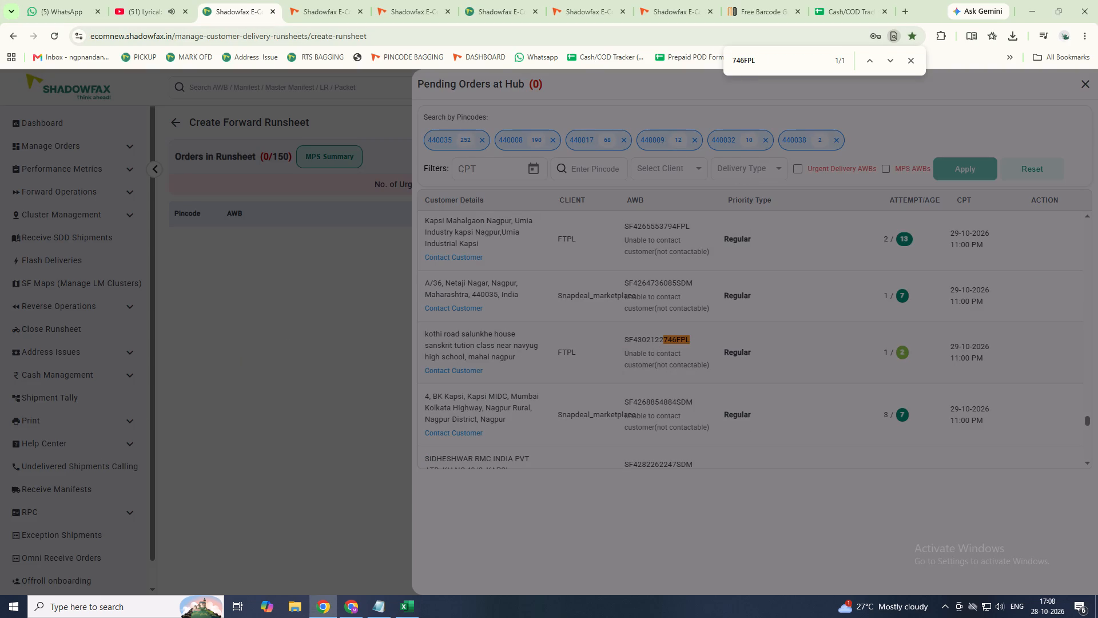
pyautogui.click(655, 335)
pyautogui.hotkey('ctrl', 'c')
pyautogui.hotkey('ctrl', 'v')
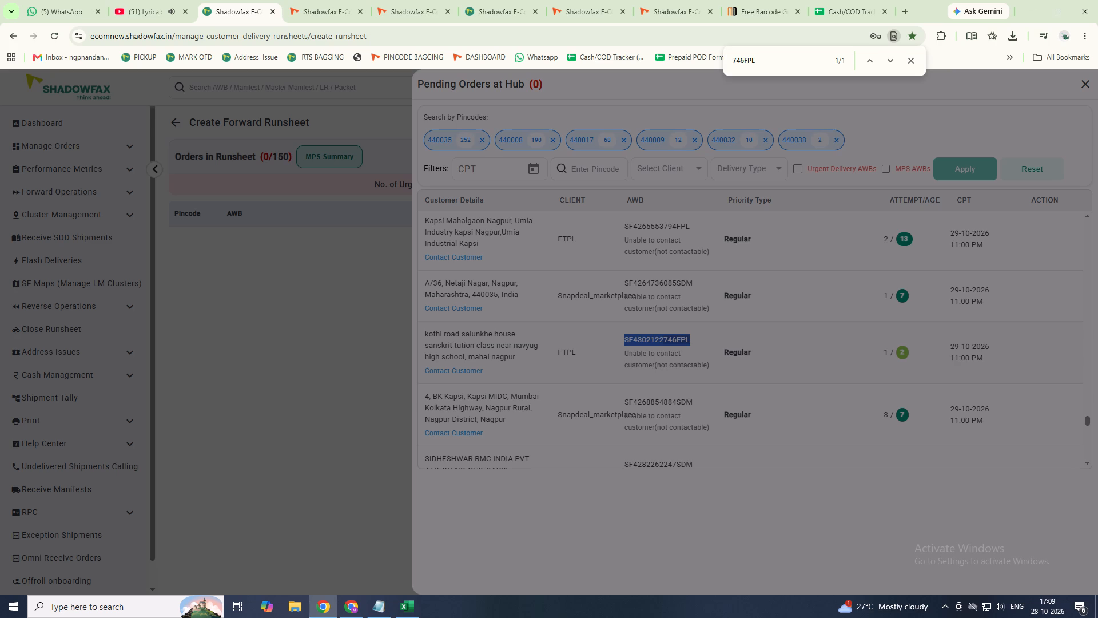
pyautogui.hotkey('alt', 'Tab')
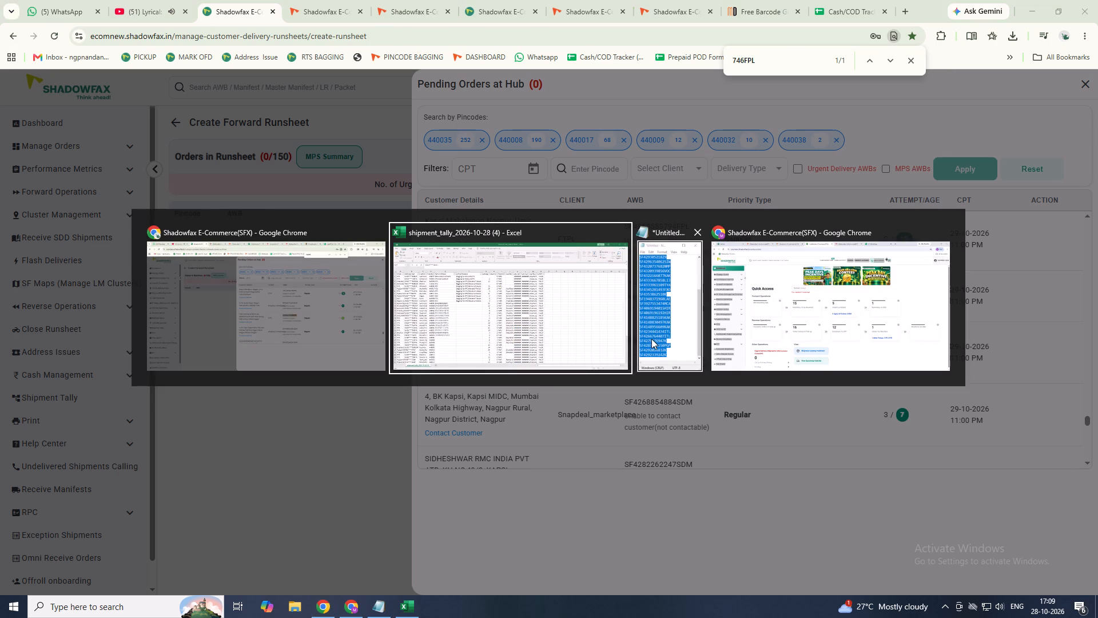
pyautogui.click(249, 443)
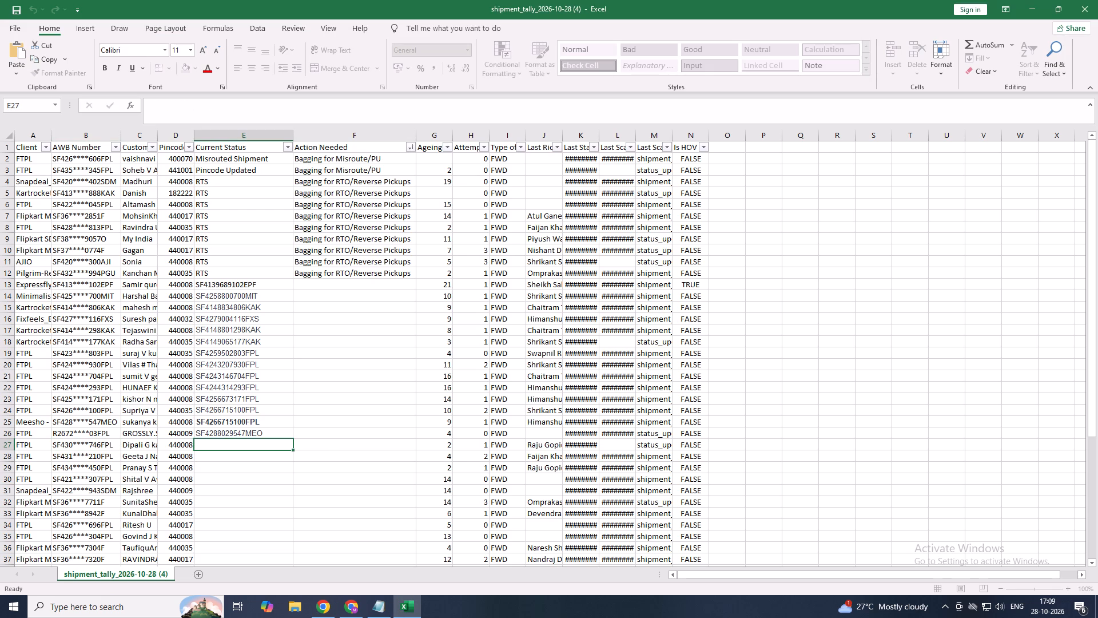
pyautogui.hotkey('ctrl', 'v')
pyautogui.press('Return')
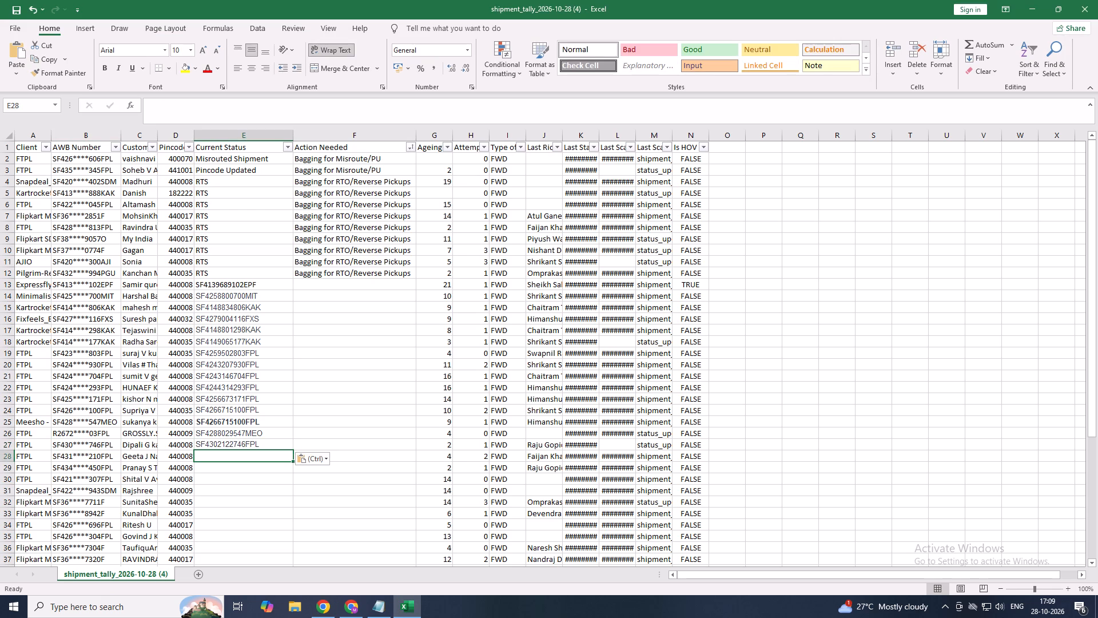
# Switch to Shadowfax in Chrome and start a new ticket in the Help Center.
pyautogui.hotkey('alt', 'Tab')
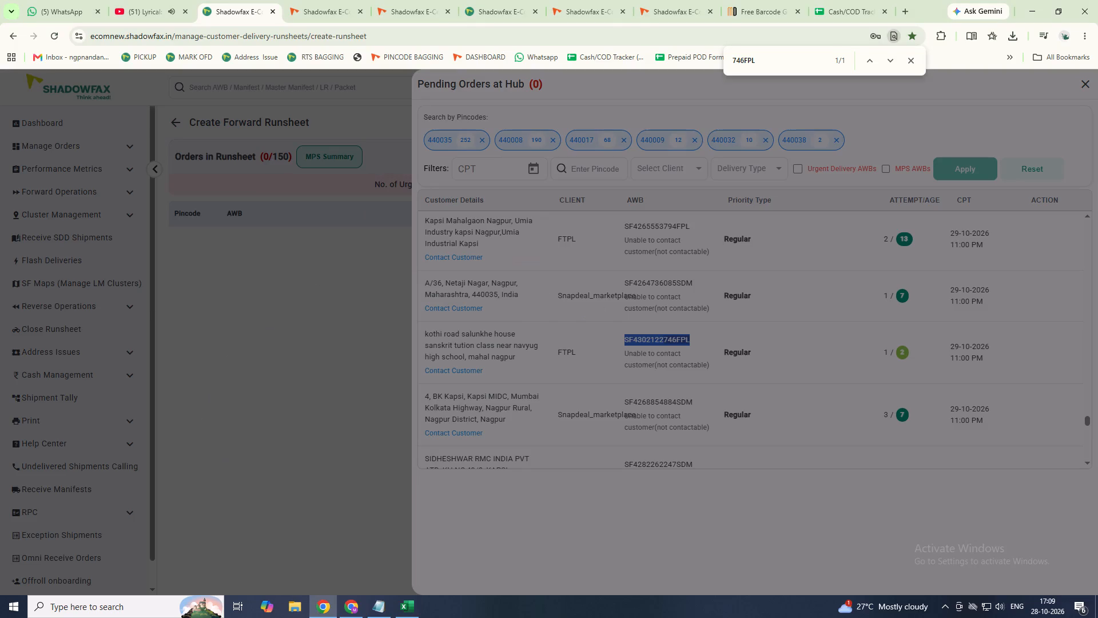
pyautogui.click(482, 21)
pyautogui.click(817, 115)
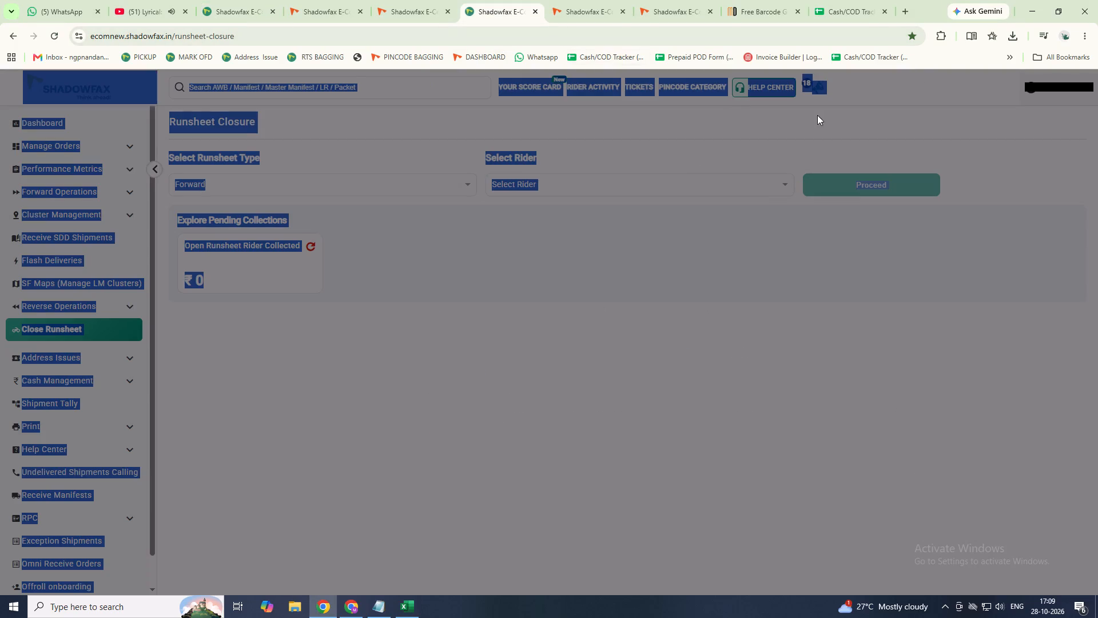
pyautogui.click(753, 88)
pyautogui.click(765, 85)
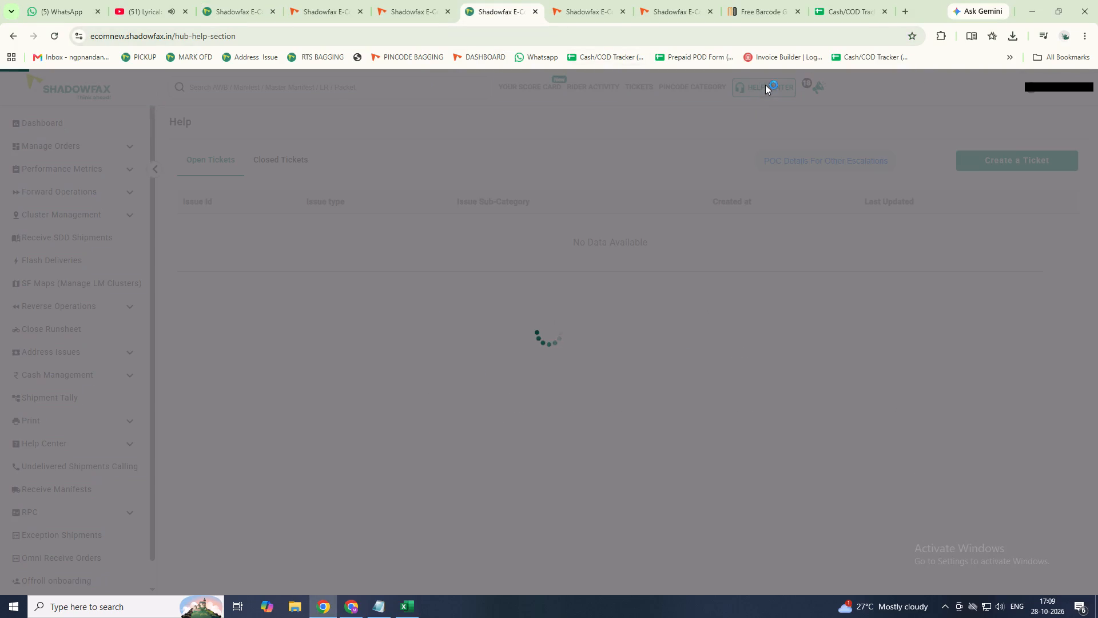
pyautogui.click(766, 89)
pyautogui.click(766, 89)
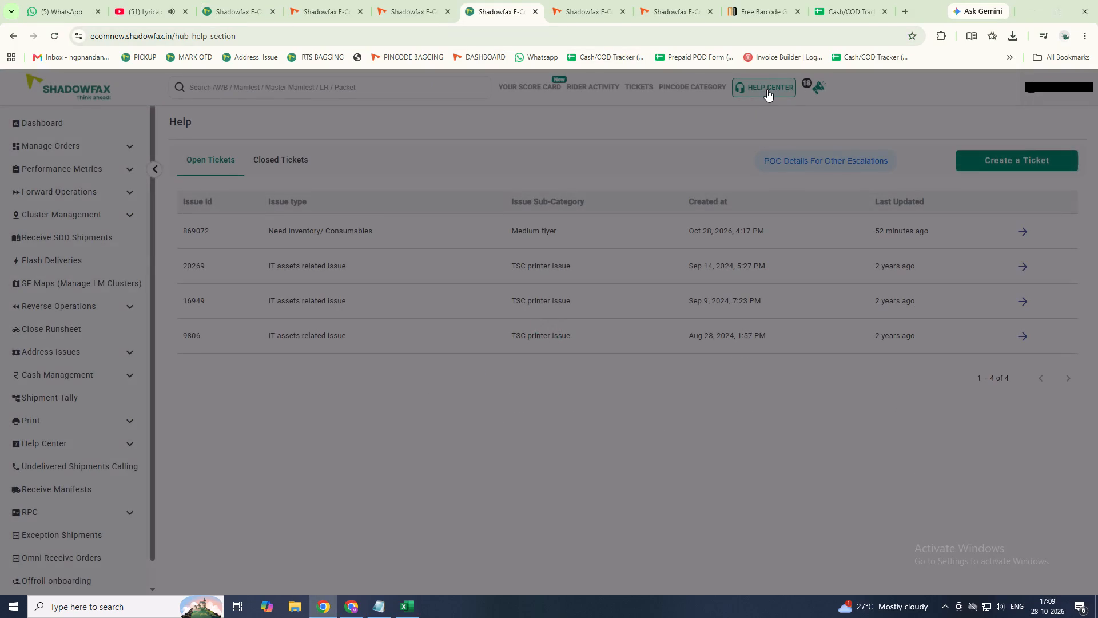
pyautogui.click(995, 164)
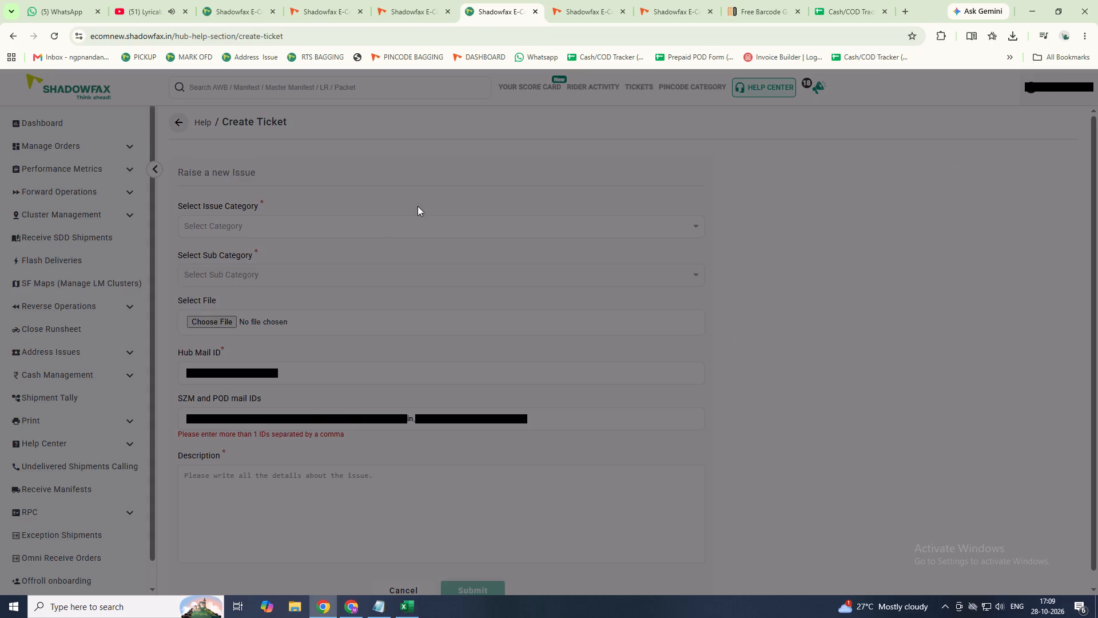
# Set the ticket's issue category to Need Inventory/ Consumables and its sub category to Large flyer.
pyautogui.click(391, 226)
pyautogui.click(360, 245)
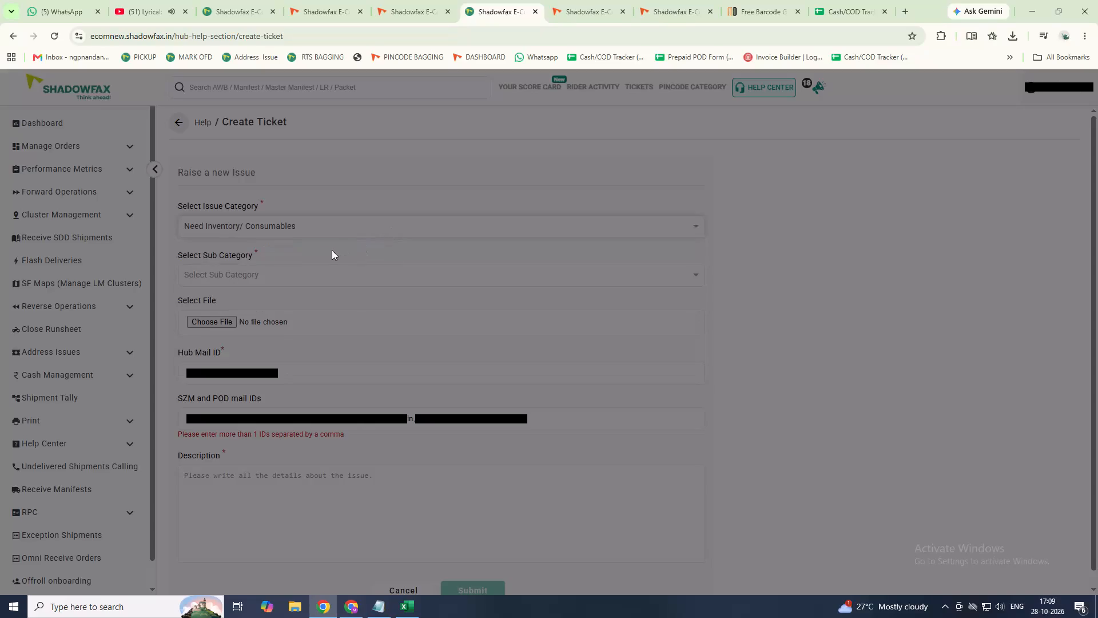
pyautogui.click(328, 272)
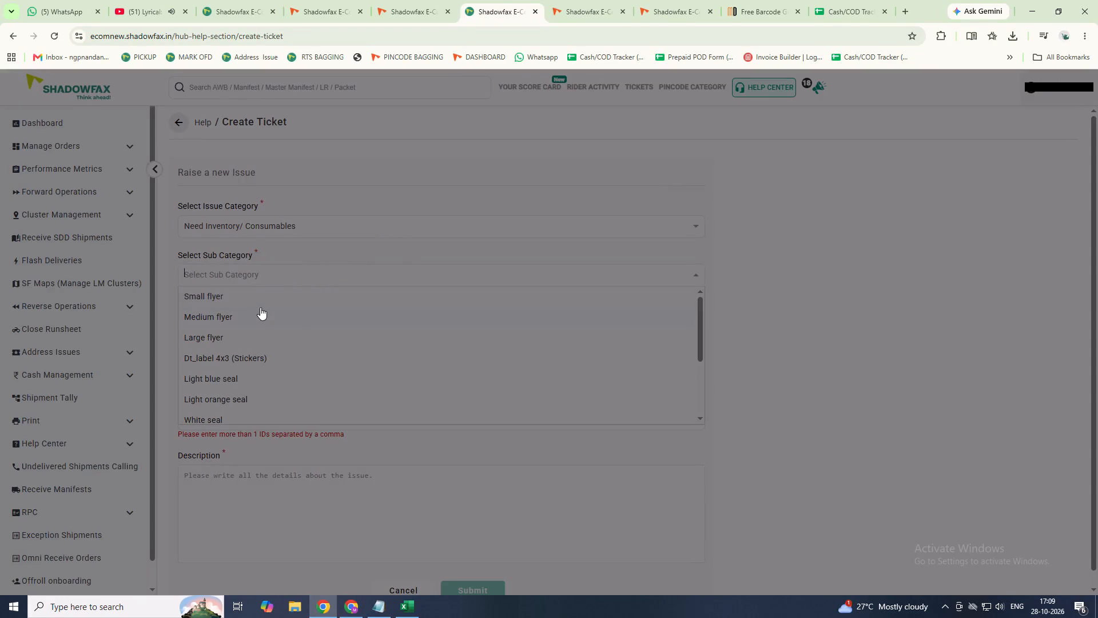
pyautogui.click(221, 335)
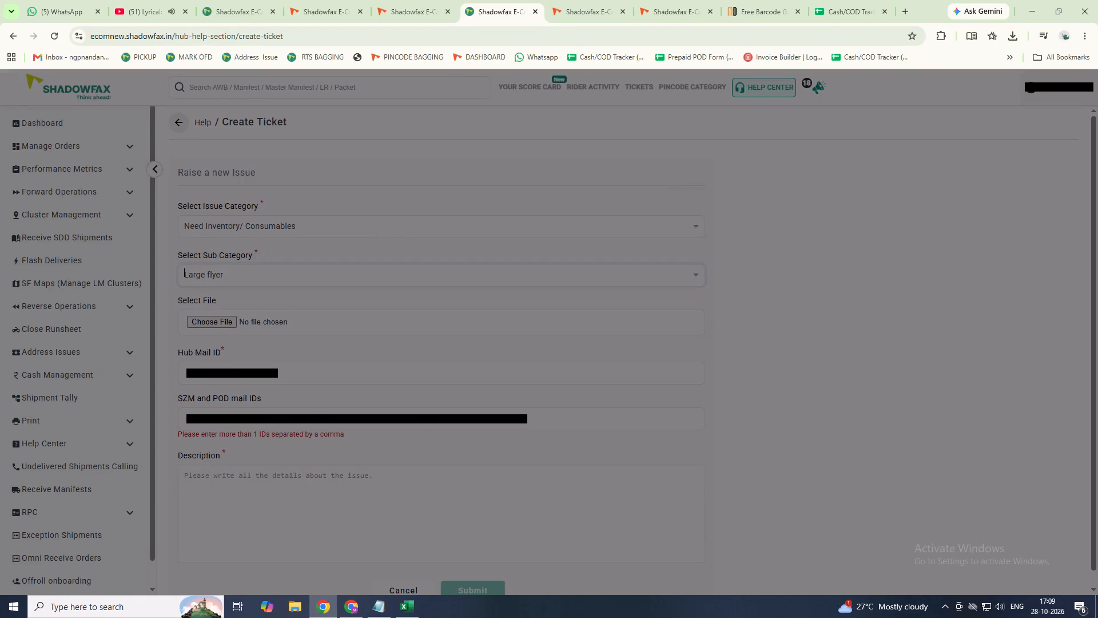
# Replace the ticket's Hub Mail ID with the other saved e-mail address and clear the SZM and POD mail IDs.
pyautogui.doubleClick(280, 376)
pyautogui.doubleClick(280, 376)
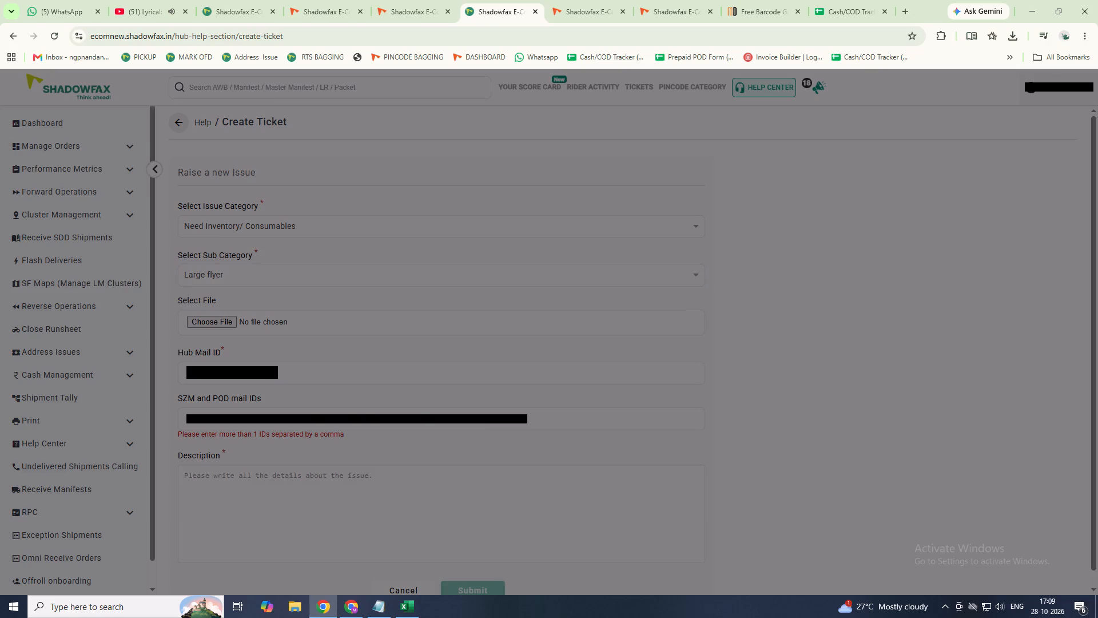
pyautogui.press('Delete')
pyautogui.write('man')
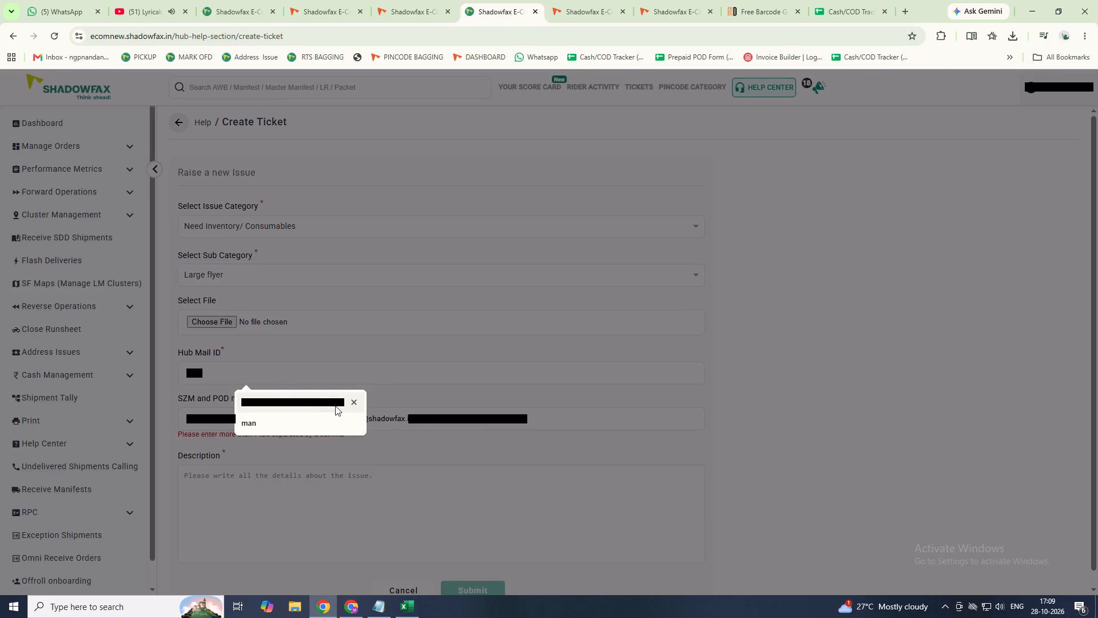
pyautogui.click(334, 405)
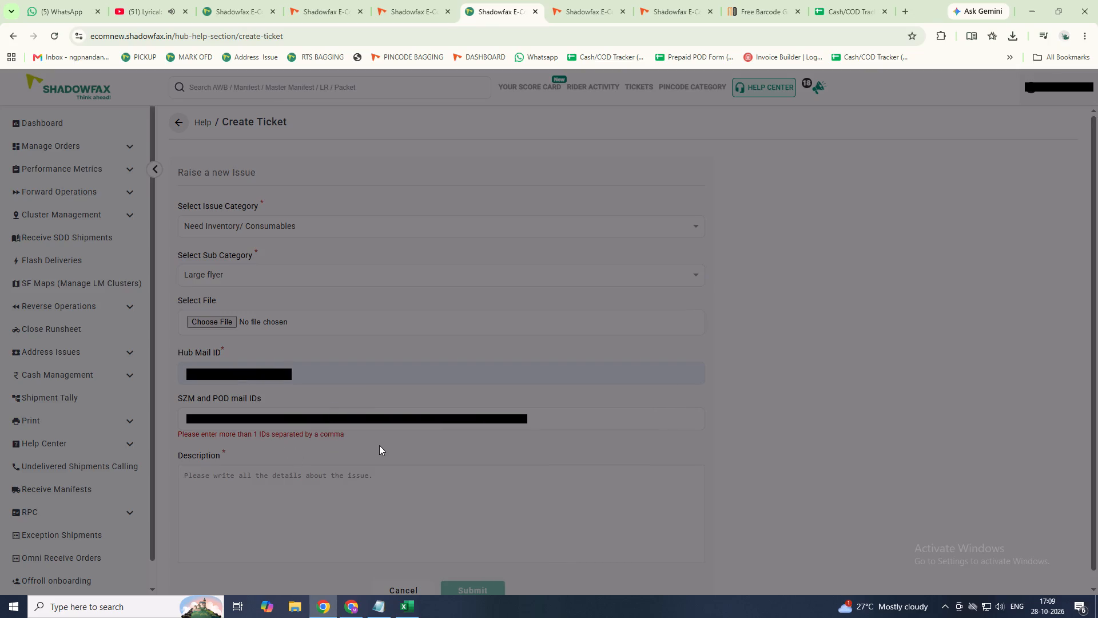
pyautogui.tripleClick(406, 418)
pyautogui.press('Delete')
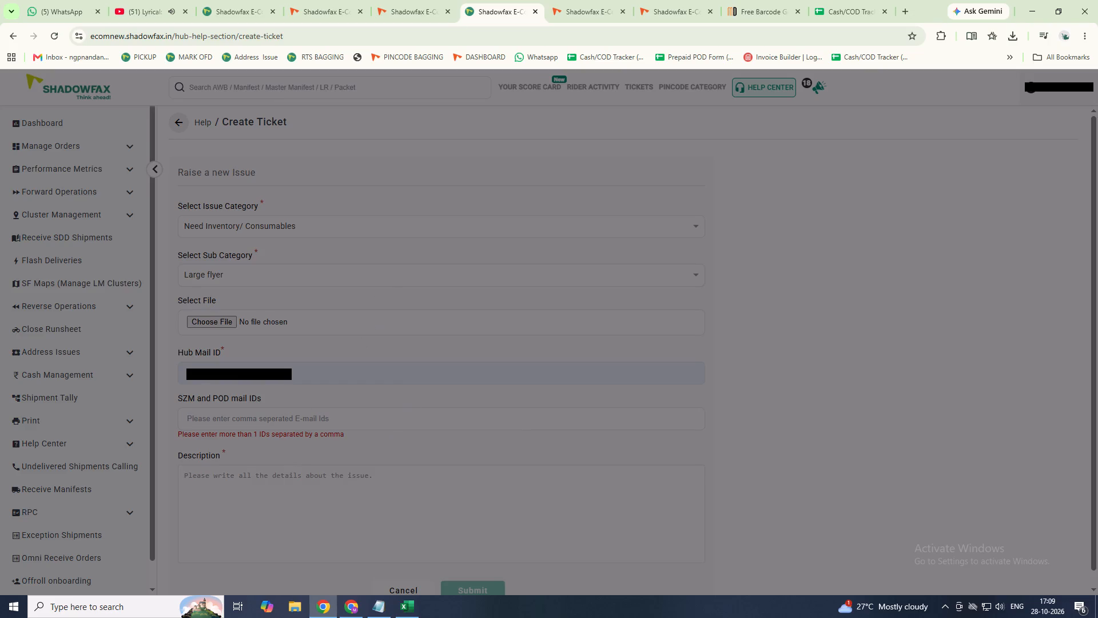
# Enter "need flyer" as the ticket description and submit the ticket.
pyautogui.click(285, 473)
pyautogui.write('need')
pyautogui.press('space')
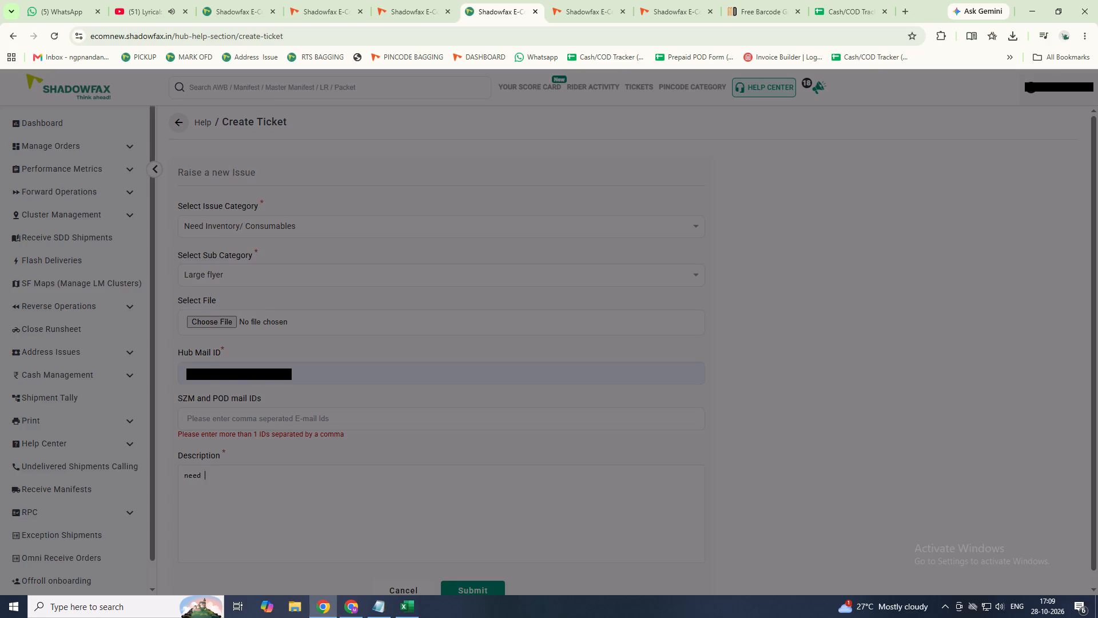
pyautogui.press('f')
pyautogui.press('l')
pyautogui.press('y')
pyautogui.press('BackSpace')
pyautogui.press('BackSpace')
pyautogui.write('lyer')
pyautogui.scroll(-4, 335, 476)
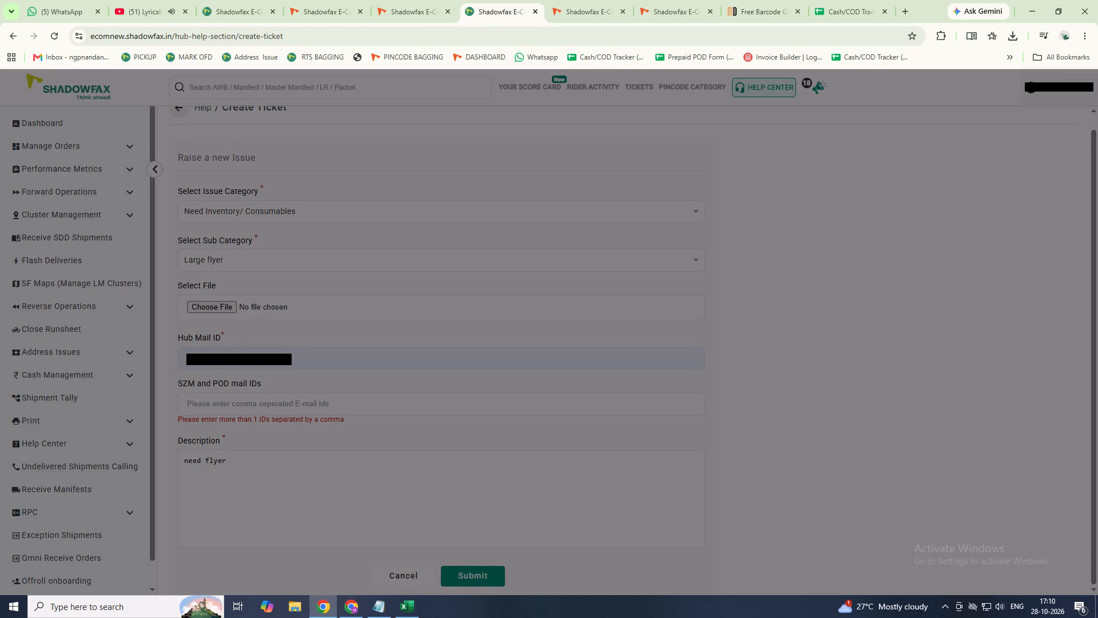
pyautogui.click(468, 580)
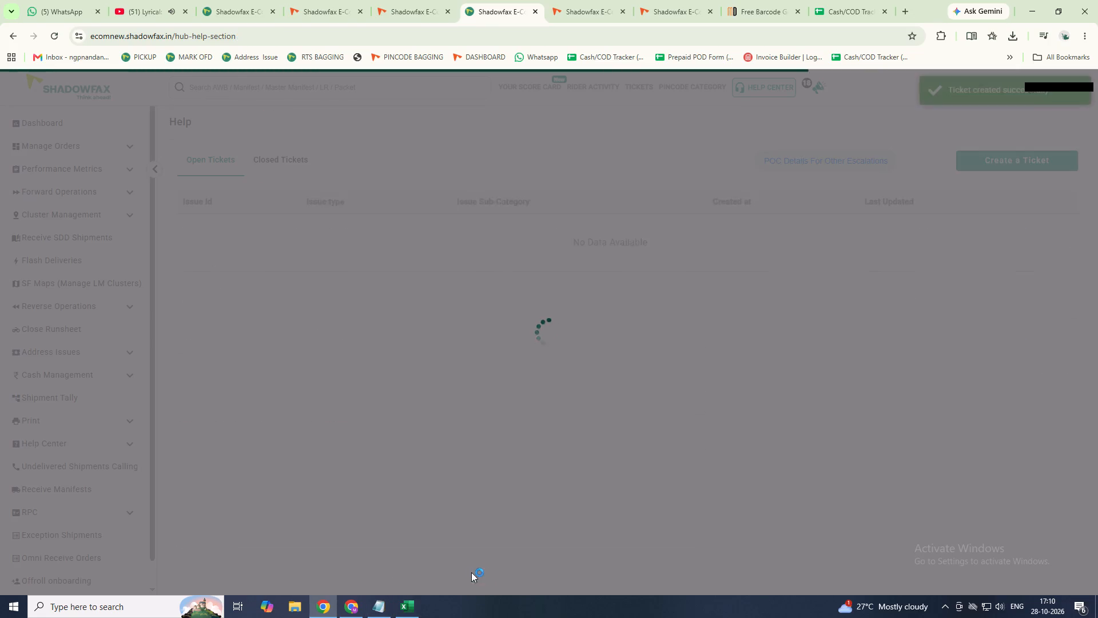
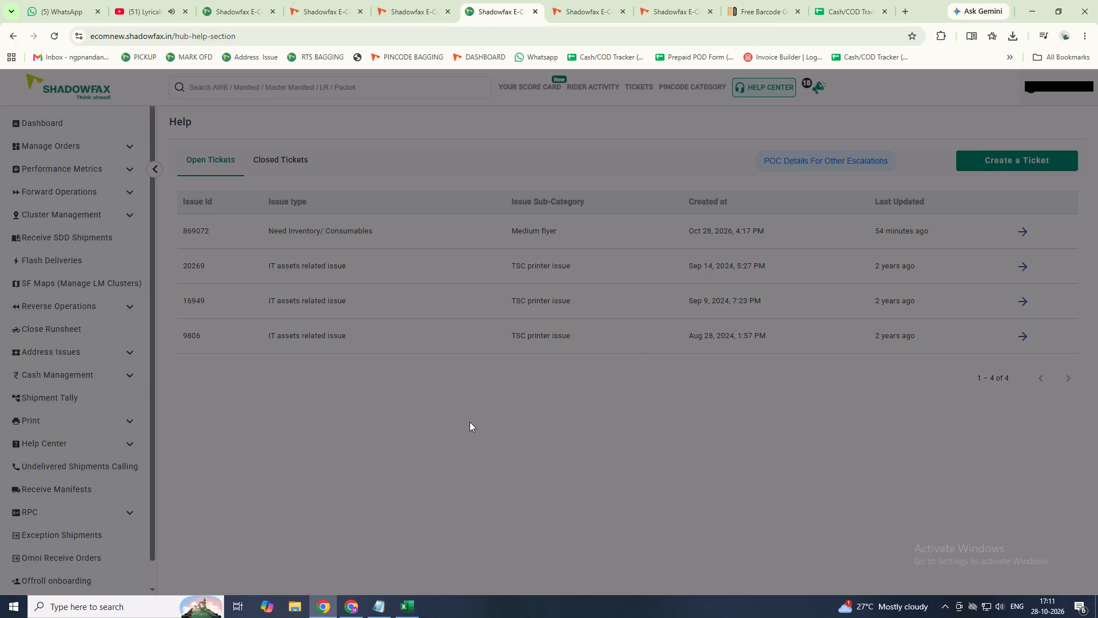
pyautogui.hotkey('alt', 'Tab')
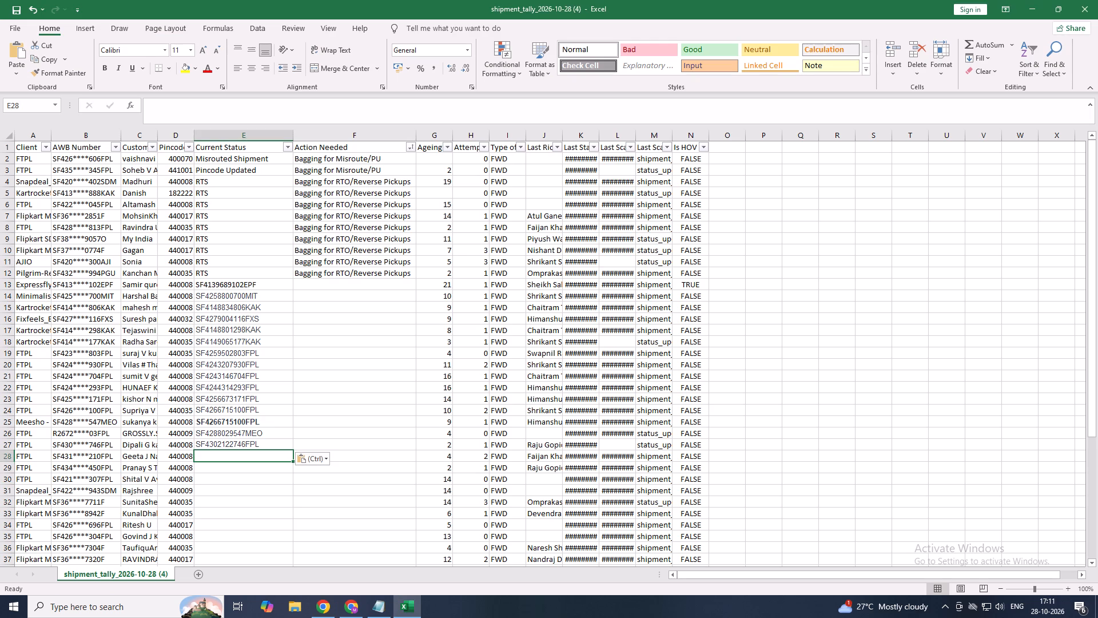
pyautogui.click(105, 459)
pyautogui.tripleClick(104, 459)
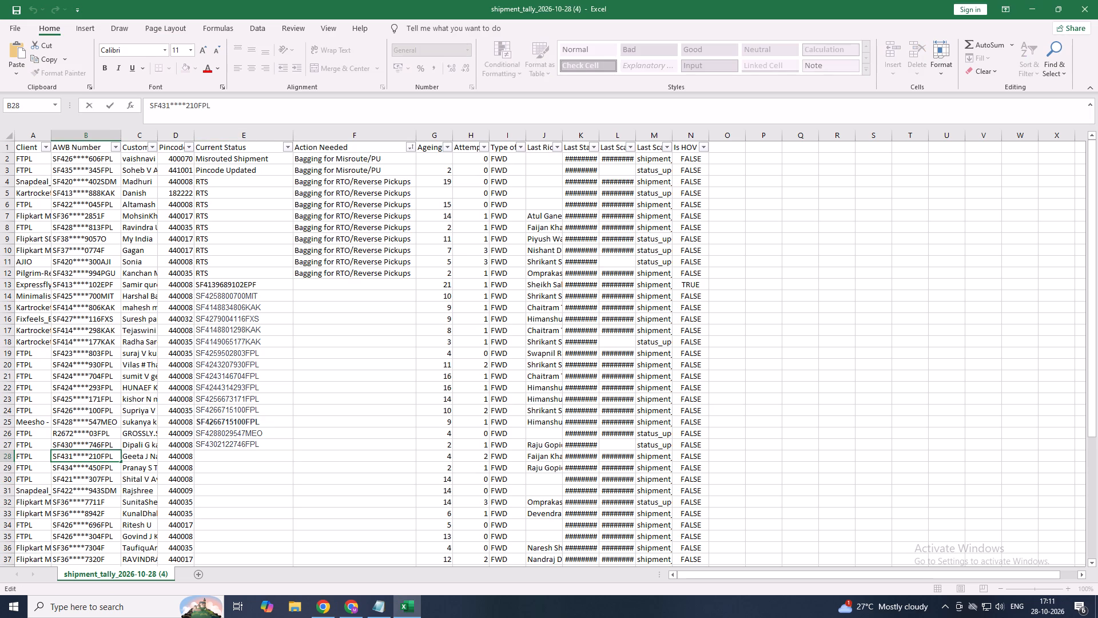
pyautogui.hotkey('ctrl', 'c')
pyautogui.hotkey('alt', 'Tab')
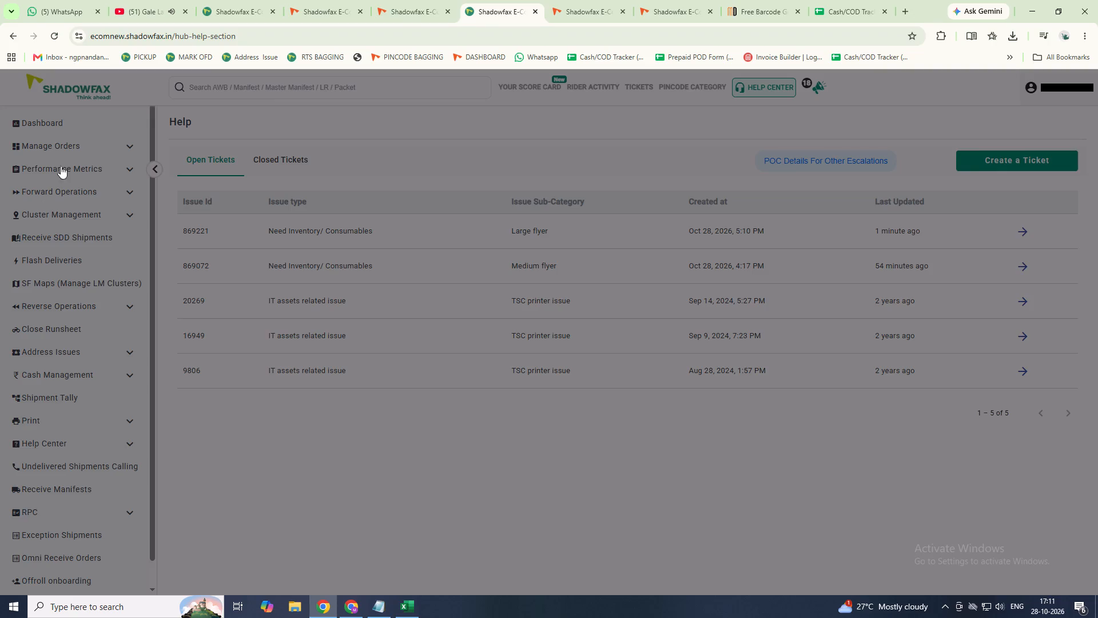
pyautogui.click(222, 14)
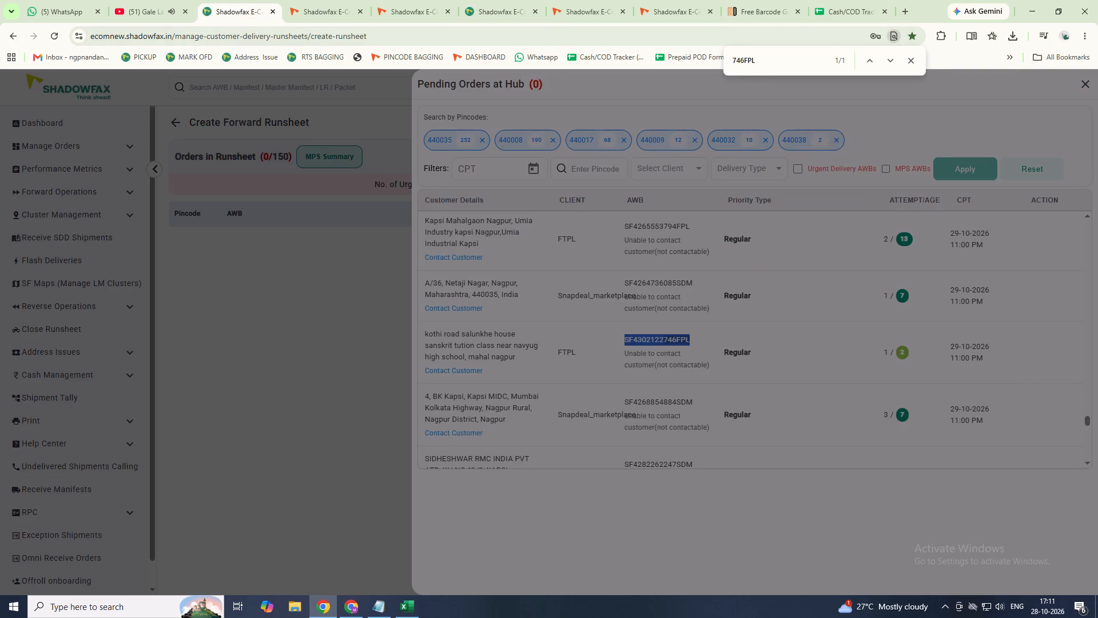
pyautogui.doubleClick(746, 61)
pyautogui.hotkey('ctrl', 'v')
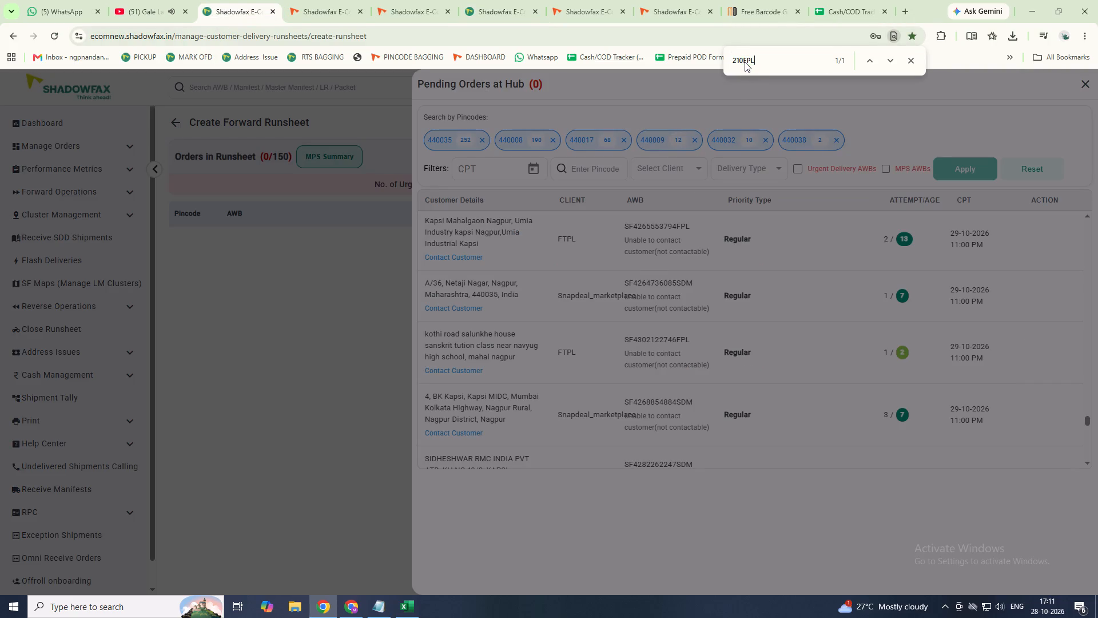
pyautogui.press('Return')
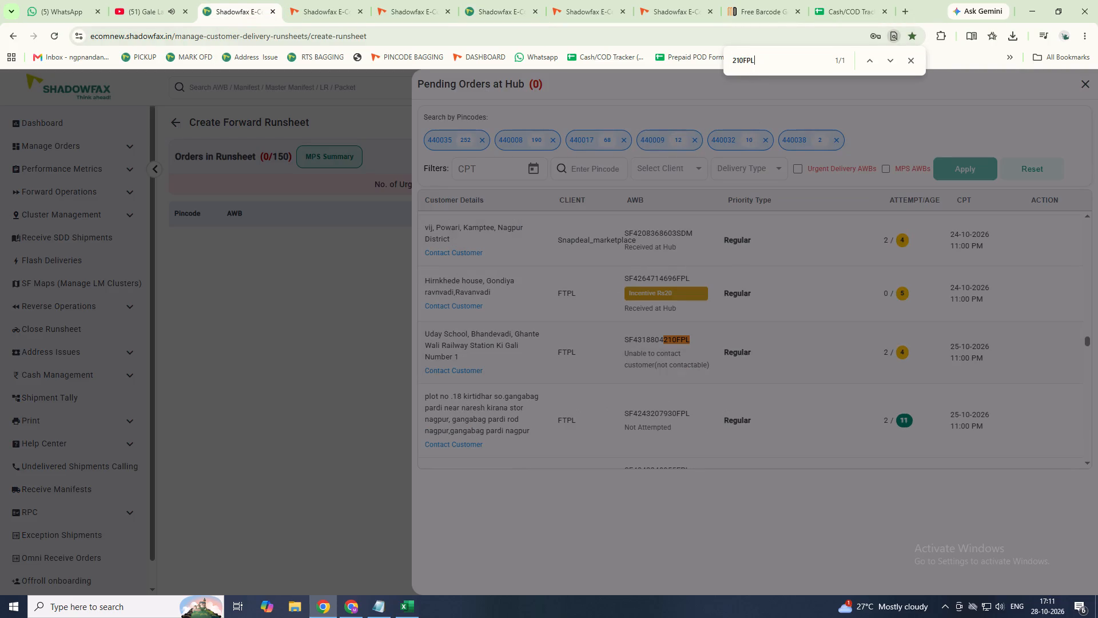
pyautogui.doubleClick(655, 339)
pyautogui.hotkey('ctrl', 'c')
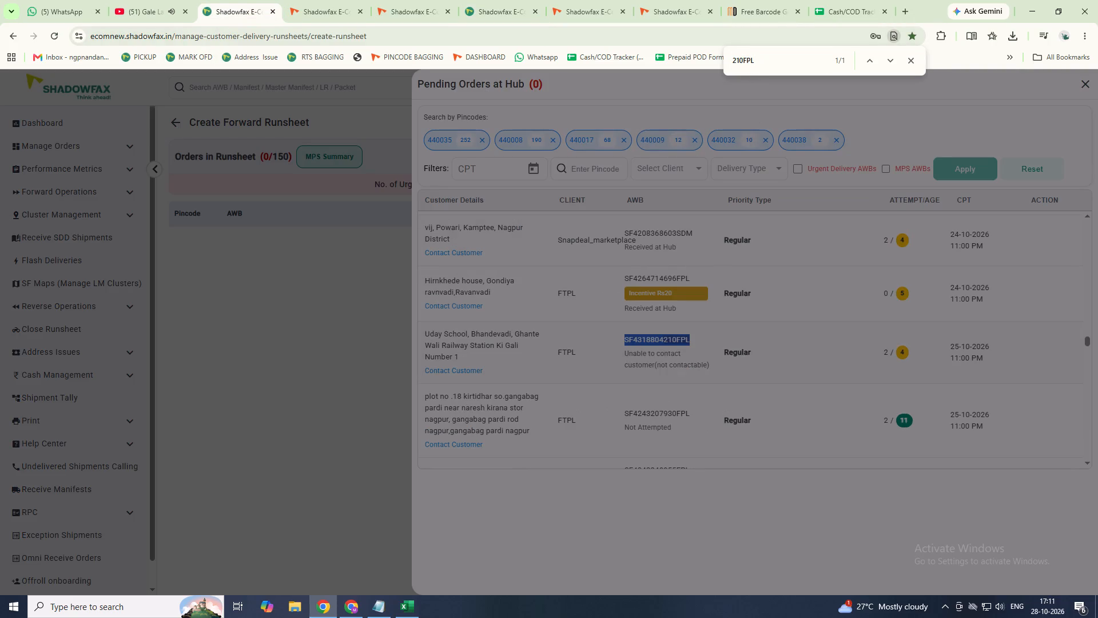
pyautogui.hotkey('alt', 'Tab')
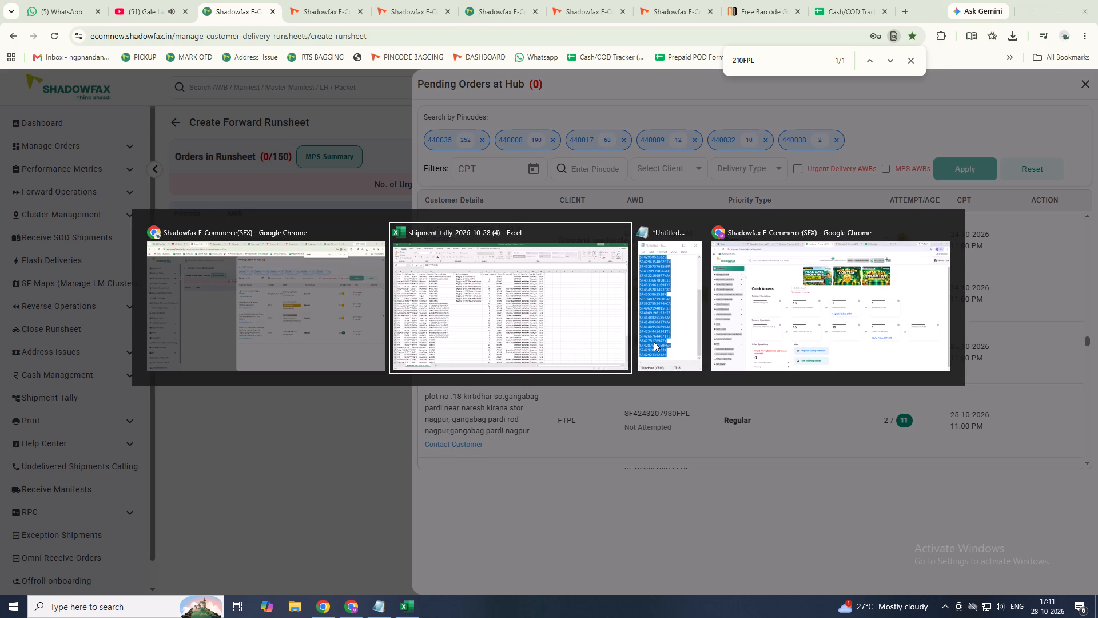
pyautogui.click(240, 455)
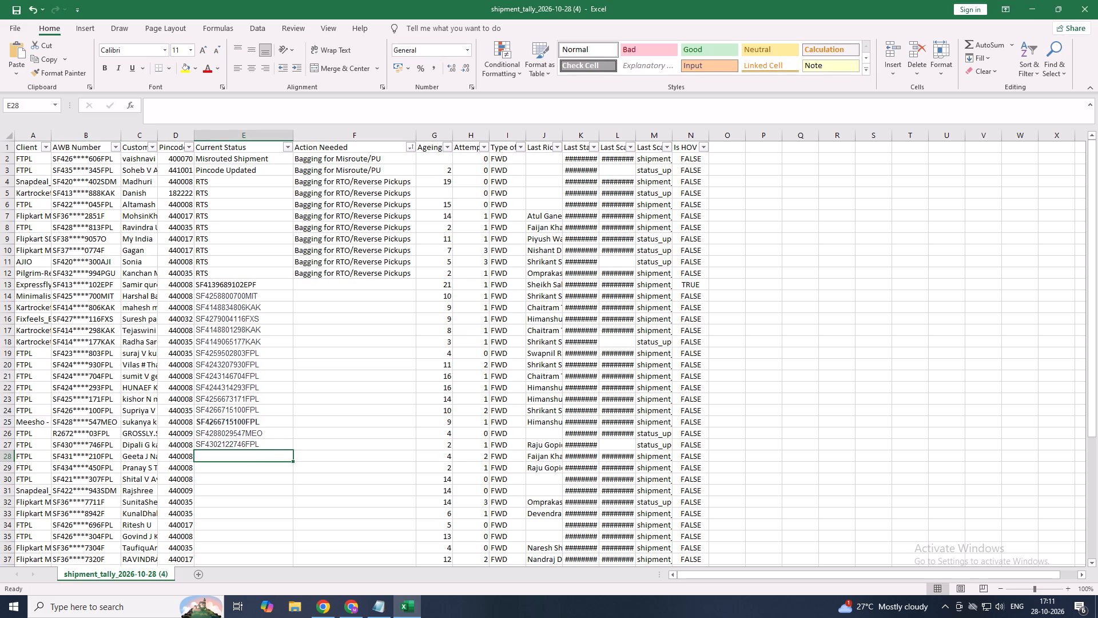
pyautogui.hotkey('ctrl', 'v')
pyautogui.press('Return')
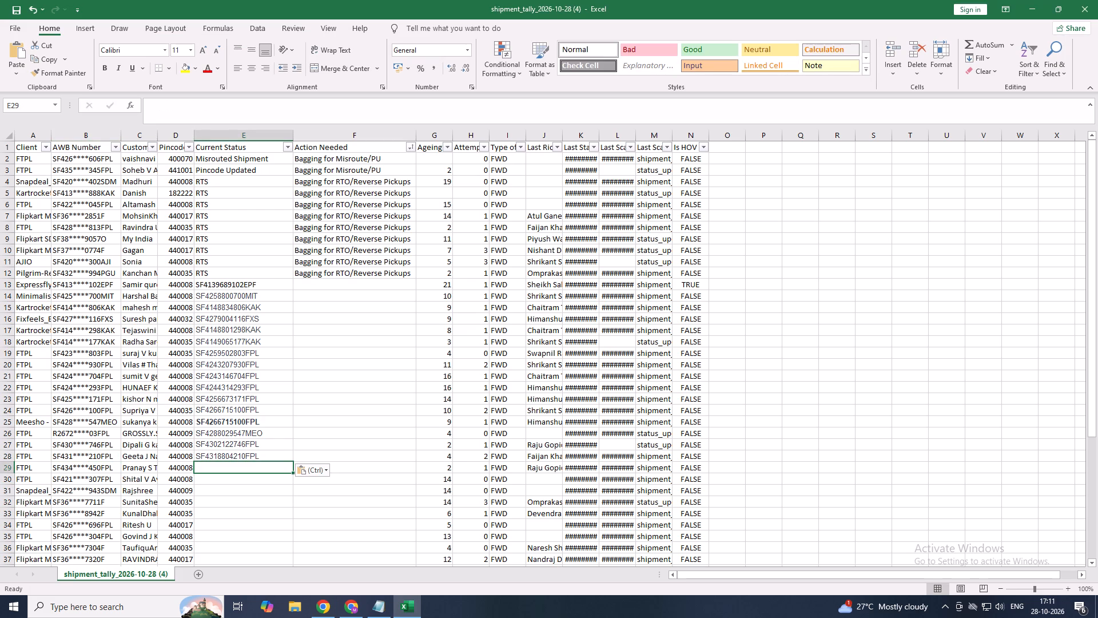
pyautogui.hotkey('alt', 'Tab')
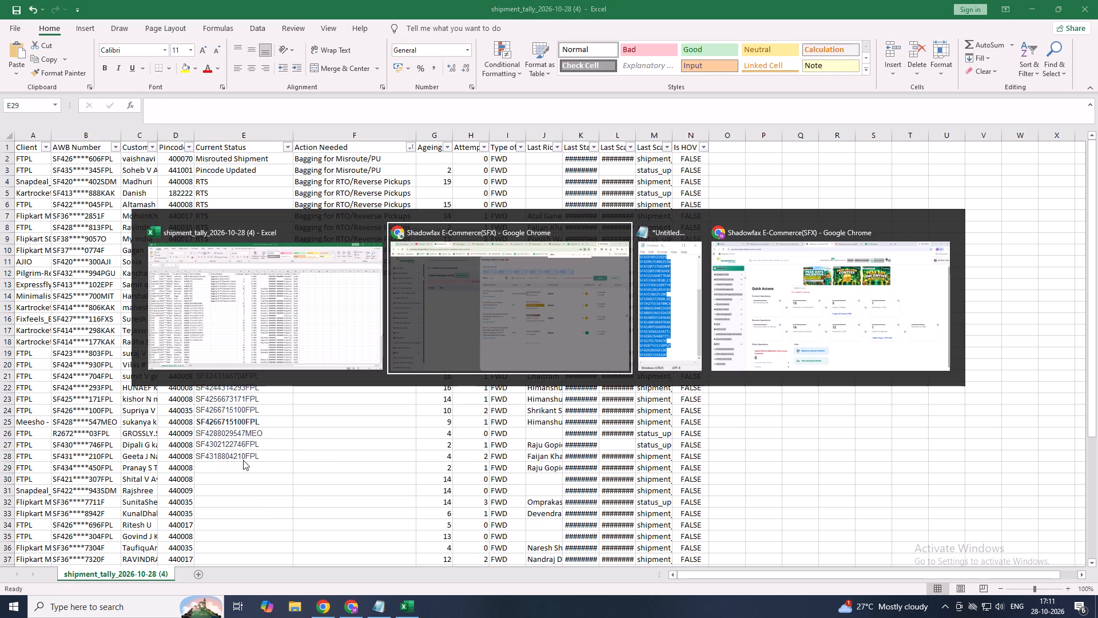
pyautogui.hotkey('alt', 'Tab')
pyautogui.hotkey('alt', 'Tab')
pyautogui.hotkey('alt', 'Tab')
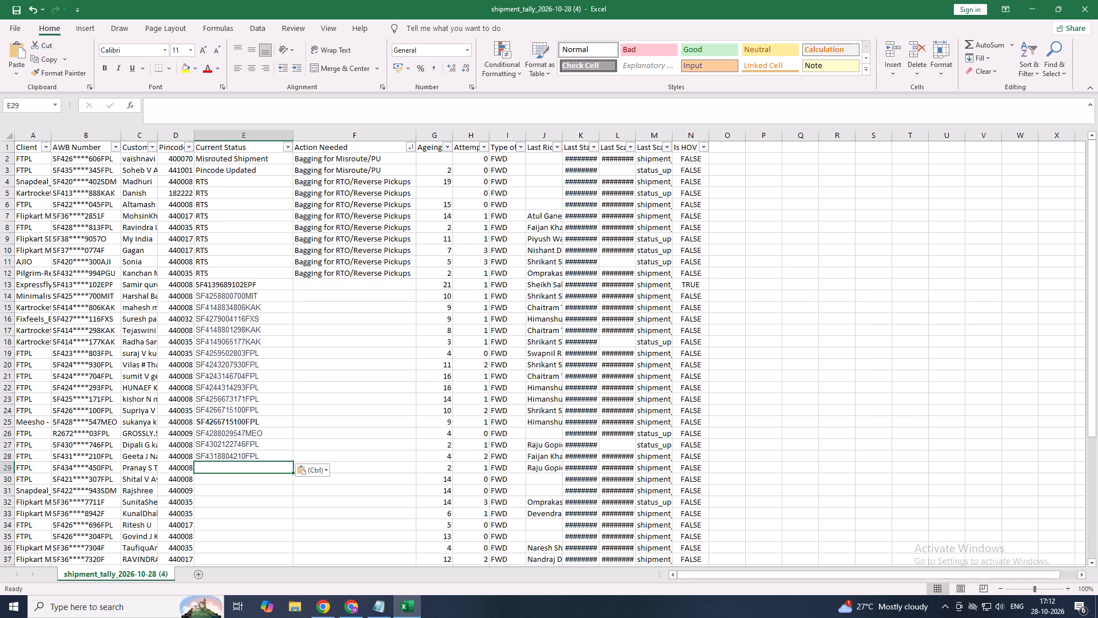
pyautogui.tripleClick(103, 467)
pyautogui.click(101, 467)
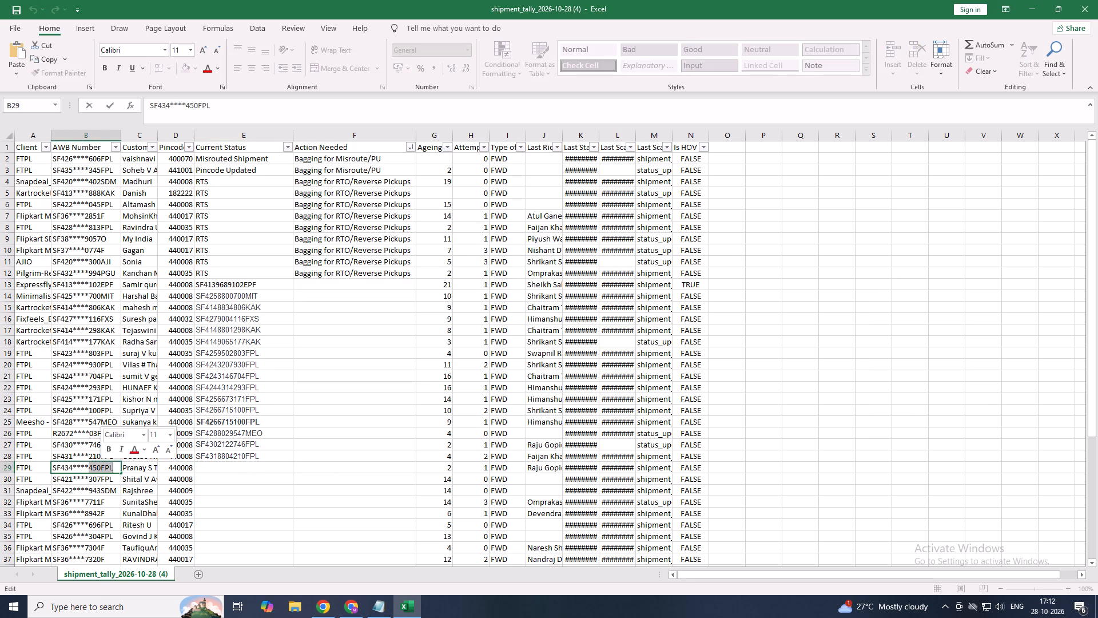
pyautogui.hotkey('ctrl', 'c')
pyautogui.hotkey('alt', 'Tab')
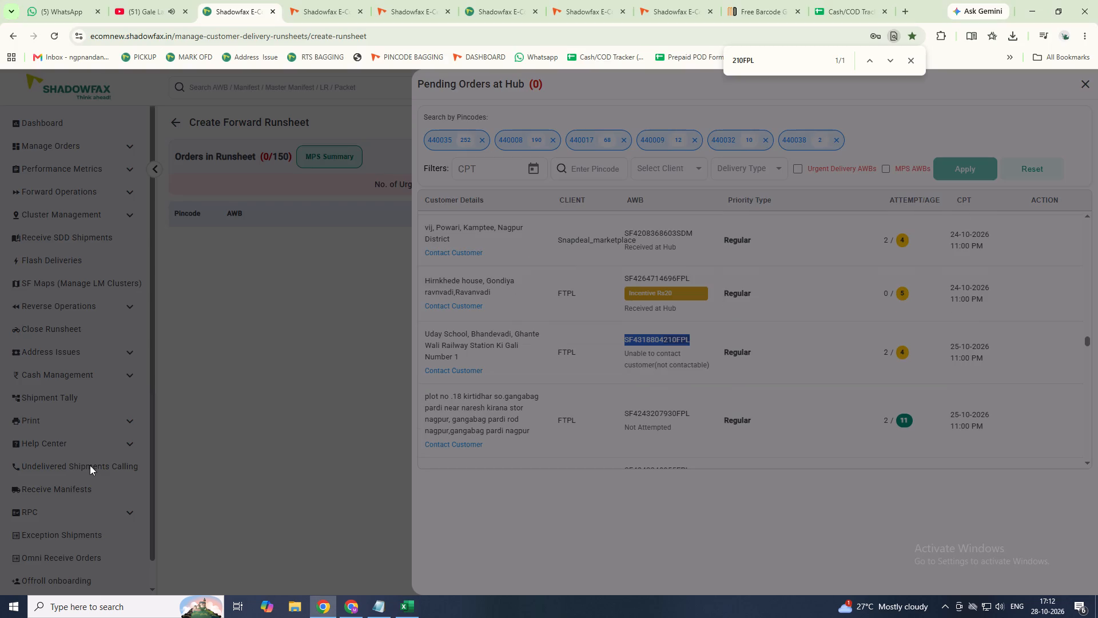
pyautogui.doubleClick(759, 57)
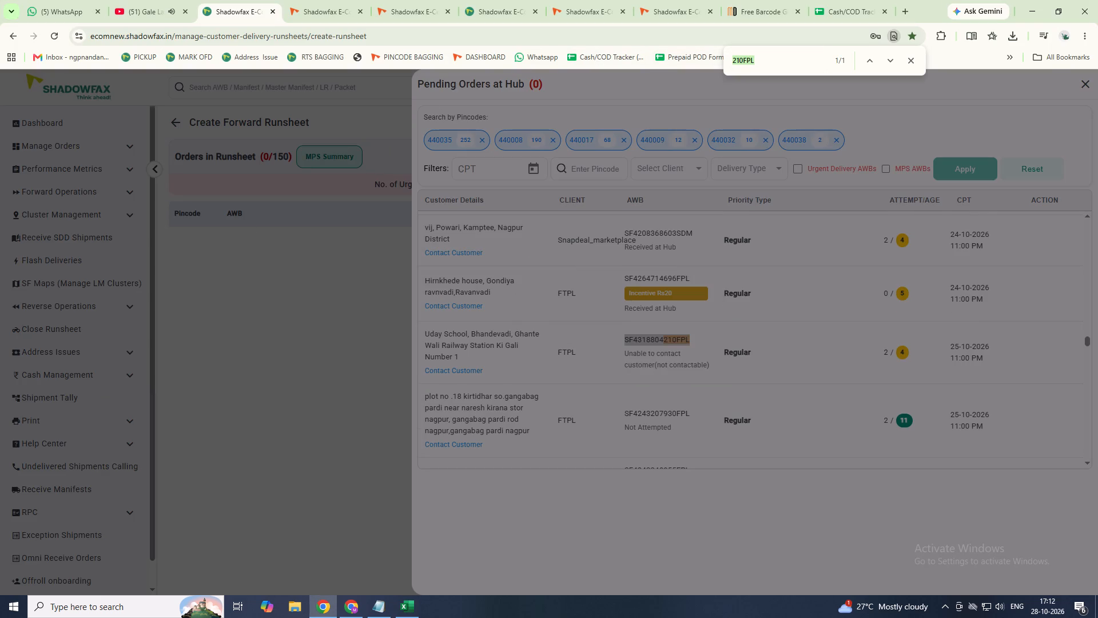
pyautogui.hotkey('ctrl', 'v')
pyautogui.press('Return')
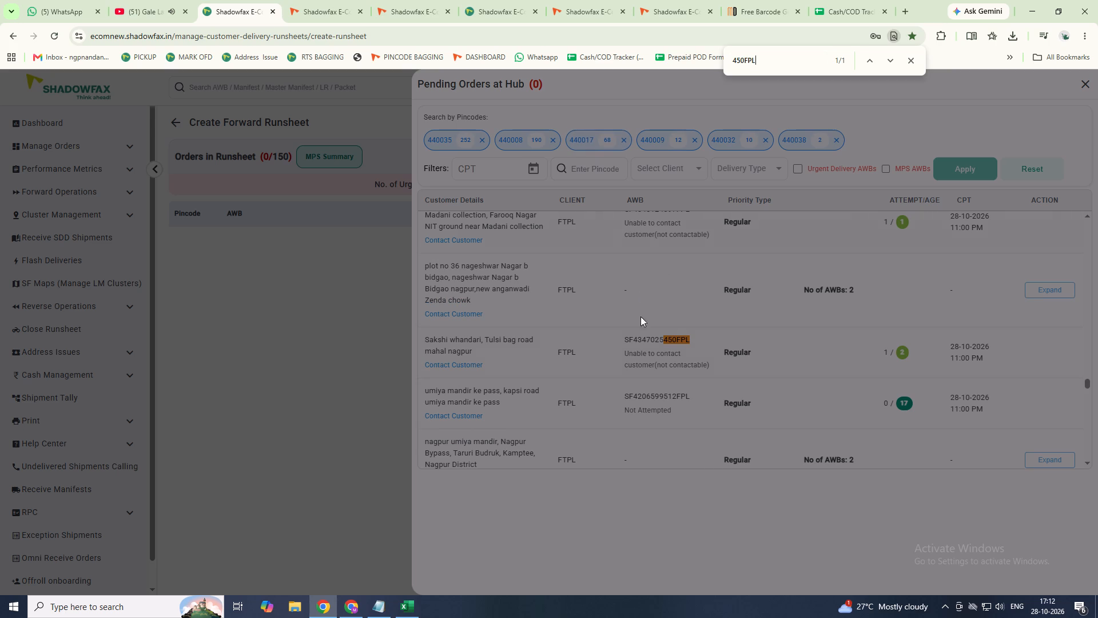
pyautogui.doubleClick(646, 343)
pyautogui.hotkey('ctrl', 'c')
pyautogui.hotkey('alt', 'Tab')
pyautogui.moveTo(250, 467); pyautogui.dragTo(250, 468)
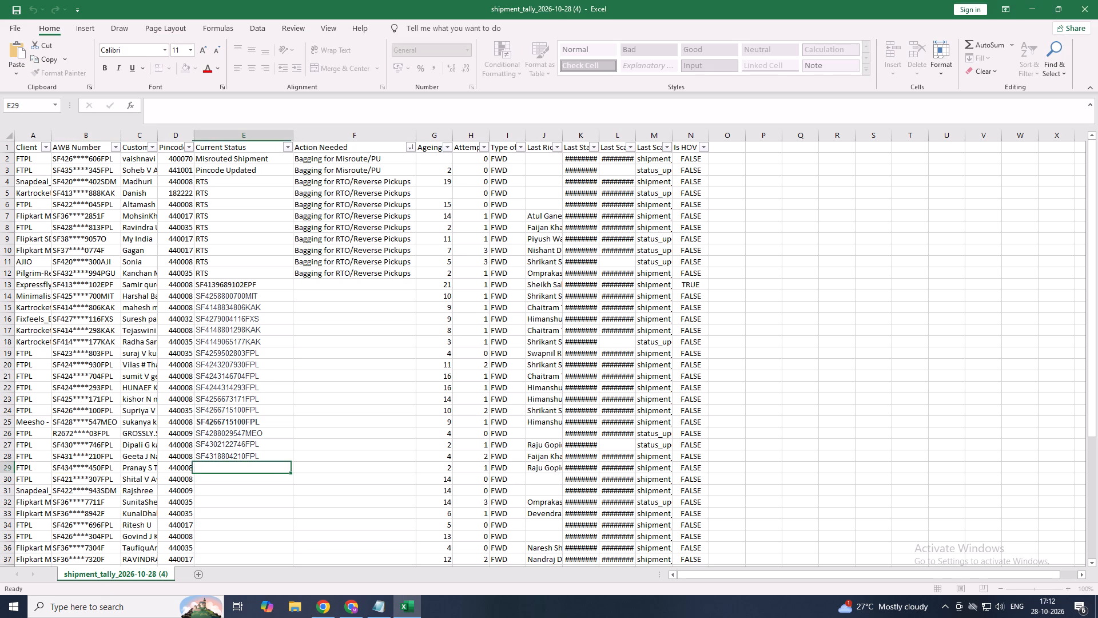
pyautogui.moveTo(250, 468); pyautogui.dragTo(253, 462)
pyautogui.hotkey('ctrl', 'v')
pyautogui.press('Return')
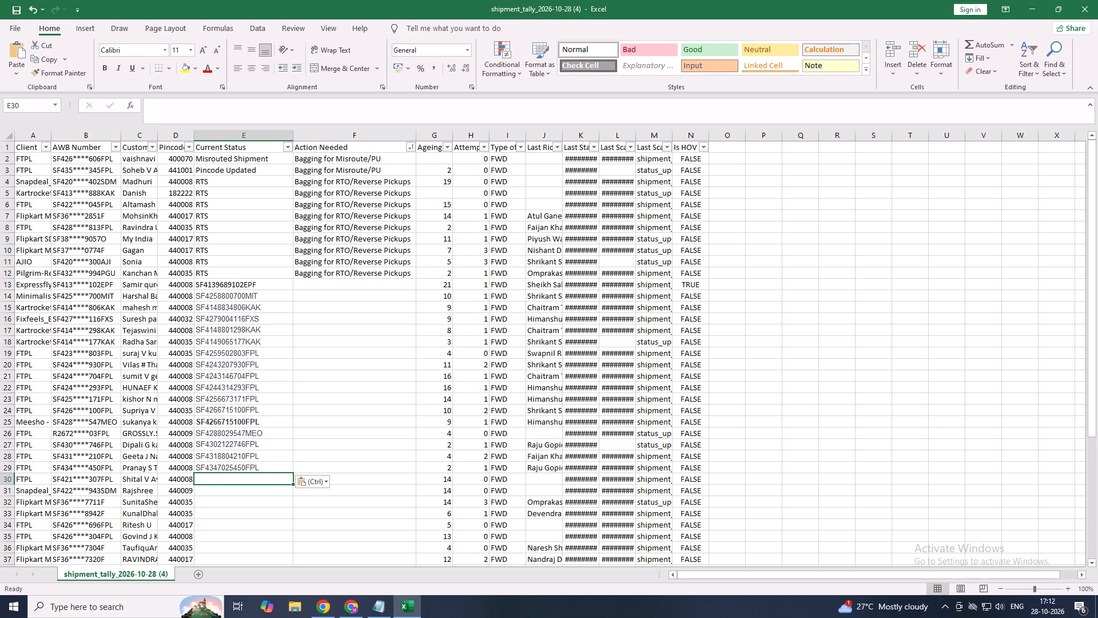
pyautogui.click(91, 481)
pyautogui.tripleClick(91, 480)
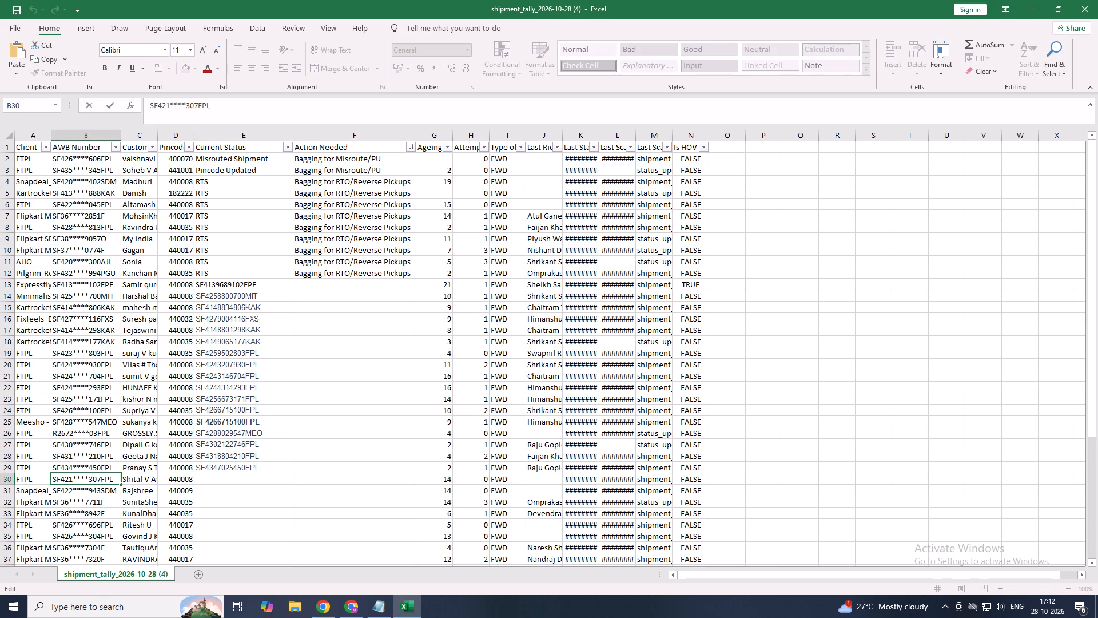
pyautogui.hotkey('ctrl', 'c')
pyautogui.hotkey('alt', 'Tab')
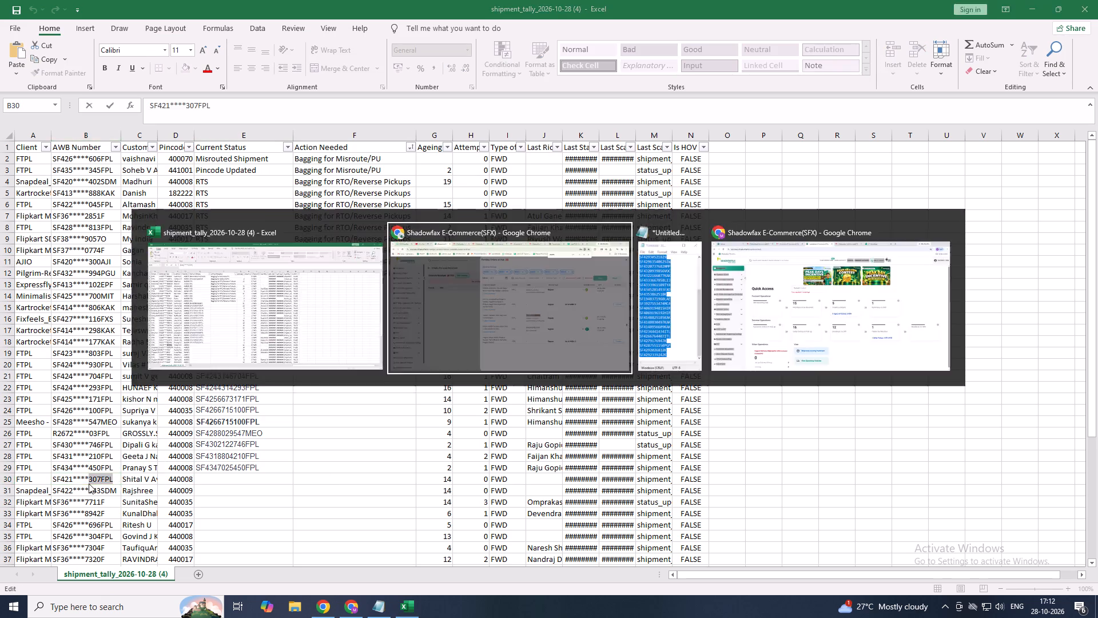
pyautogui.doubleClick(746, 53)
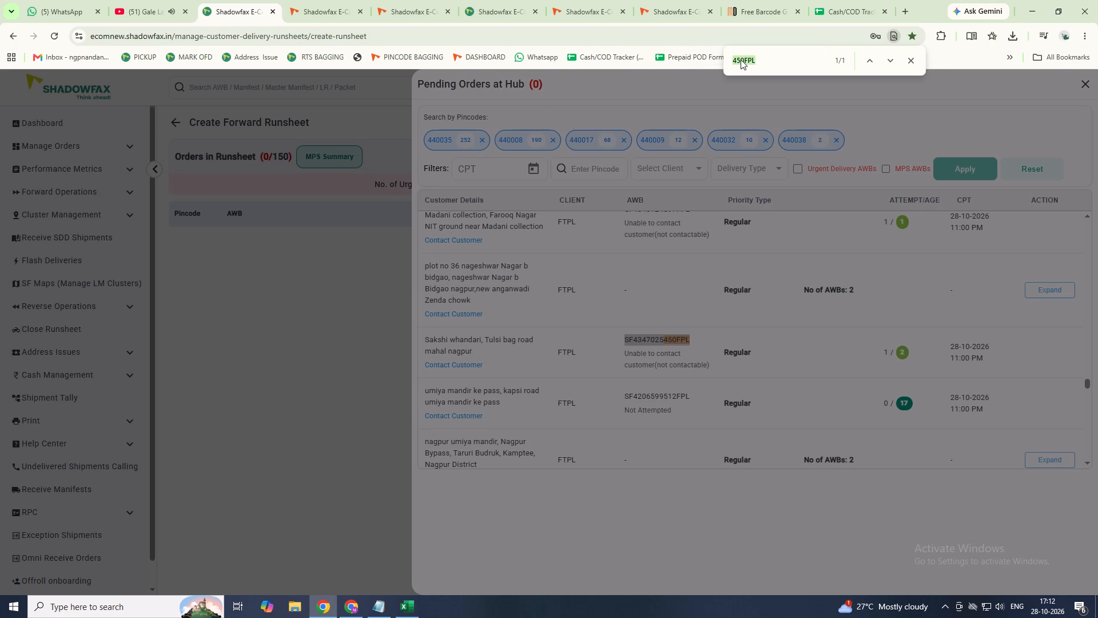
pyautogui.hotkey('ctrl', 'v')
pyautogui.press('Return')
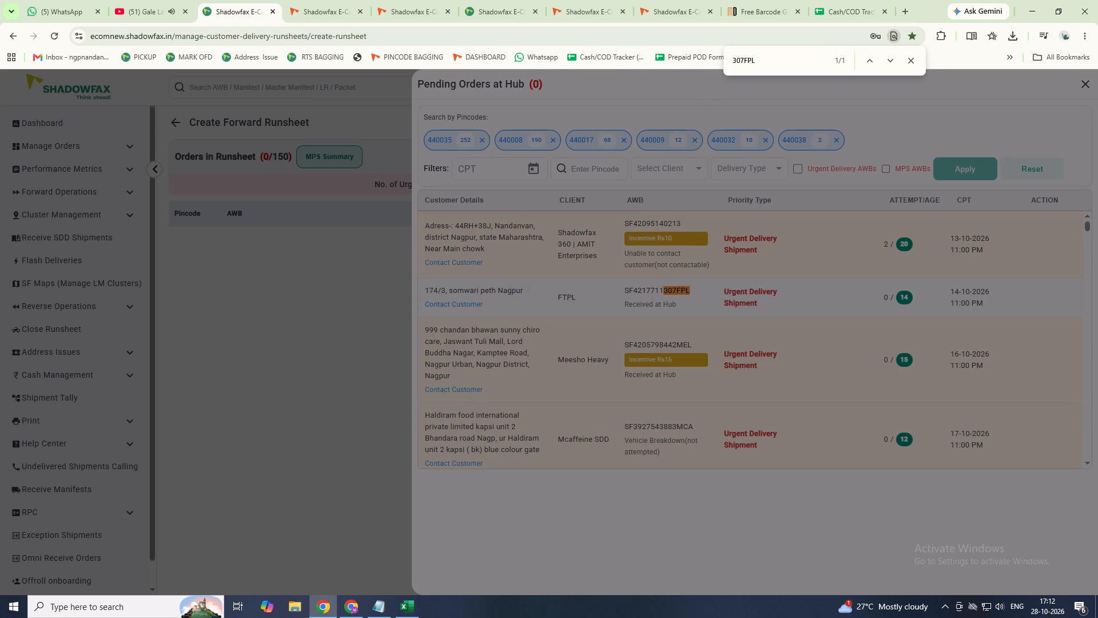
pyautogui.doubleClick(666, 291)
pyautogui.hotkey('ctrl', 'c')
pyautogui.hotkey('alt', 'Tab')
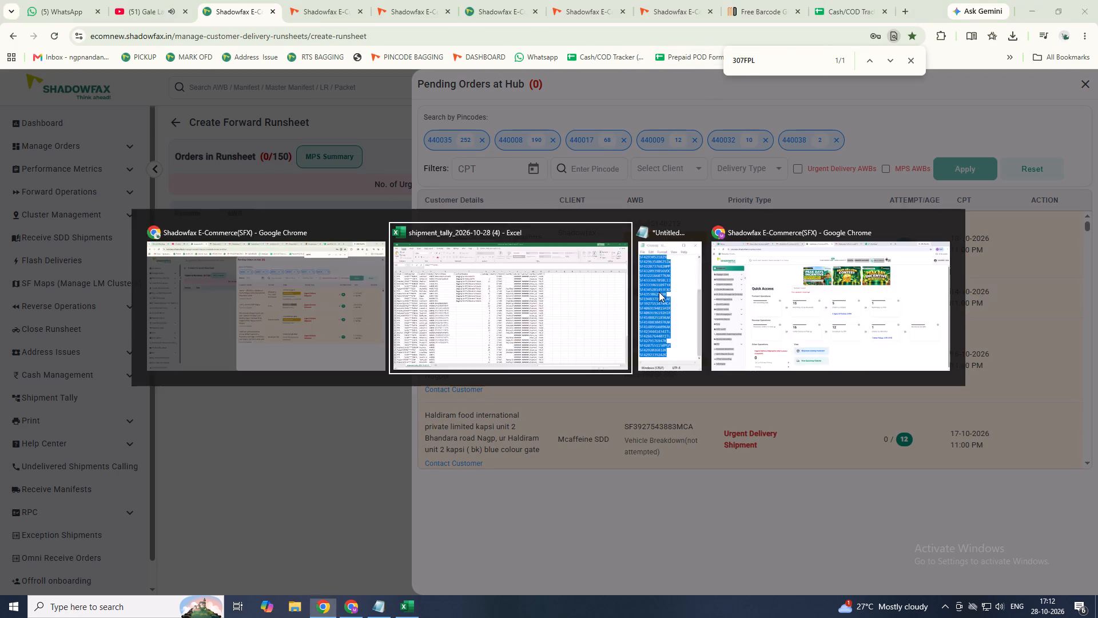
pyautogui.click(267, 479)
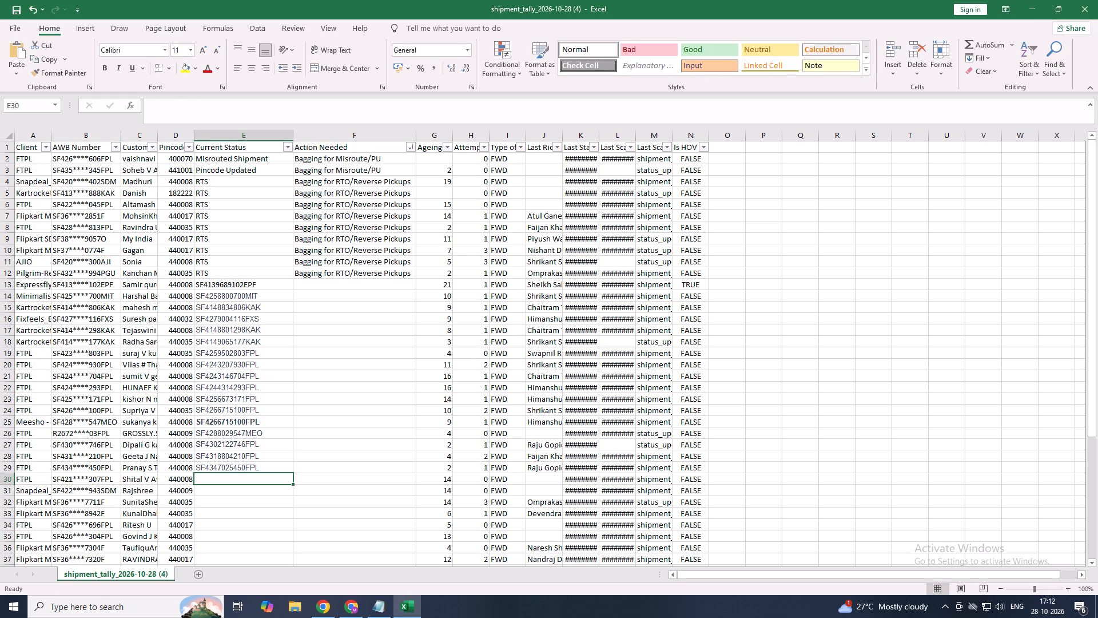
pyautogui.hotkey('ctrl', 'v')
pyautogui.press('Return')
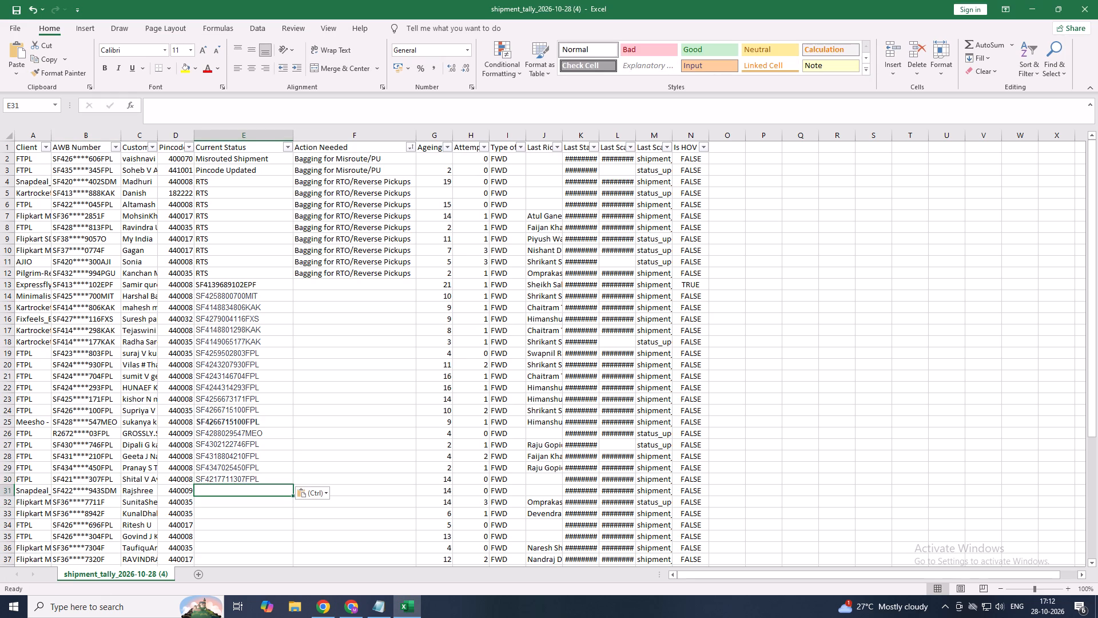
pyautogui.tripleClick(101, 492)
pyautogui.click(101, 492)
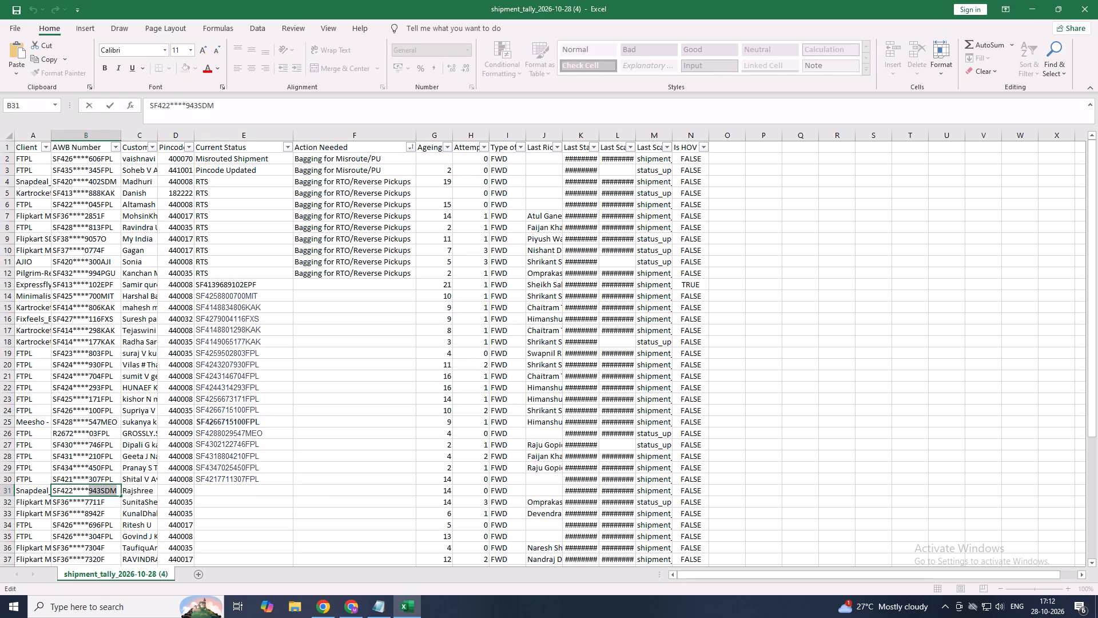
pyautogui.hotkey('ctrl', 'c')
pyautogui.hotkey('alt', 'Tab')
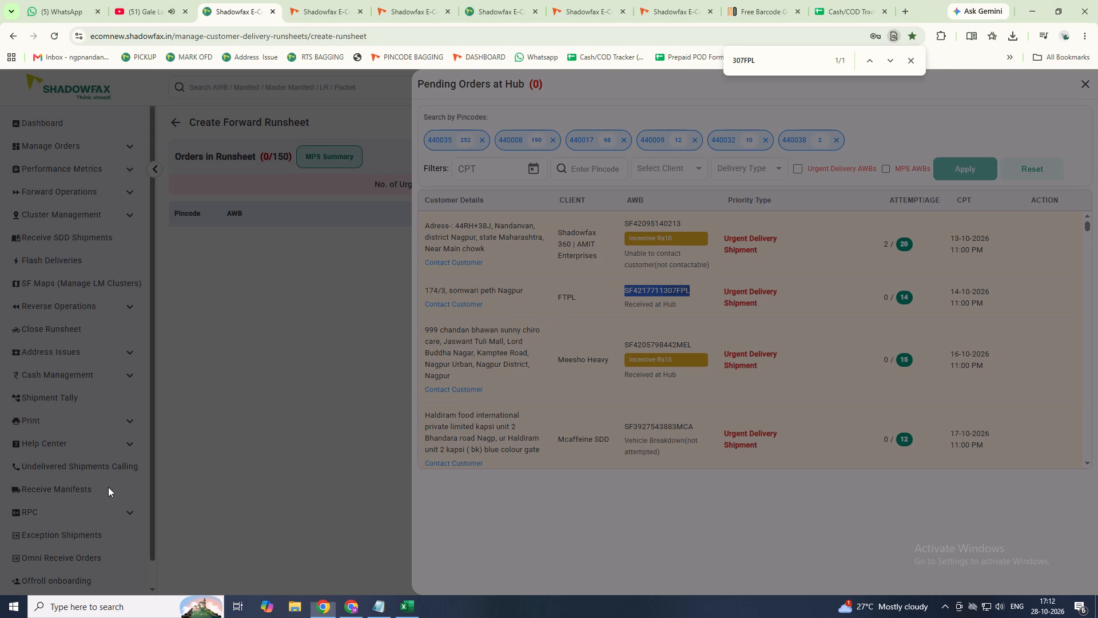
pyautogui.doubleClick(770, 64)
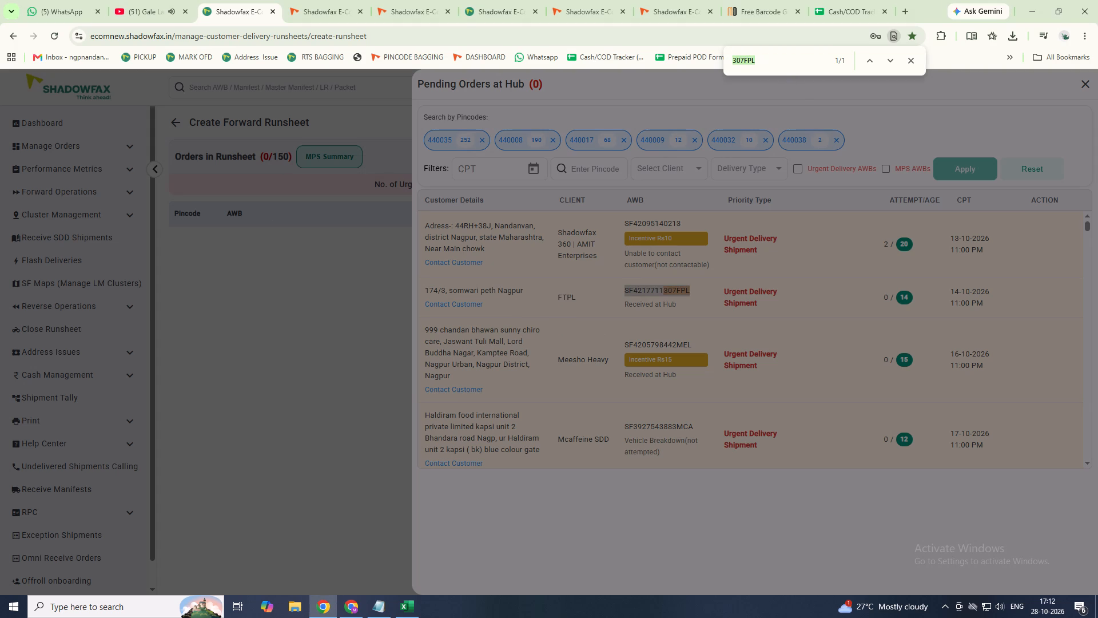
pyautogui.hotkey('ctrl', 'v')
pyautogui.press('Return')
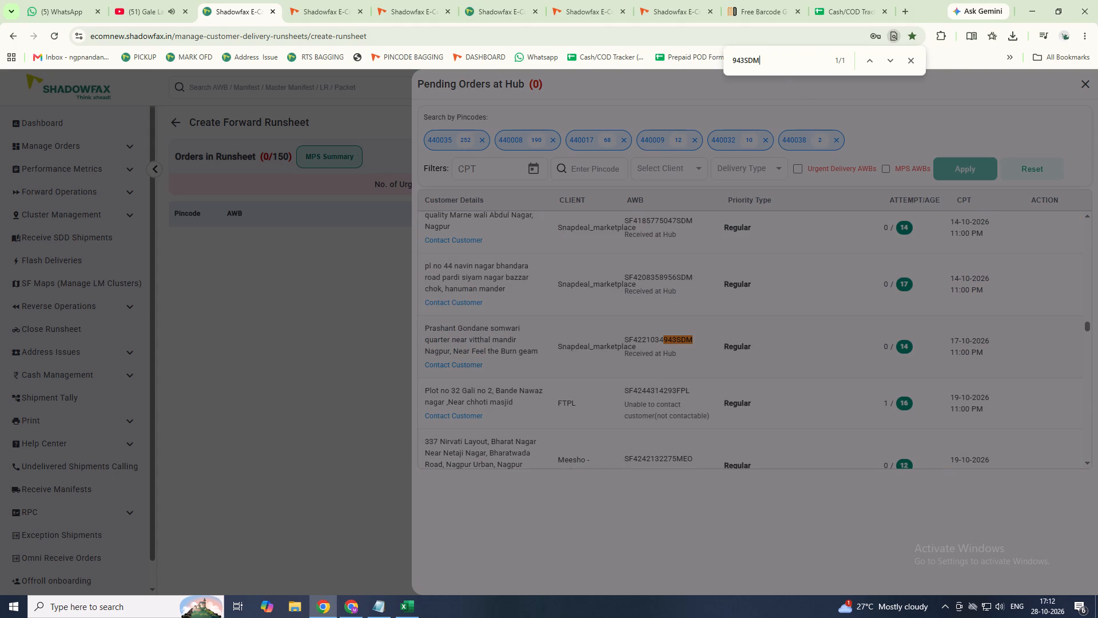
pyautogui.doubleClick(660, 340)
pyautogui.hotkey('ctrl', 'c')
pyautogui.hotkey('alt', 'Tab')
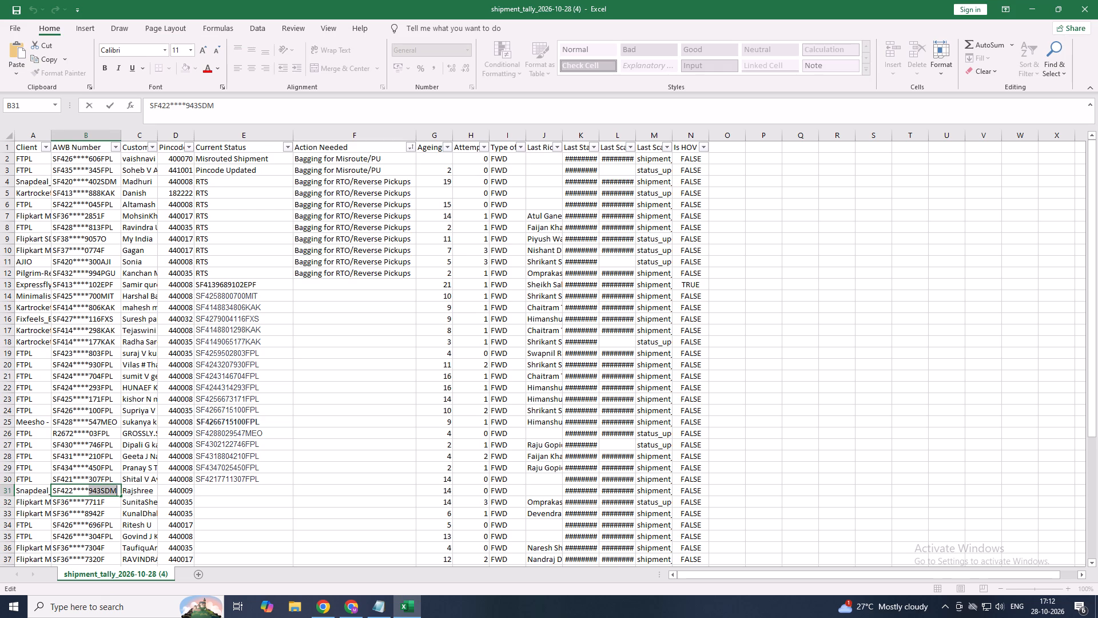
pyautogui.click(261, 490)
pyautogui.hotkey('ctrl', 'v')
pyautogui.press('Return')
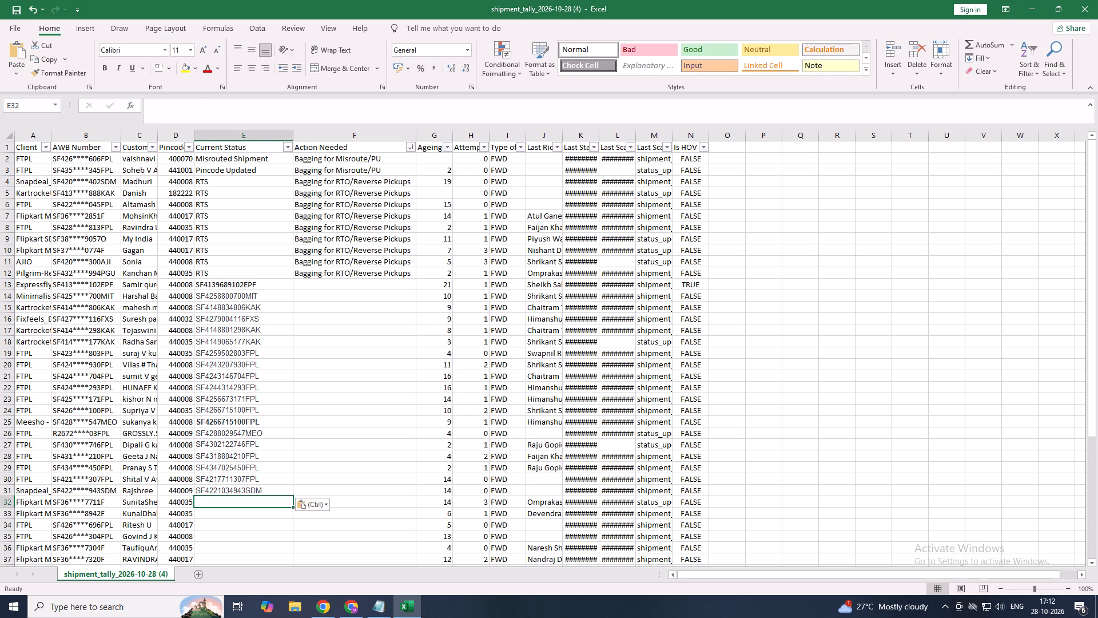
pyautogui.doubleClick(96, 505)
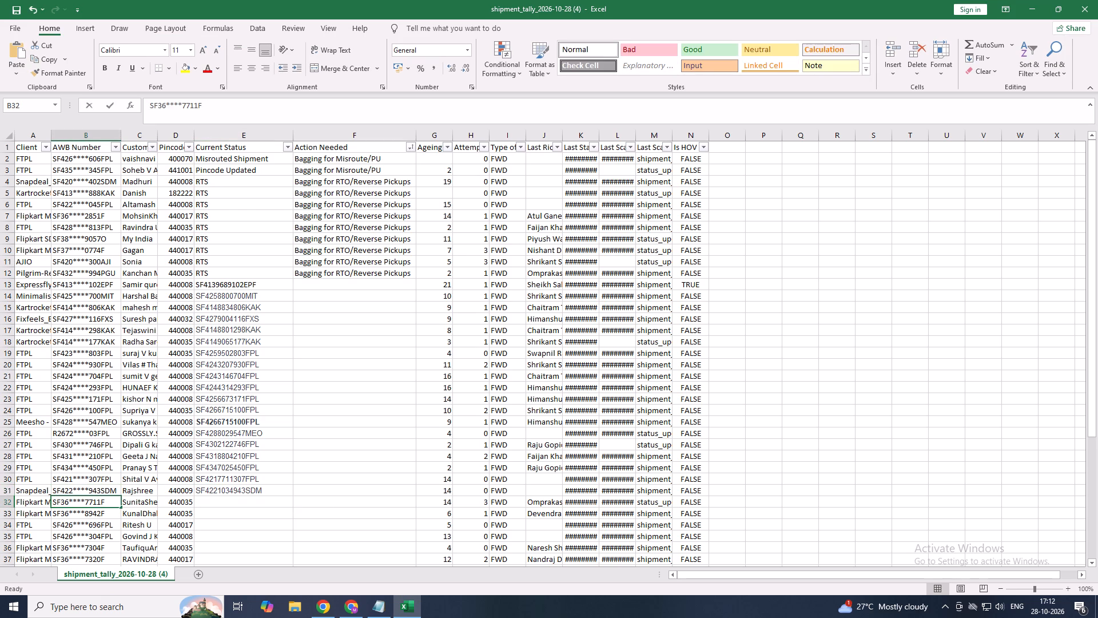
pyautogui.click(95, 503)
pyautogui.doubleClick(95, 503)
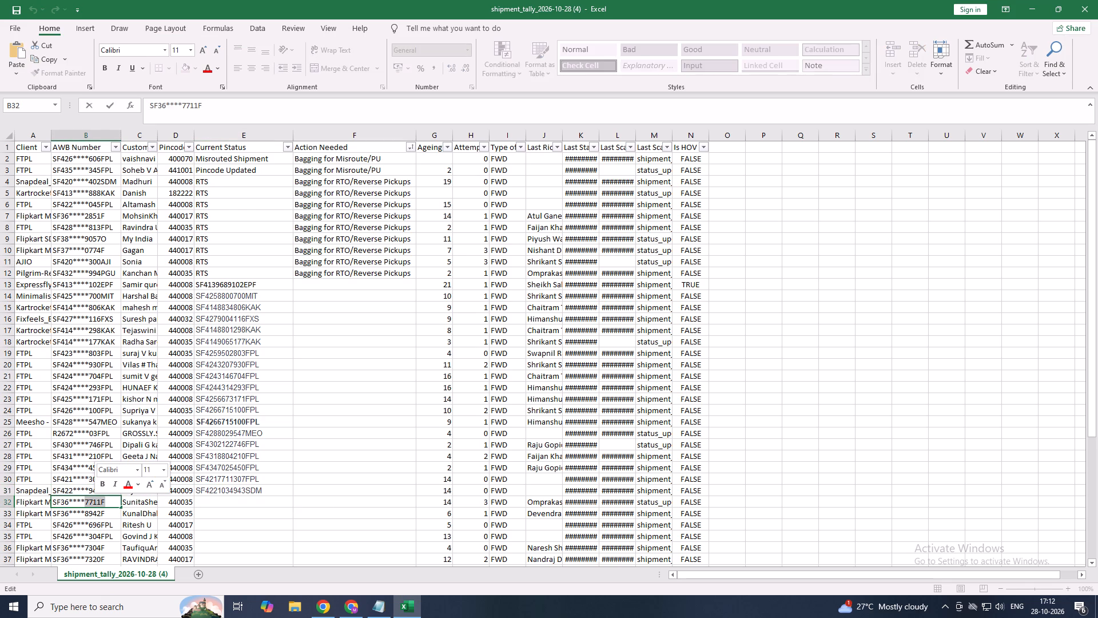
pyautogui.hotkey('ctrl', 'c')
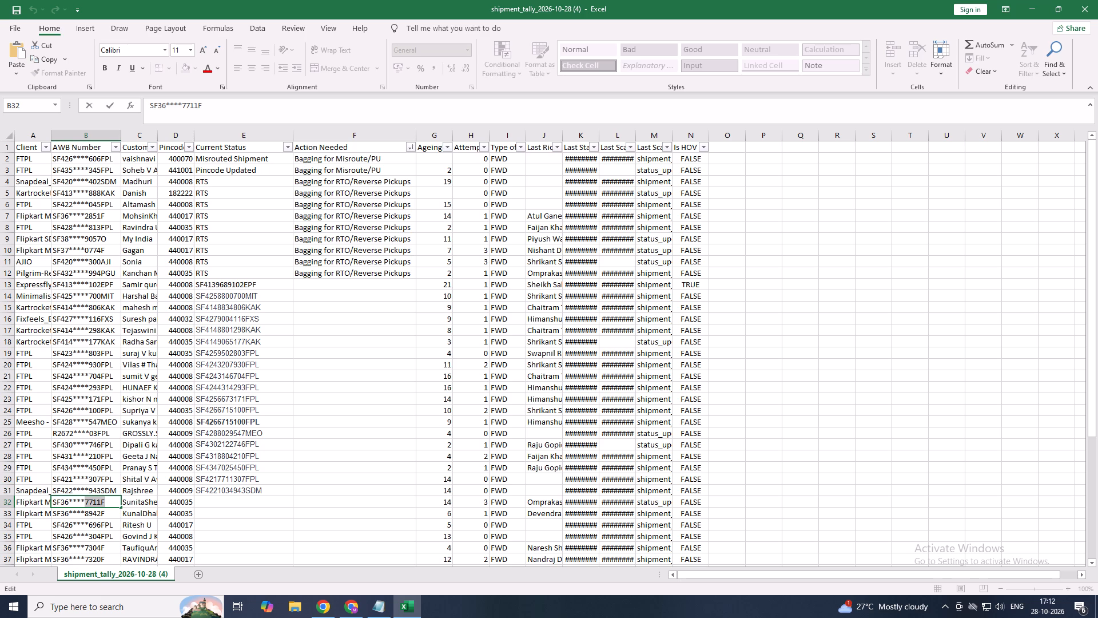
pyautogui.hotkey('alt', 'Tab')
pyautogui.doubleClick(765, 56)
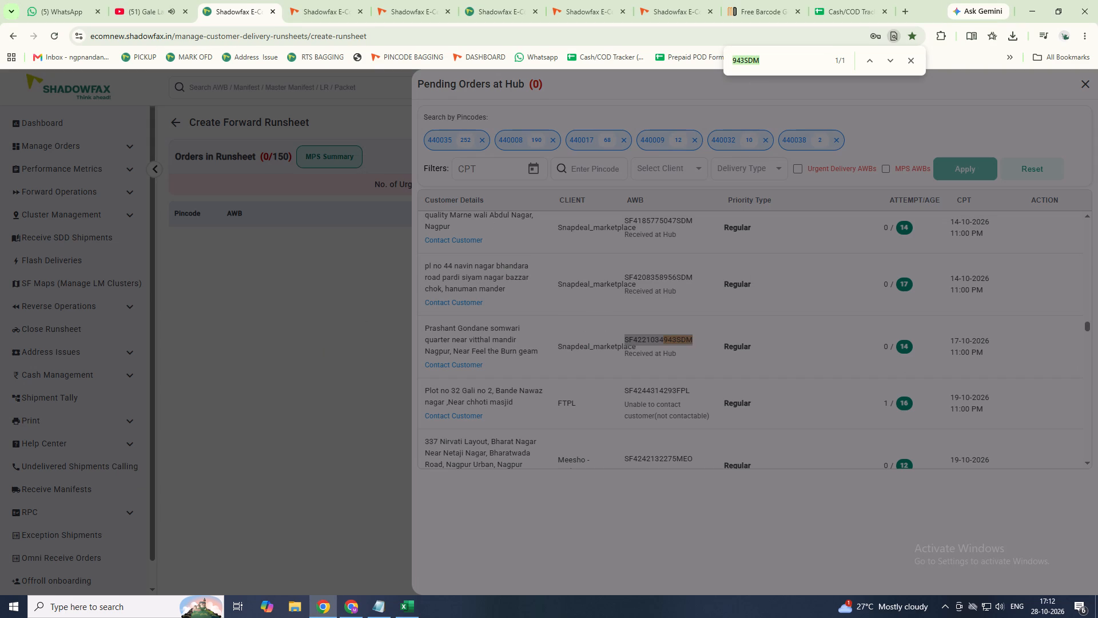
pyautogui.hotkey('ctrl', 'v')
pyautogui.press('Return')
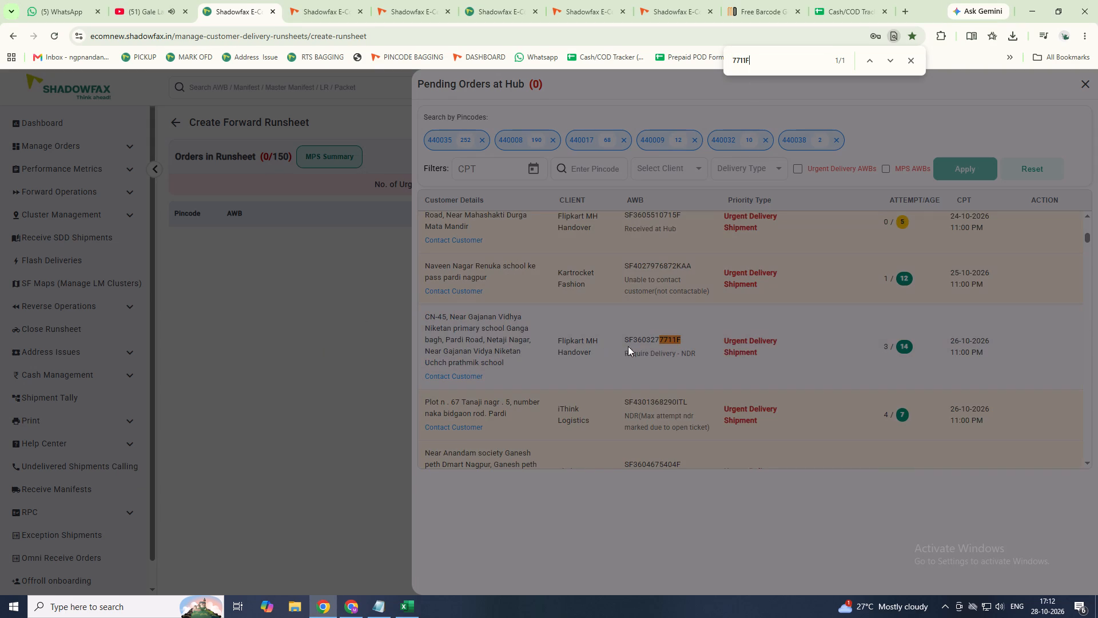
pyautogui.doubleClick(655, 335)
pyautogui.hotkey('ctrl', 'c')
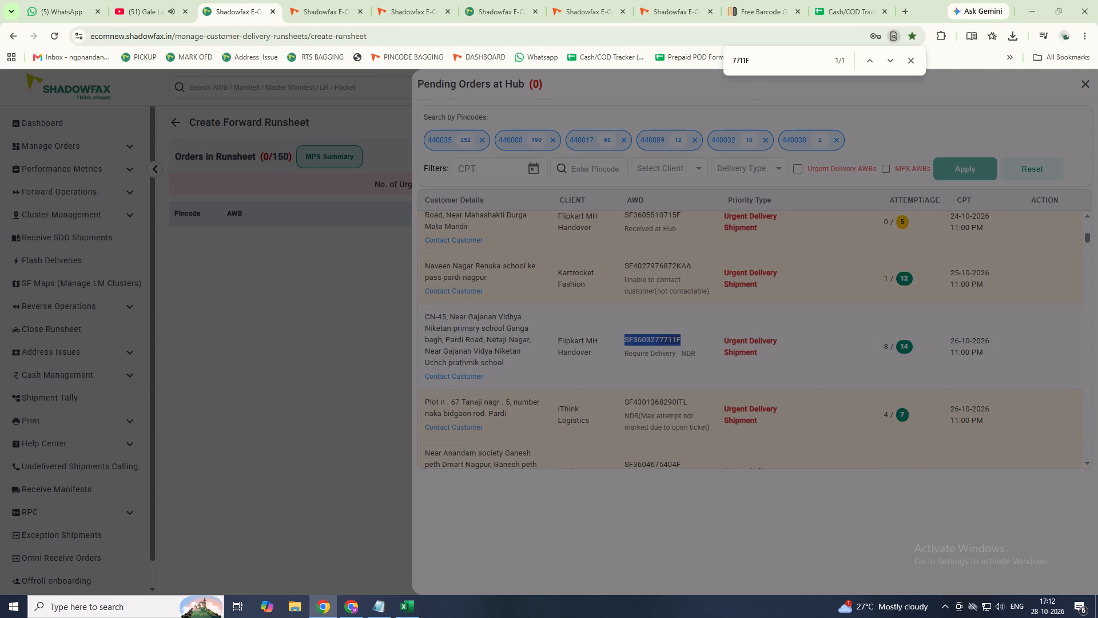
pyautogui.hotkey('alt', 'Tab')
pyautogui.click(266, 503)
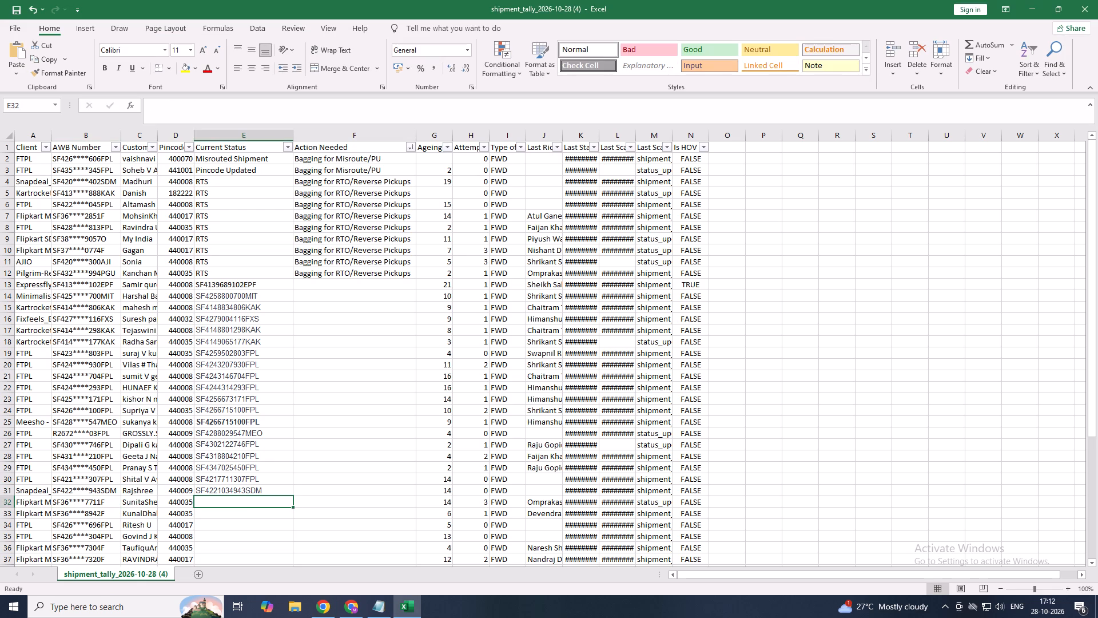
pyautogui.hotkey('ctrl', 'v')
pyautogui.press('Return')
pyautogui.press('Return')
pyautogui.scroll(-5, 252, 447)
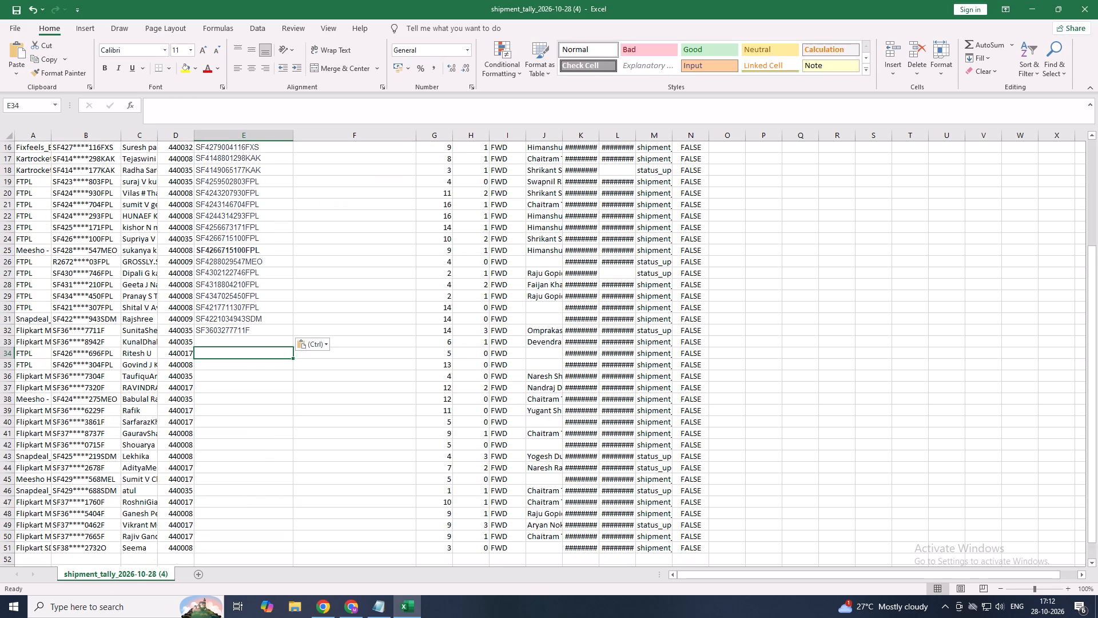
pyautogui.tripleClick(96, 344)
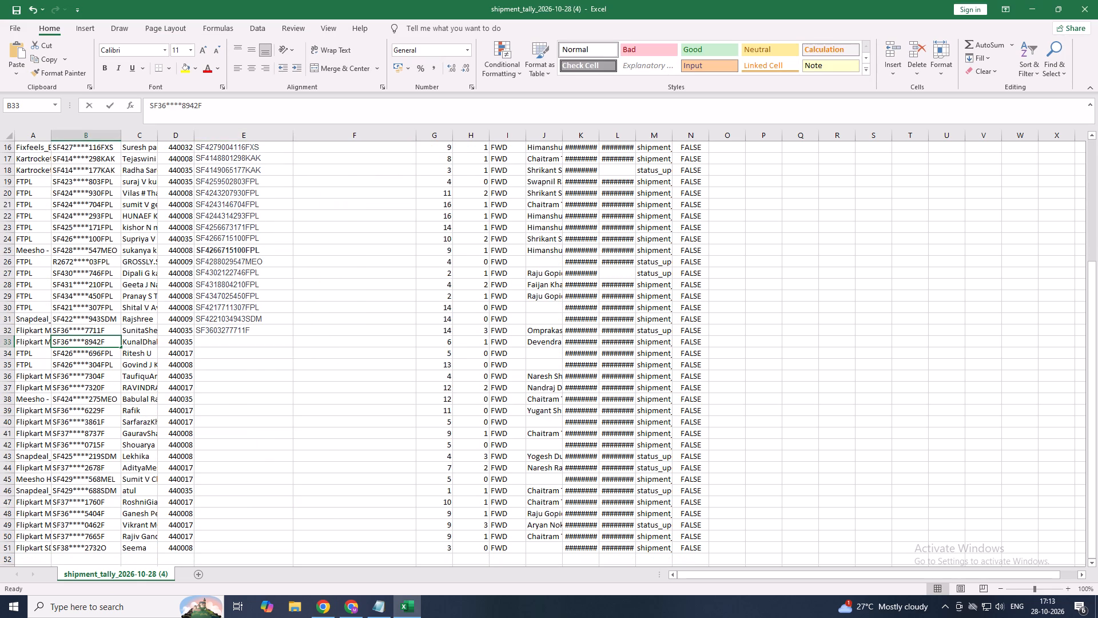
pyautogui.click(95, 344)
pyautogui.hotkey('ctrl', 'c')
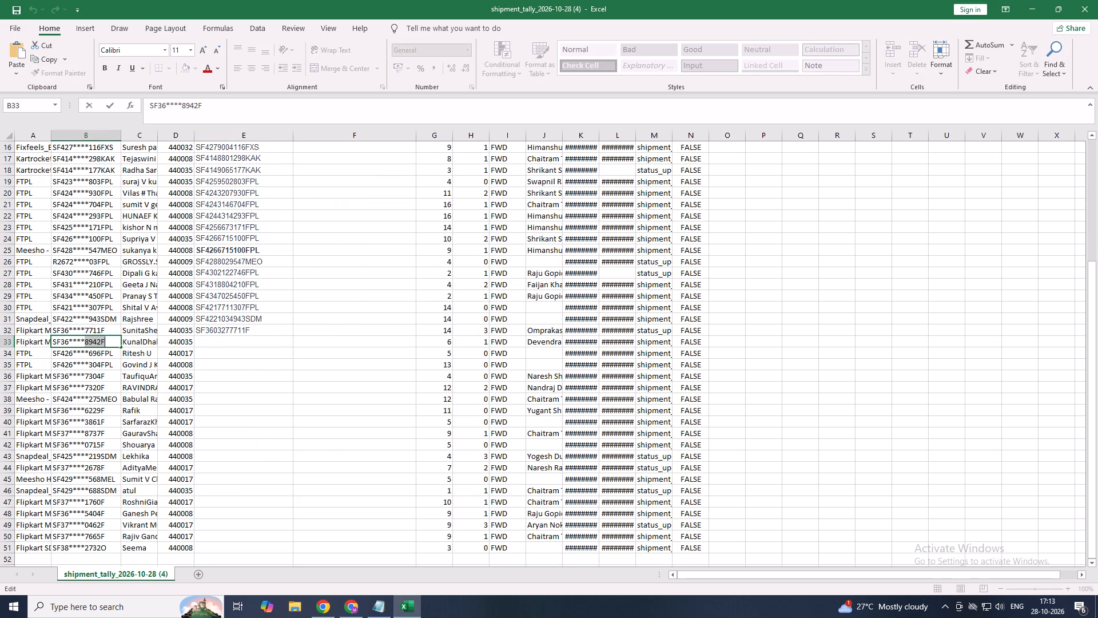
pyautogui.hotkey('alt', 'Tab')
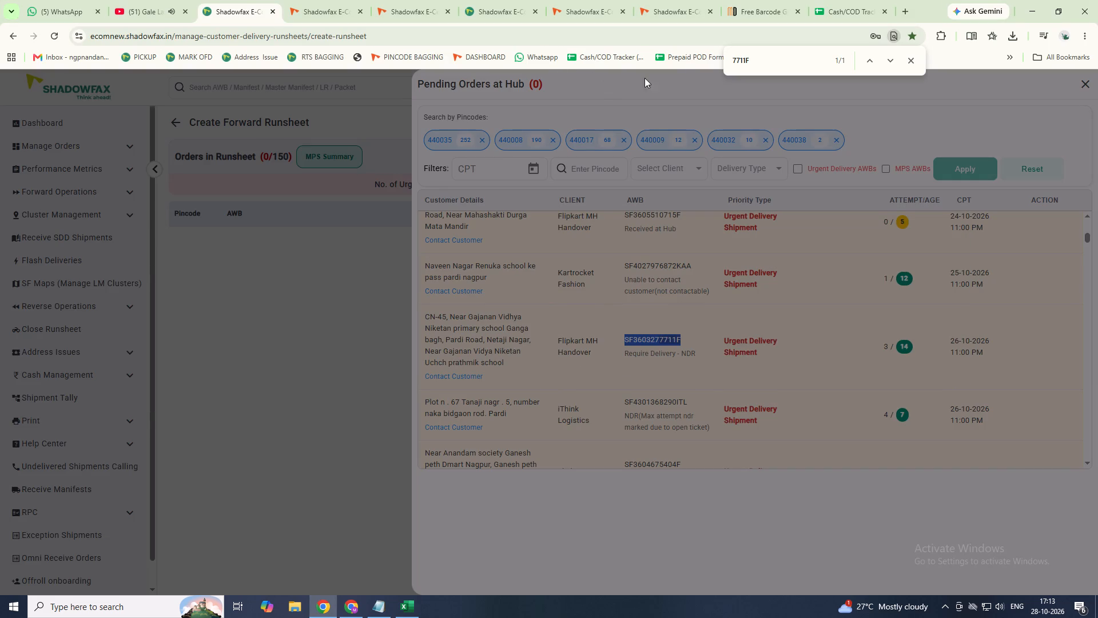
pyautogui.doubleClick(748, 60)
pyautogui.hotkey('ctrl', 'v')
pyautogui.press('Return')
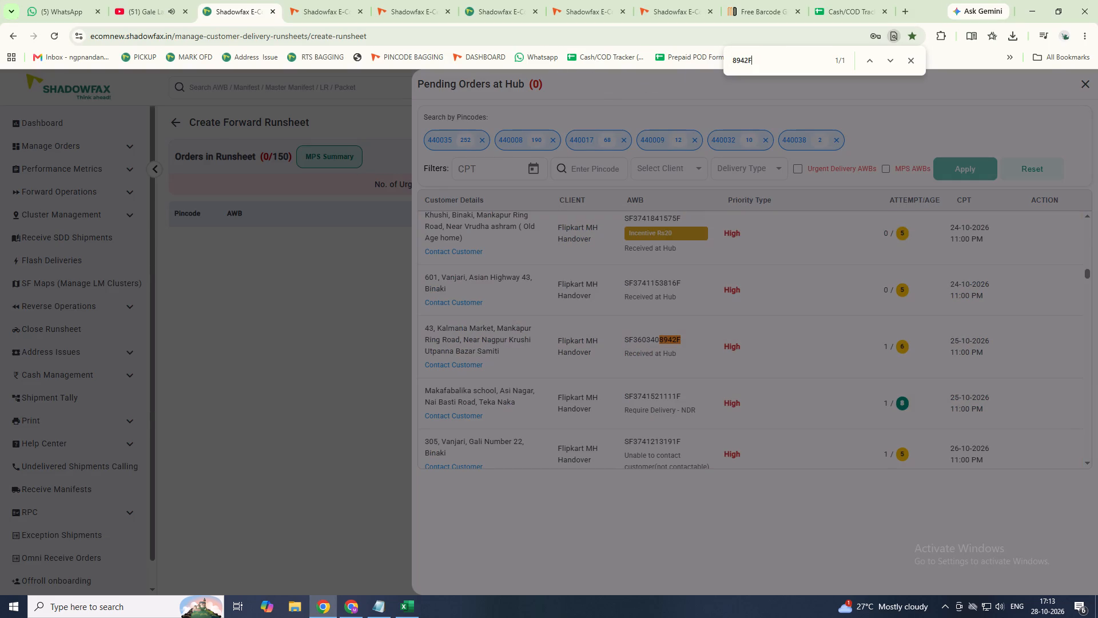
pyautogui.doubleClick(641, 336)
pyautogui.hotkey('ctrl', 'c')
pyautogui.hotkey('alt', 'Tab')
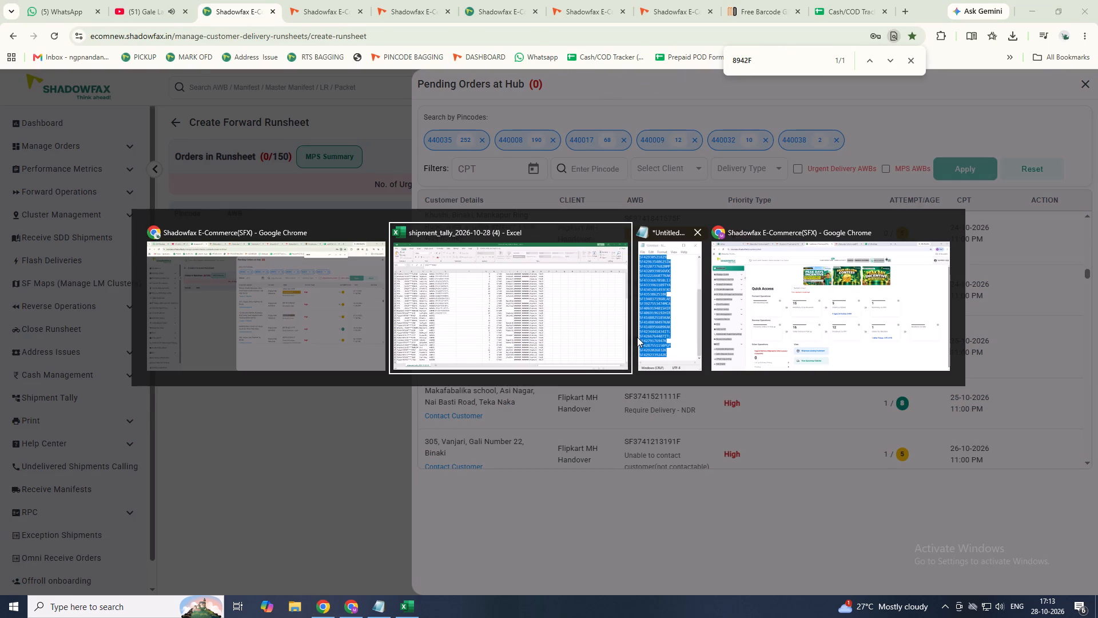
pyautogui.click(233, 344)
pyautogui.hotkey('ctrl', 'v')
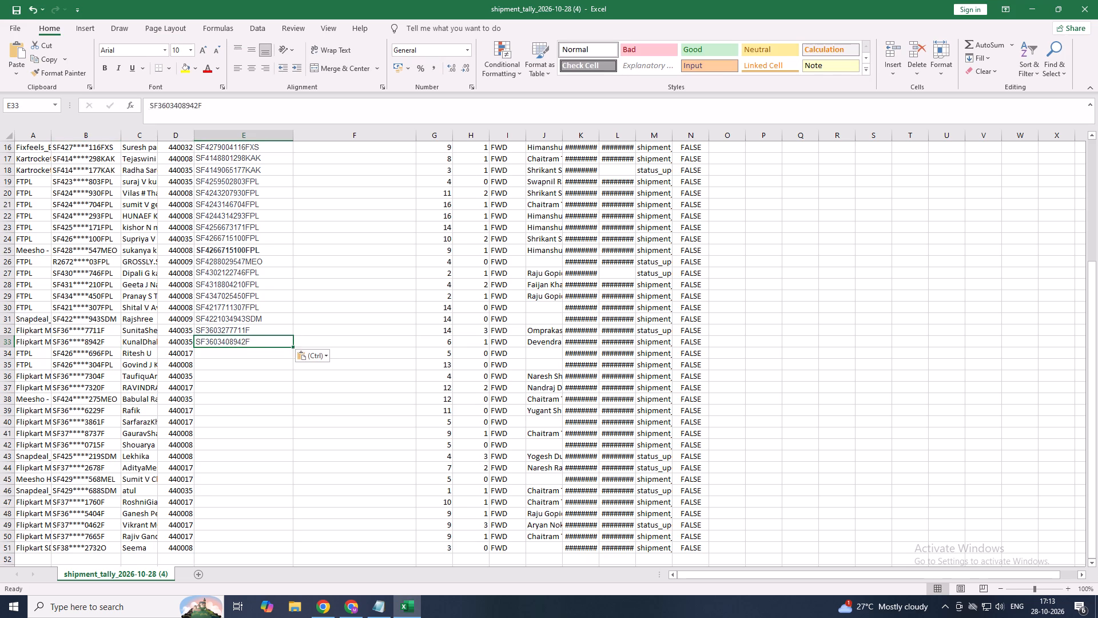
pyautogui.press('Return')
pyautogui.tripleClick(104, 353)
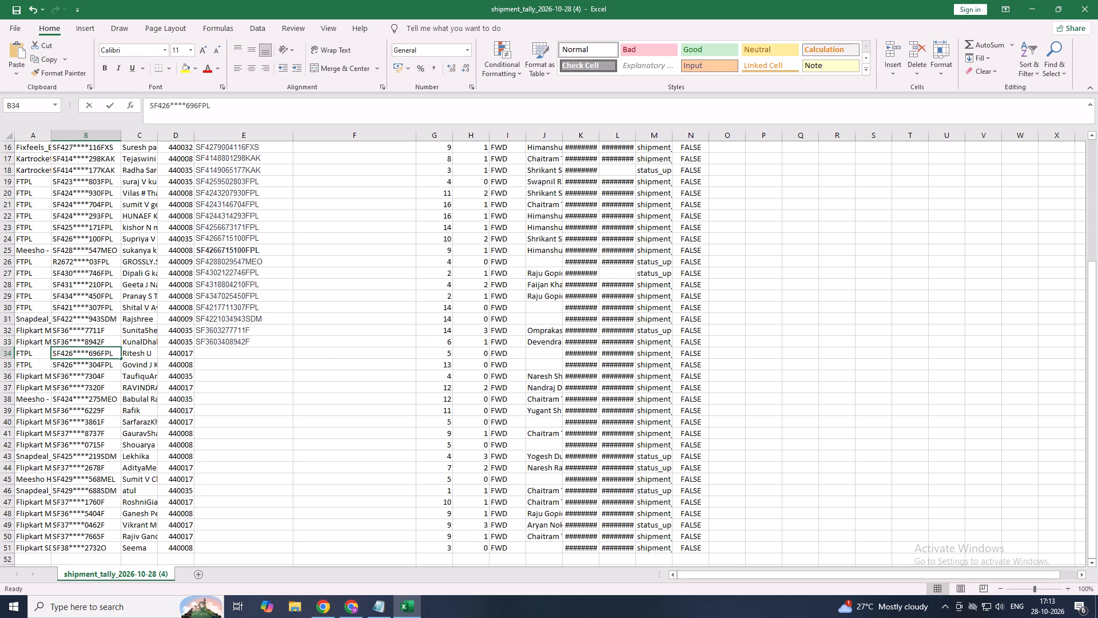
pyautogui.click(103, 353)
pyautogui.hotkey('ctrl', 'c')
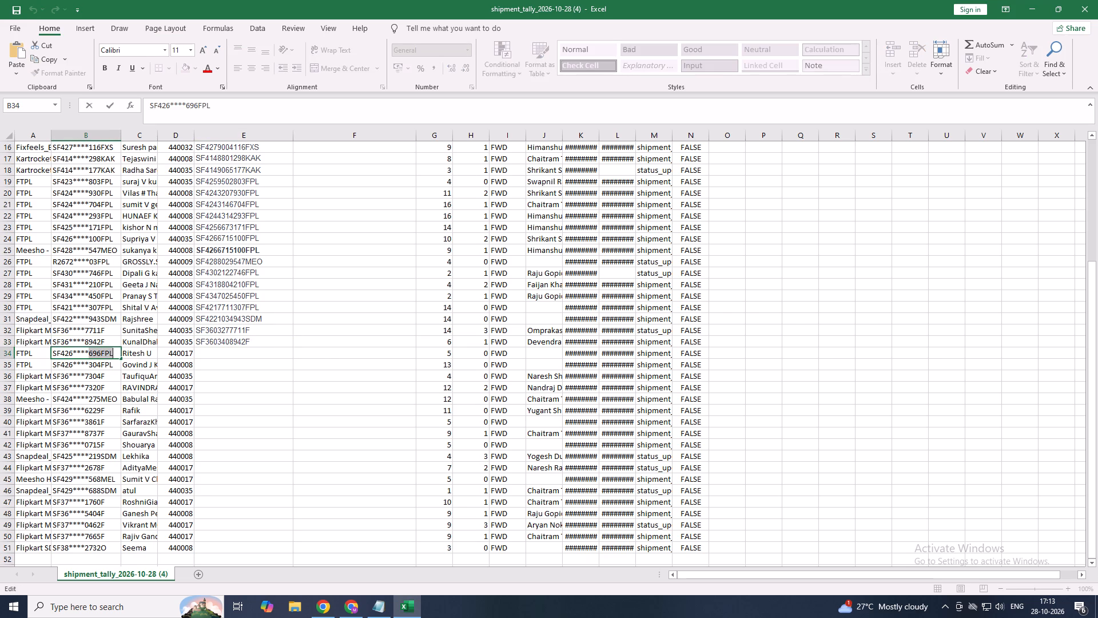
pyautogui.hotkey('alt', 'Tab')
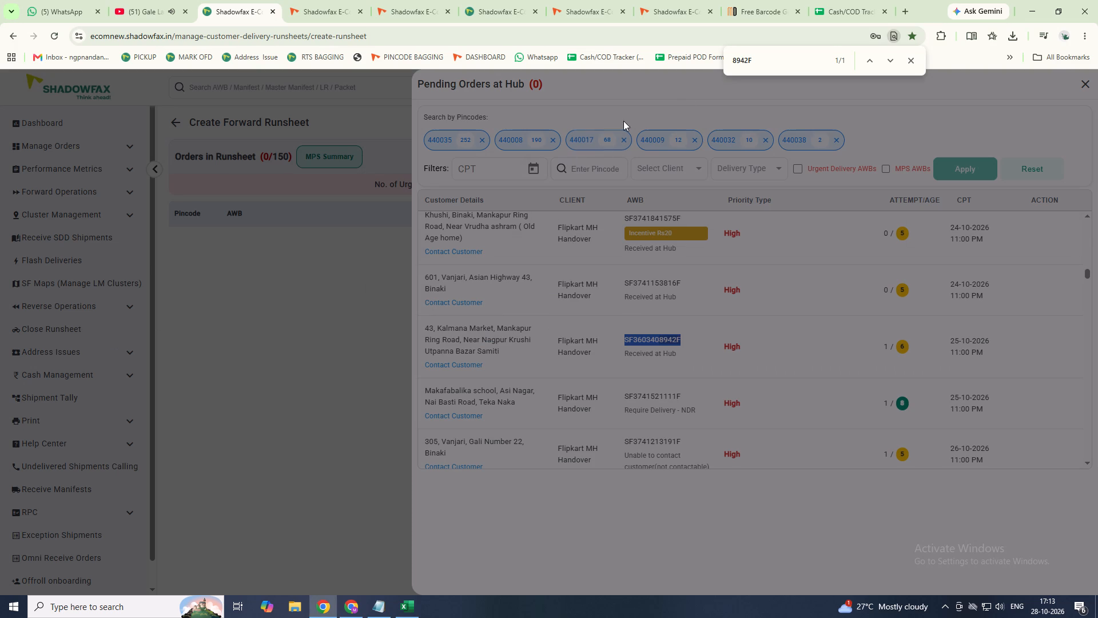
pyautogui.doubleClick(731, 60)
pyautogui.hotkey('ctrl', 'v')
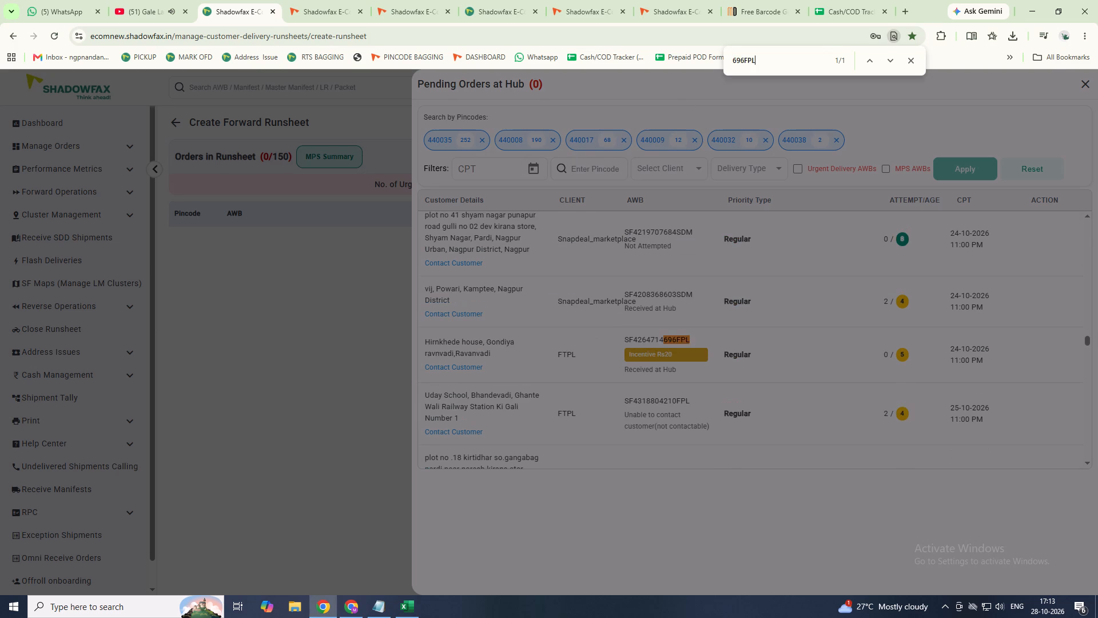
pyautogui.press('Return')
pyautogui.doubleClick(643, 336)
pyautogui.hotkey('ctrl', 'c')
pyautogui.hotkey('alt', 'Tab')
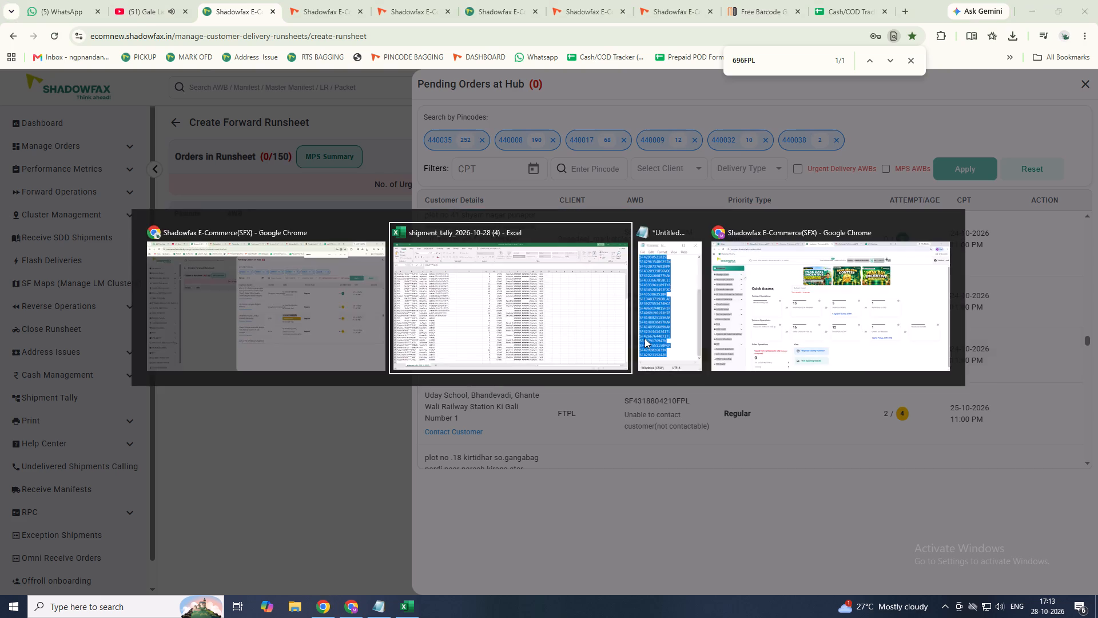
pyautogui.click(222, 354)
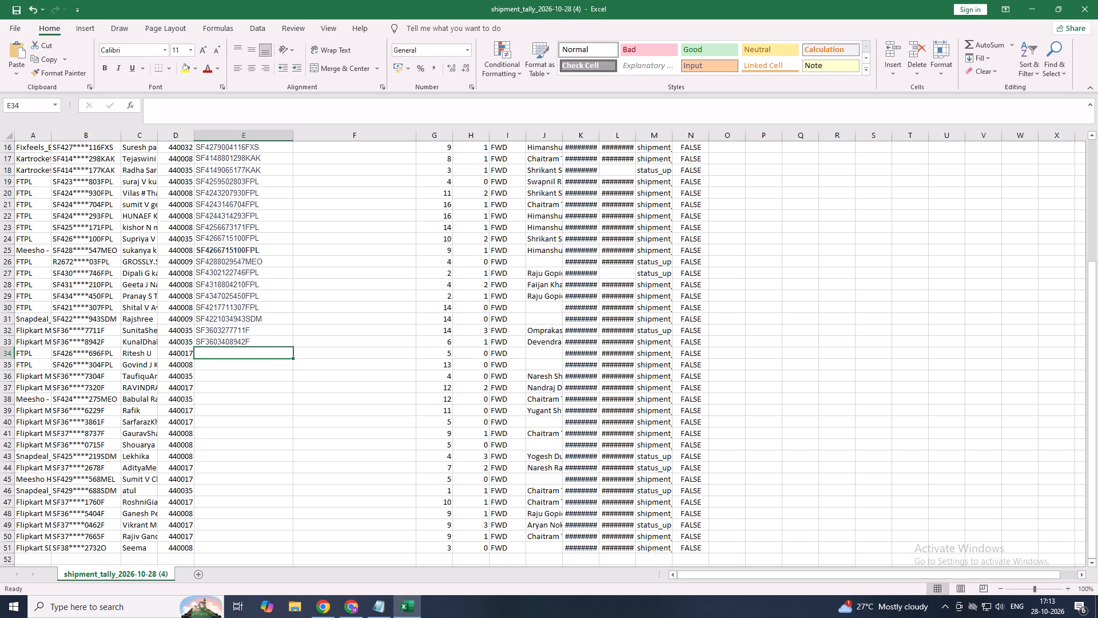
pyautogui.hotkey('ctrl', 'v')
pyautogui.press('Return')
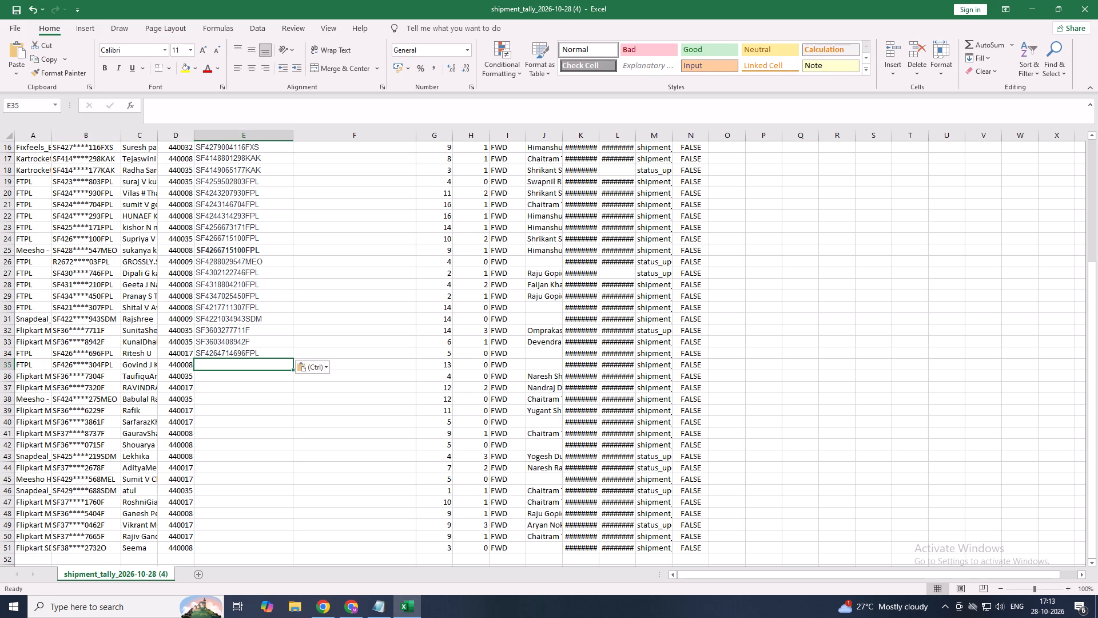
pyautogui.tripleClick(105, 366)
pyautogui.click(105, 366)
pyautogui.click(105, 366)
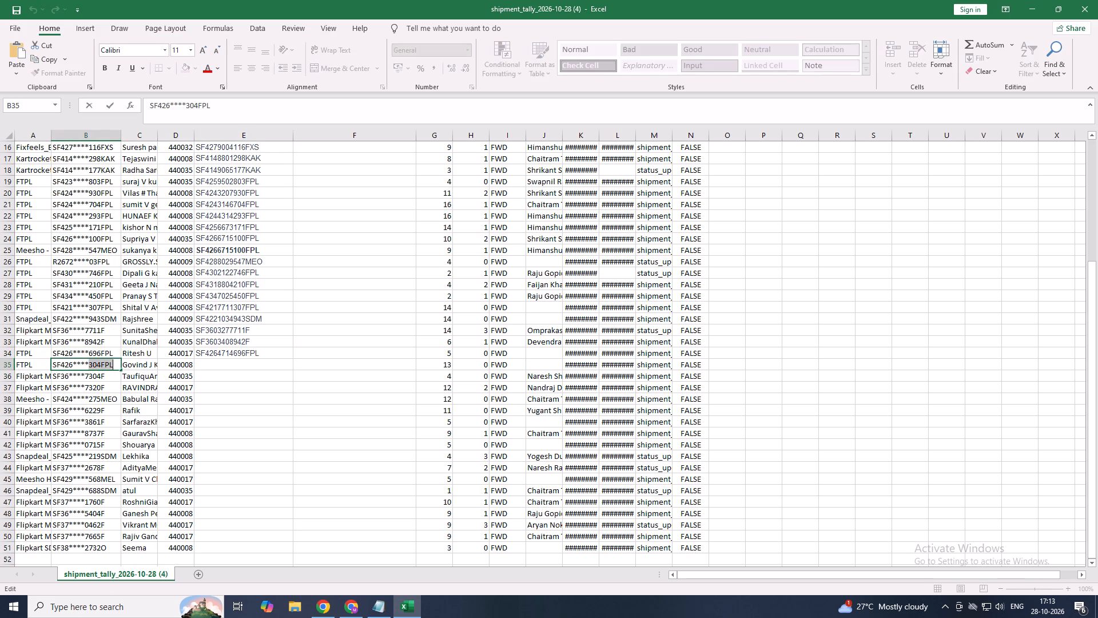
pyautogui.hotkey('ctrl', 'c')
pyautogui.hotkey('alt', 'Tab')
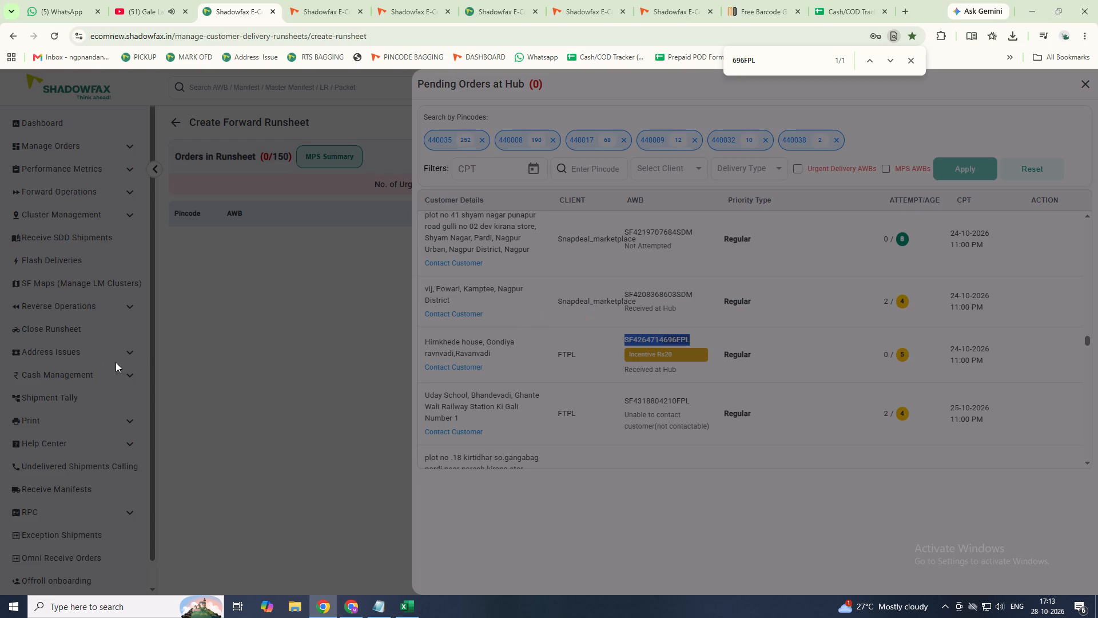
pyautogui.doubleClick(749, 66)
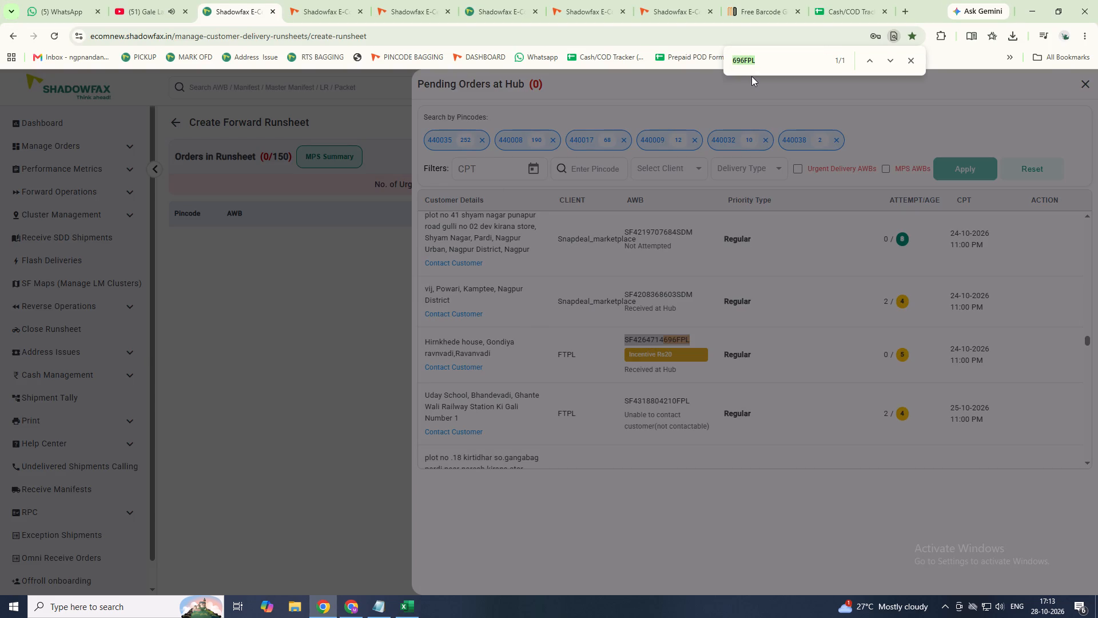
pyautogui.hotkey('ctrl', 'v')
pyautogui.press('Return')
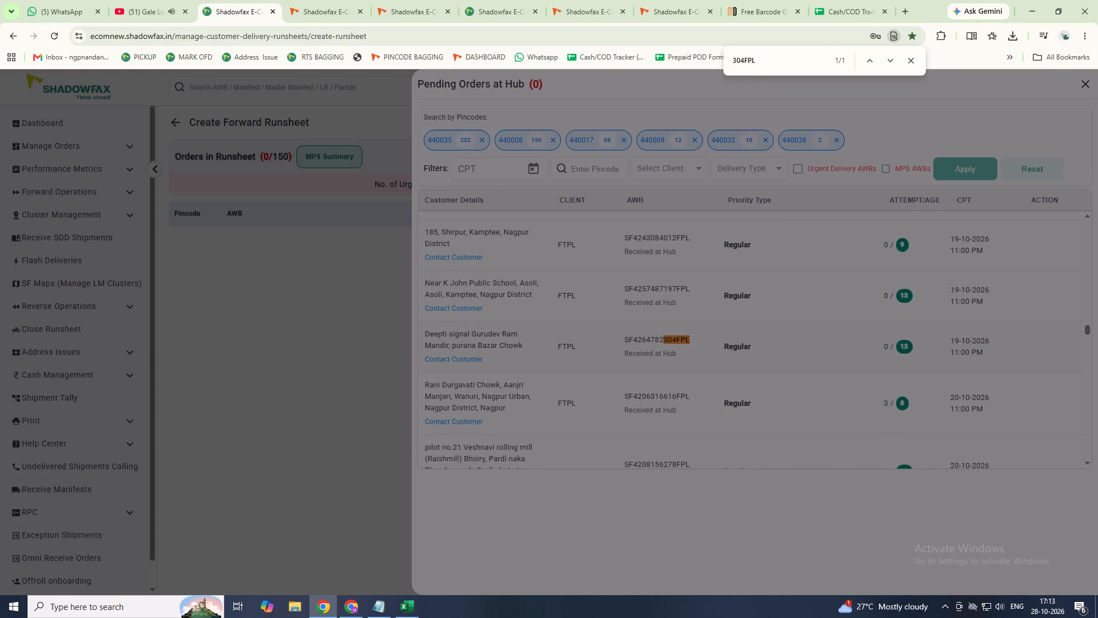
pyautogui.doubleClick(673, 338)
pyautogui.hotkey('ctrl', 'c')
pyautogui.hotkey('alt', 'Tab')
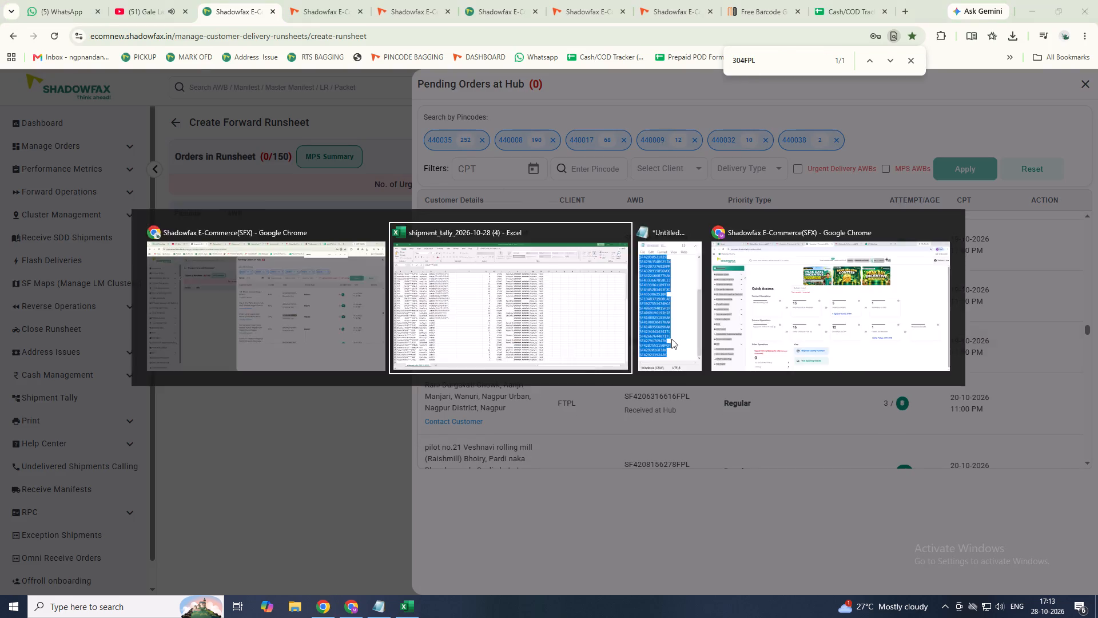
pyautogui.click(246, 367)
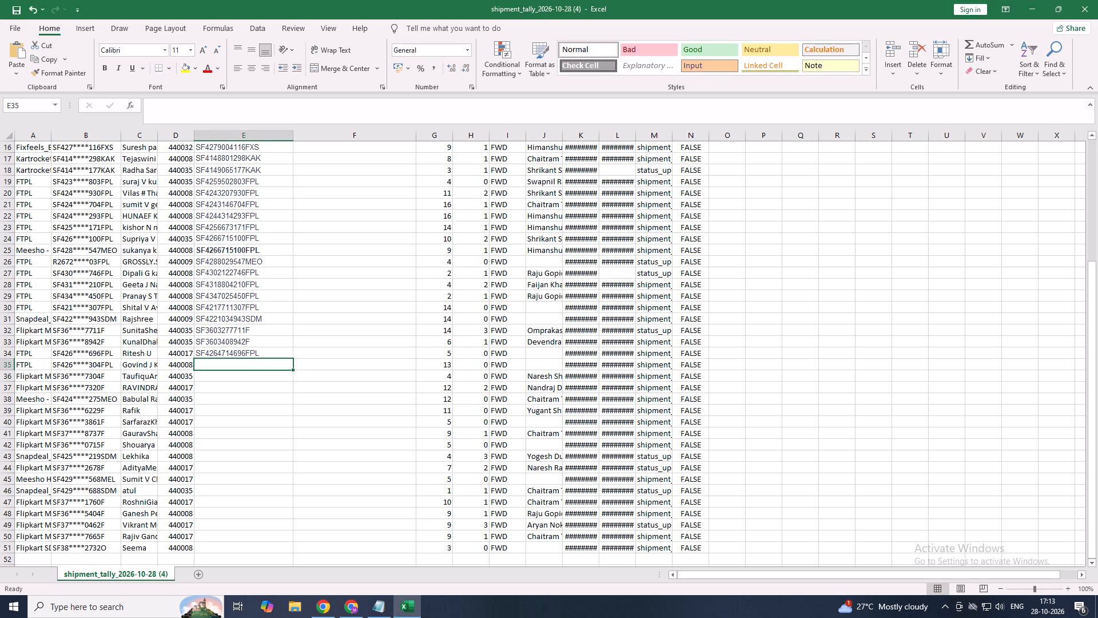
pyautogui.hotkey('ctrl', 'v')
pyautogui.press('Return')
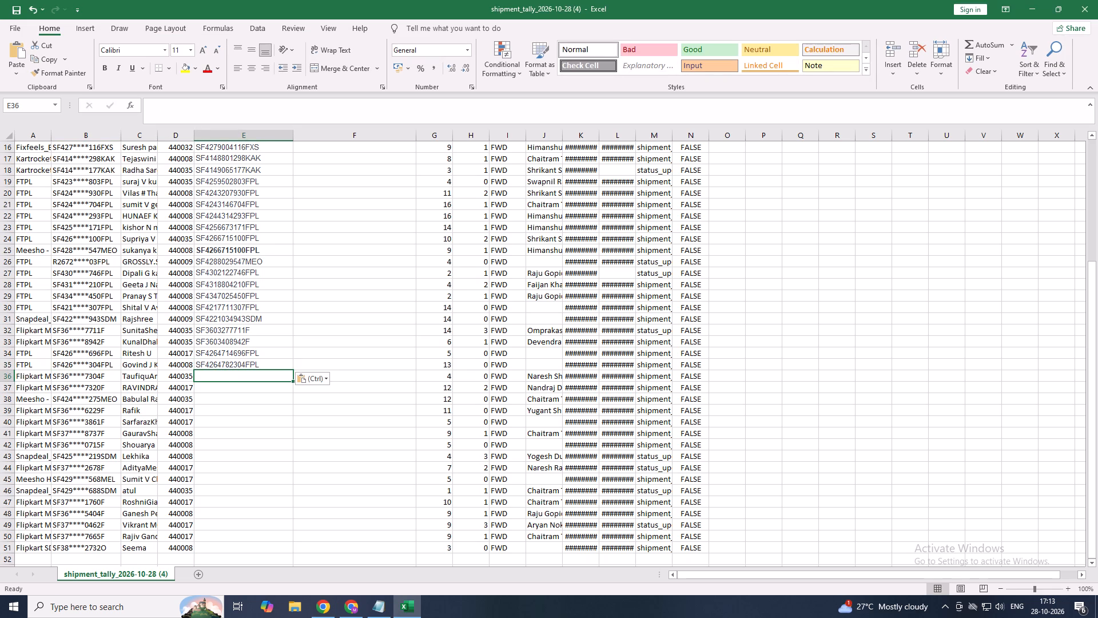
pyautogui.tripleClick(100, 377)
pyautogui.doubleClick(97, 376)
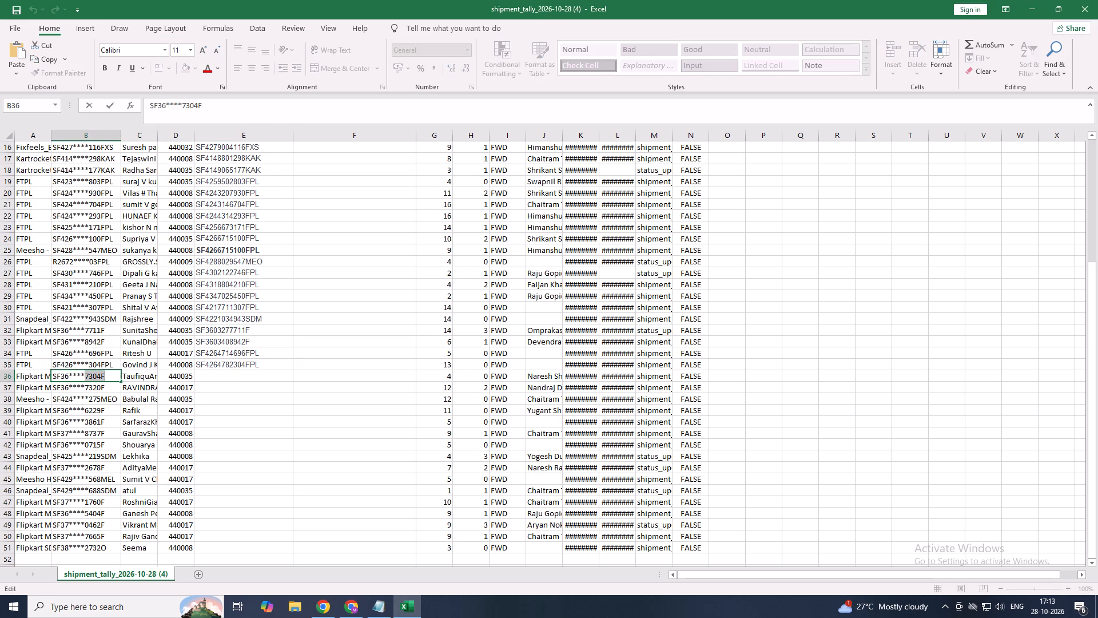
pyautogui.hotkey('ctrl', 'c')
pyautogui.hotkey('alt', 'Tab')
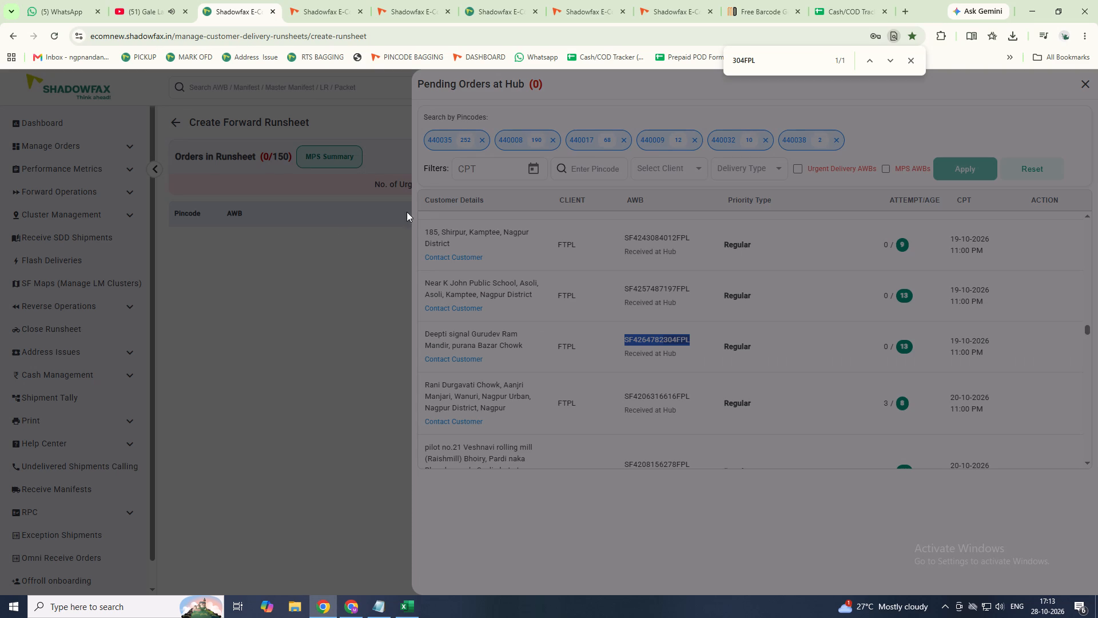
pyautogui.doubleClick(737, 60)
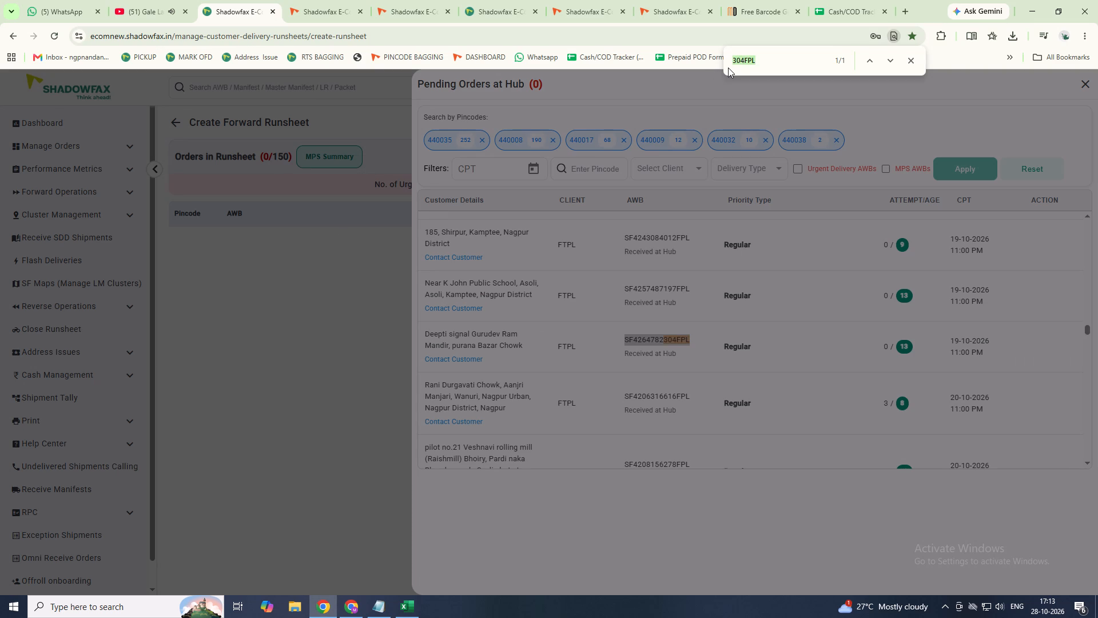
pyautogui.press('Return')
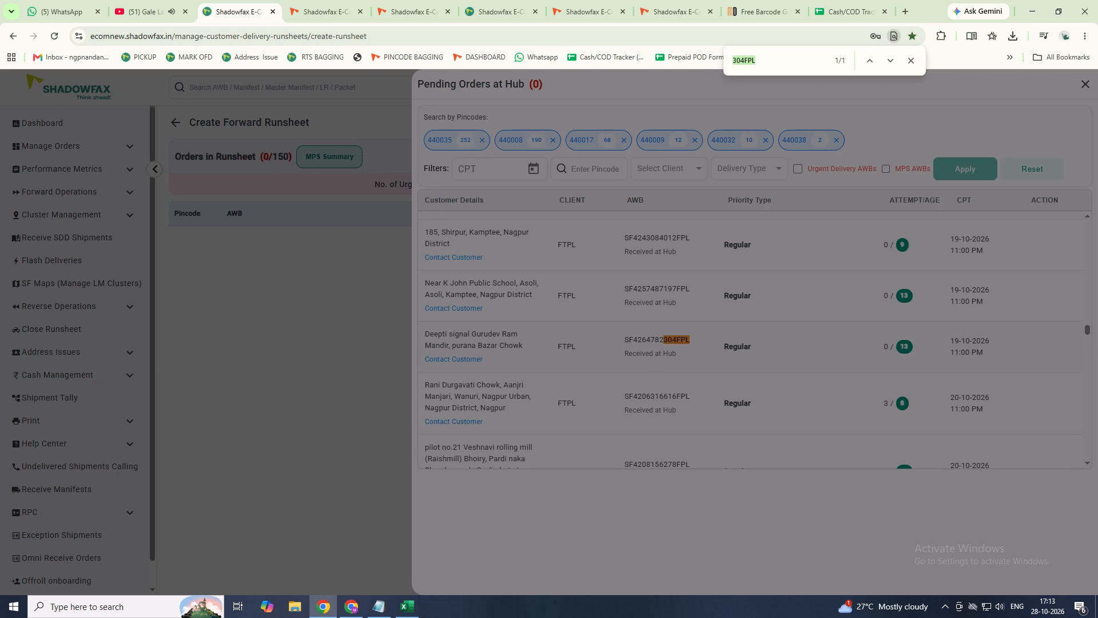
pyautogui.doubleClick(647, 338)
pyautogui.hotkey('ctrl', 'c')
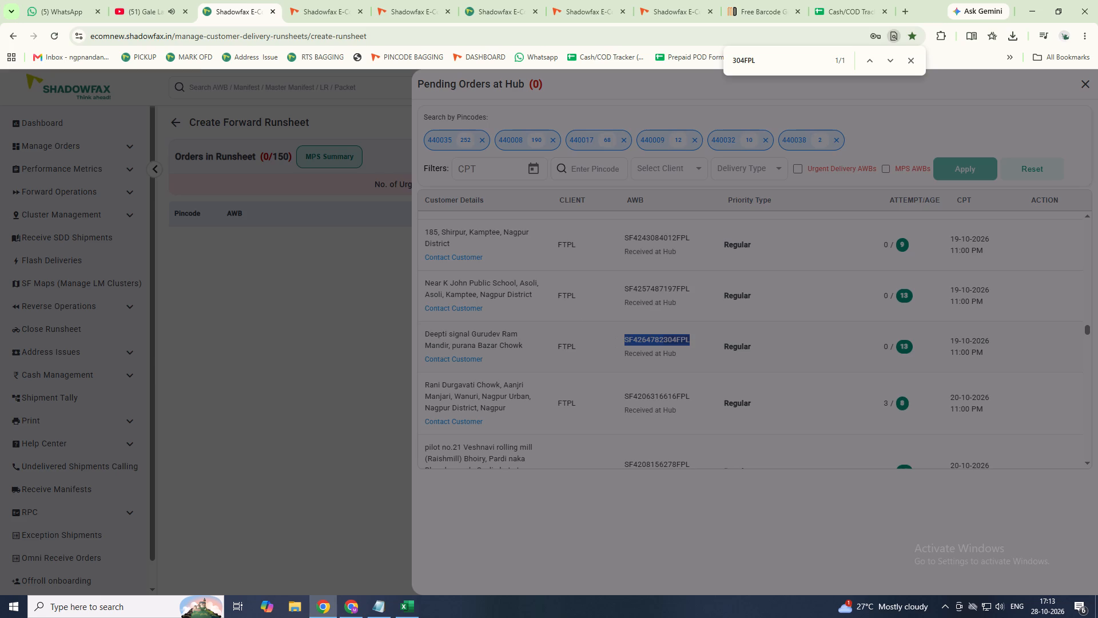
pyautogui.hotkey('alt', 'Tab')
pyautogui.click(228, 376)
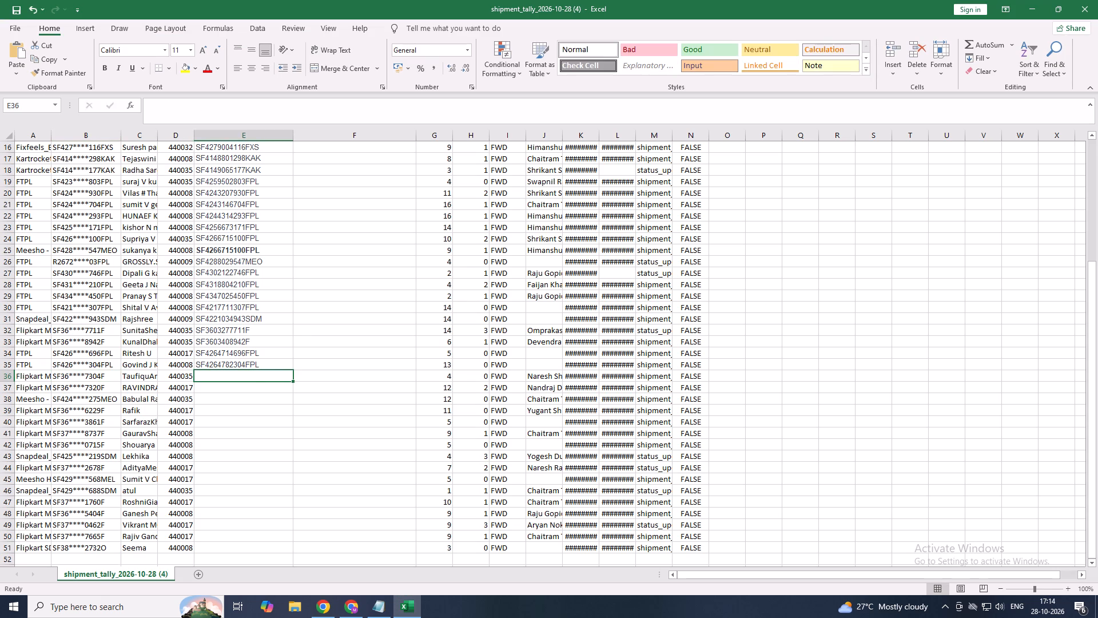
pyautogui.hotkey('ctrl', 'v')
pyautogui.press('Return')
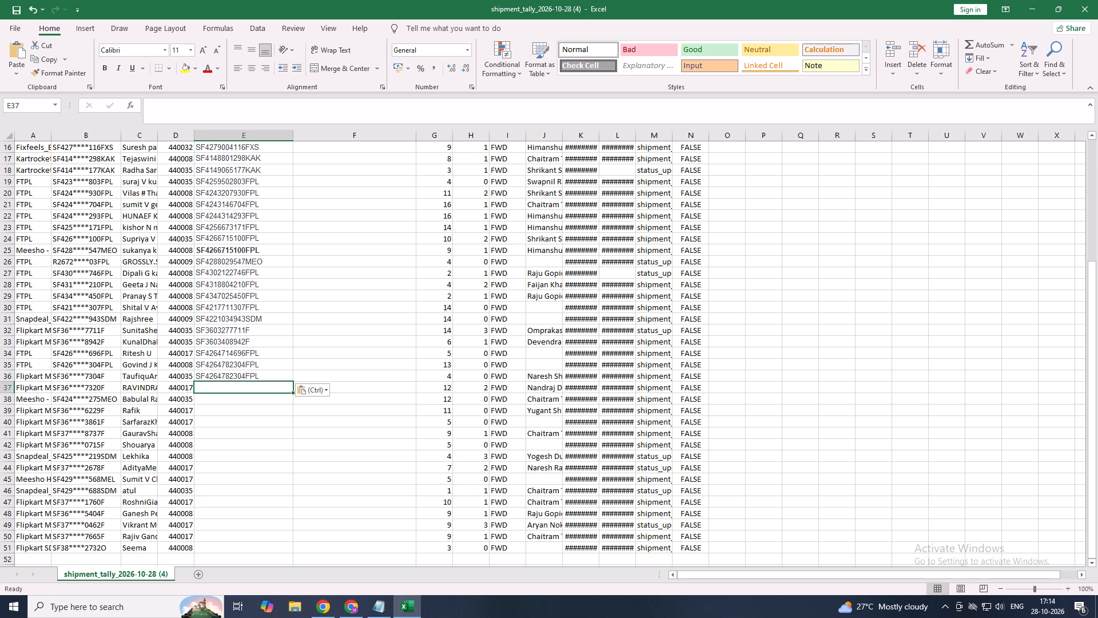
pyautogui.tripleClick(98, 387)
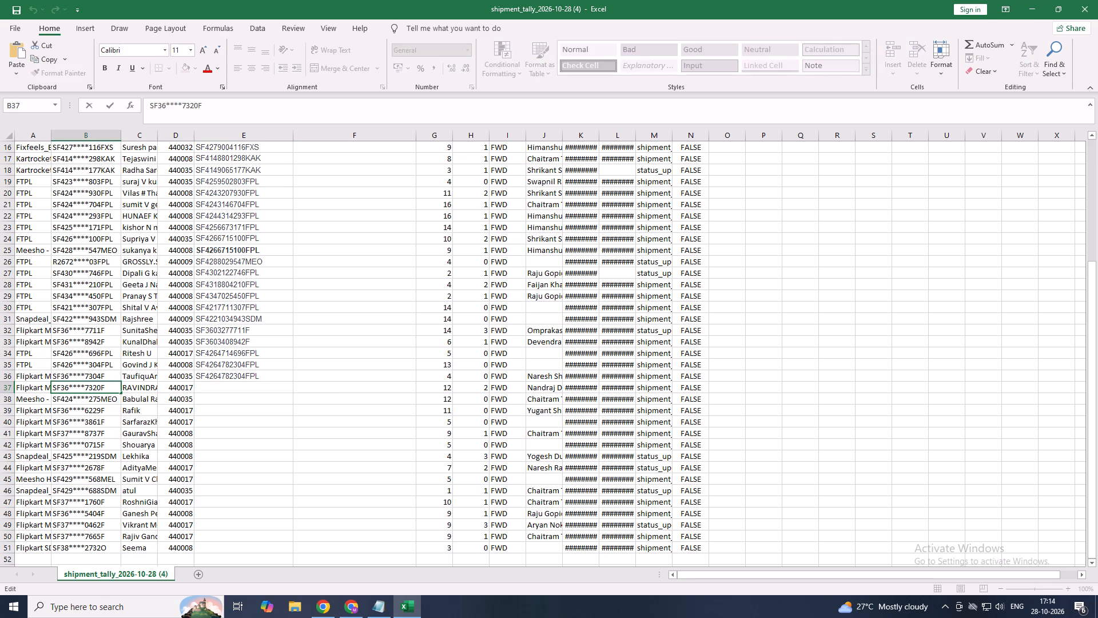
pyautogui.click(98, 387)
pyautogui.hotkey('ctrl', 'c')
pyautogui.hotkey('alt', 'Tab')
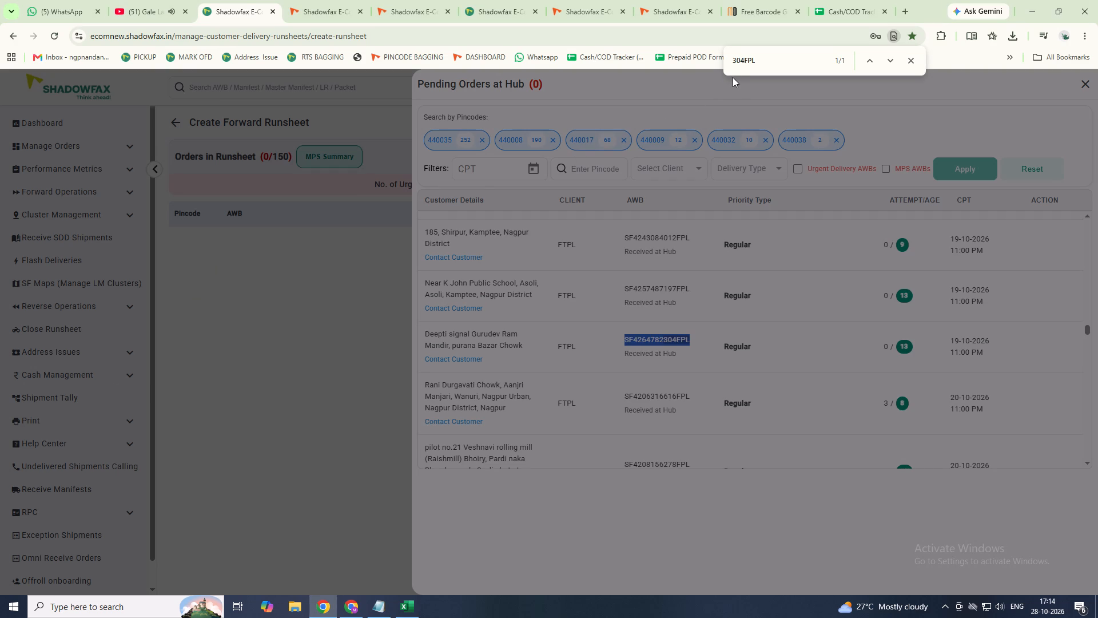
pyautogui.click(733, 77)
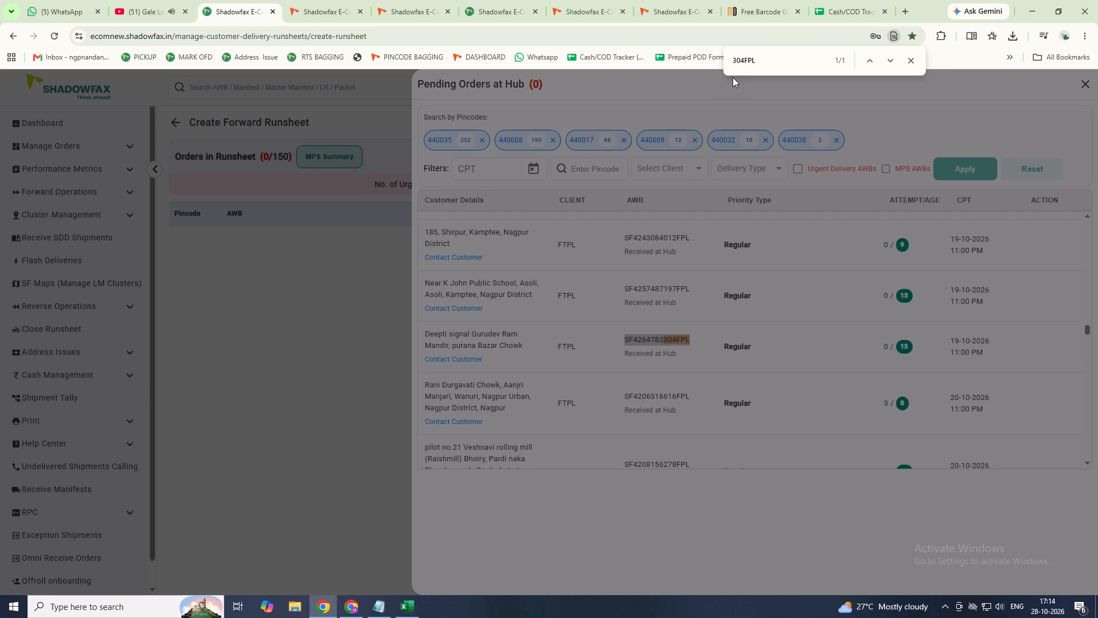
pyautogui.doubleClick(742, 58)
pyautogui.hotkey('ctrl', 'v')
pyautogui.press('Return')
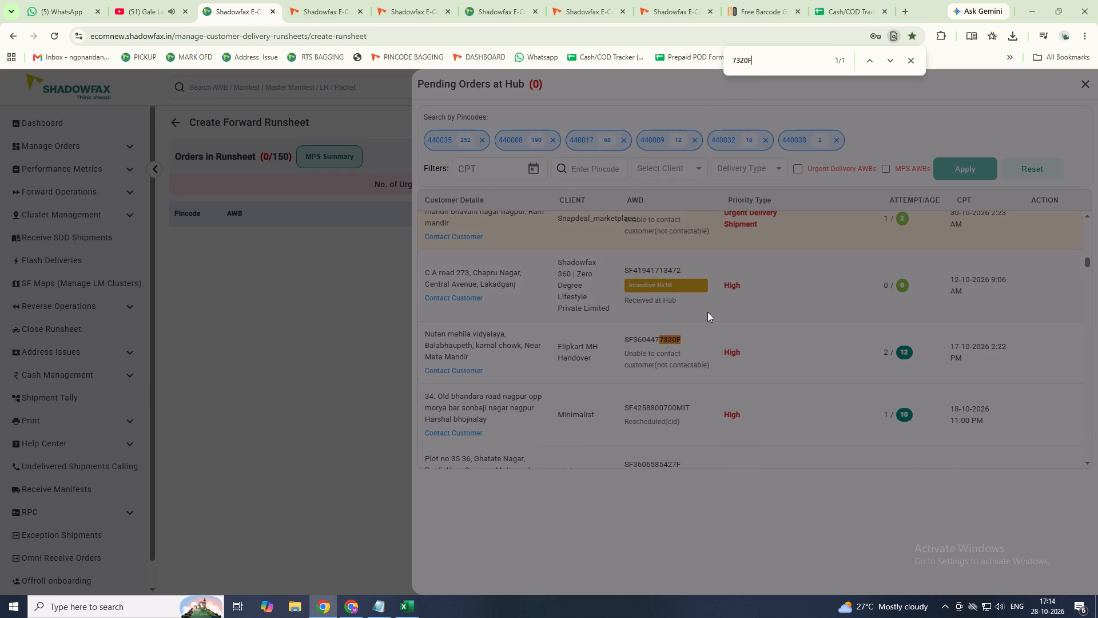
pyautogui.doubleClick(654, 340)
pyautogui.hotkey('ctrl', 'c')
pyautogui.hotkey('alt', 'Tab')
pyautogui.click(206, 386)
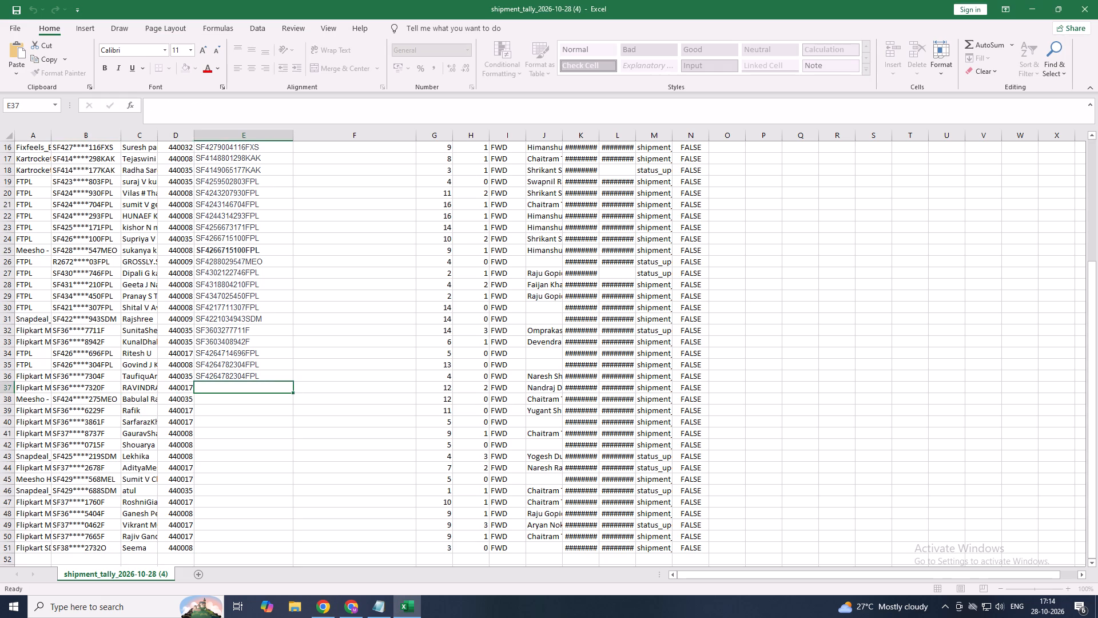
pyautogui.hotkey('ctrl', 'v')
pyautogui.press('Return')
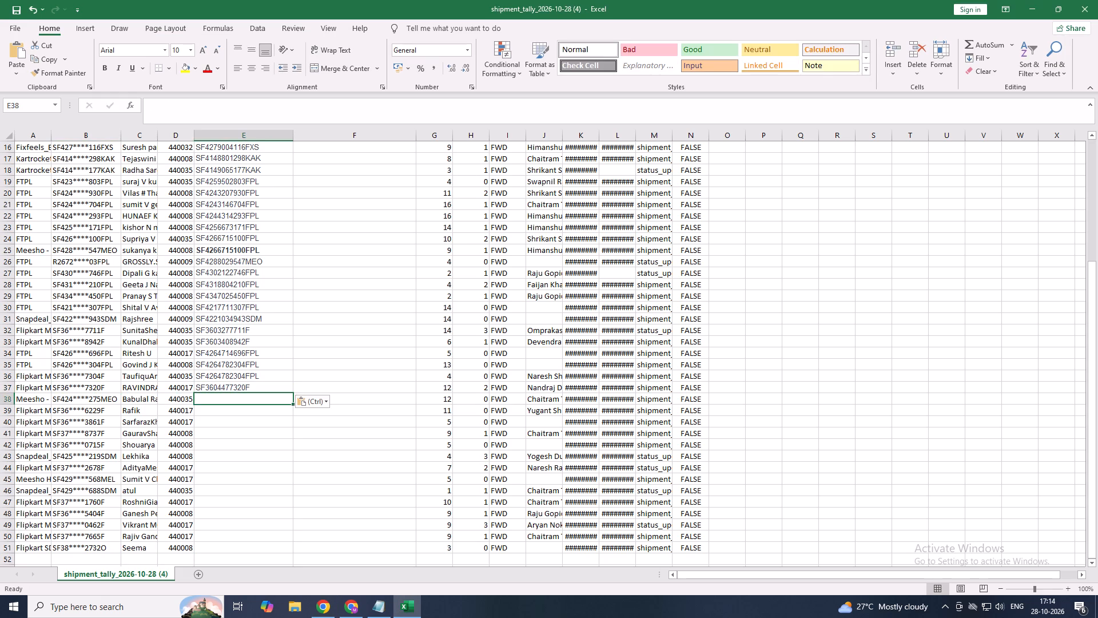
pyautogui.tripleClick(99, 400)
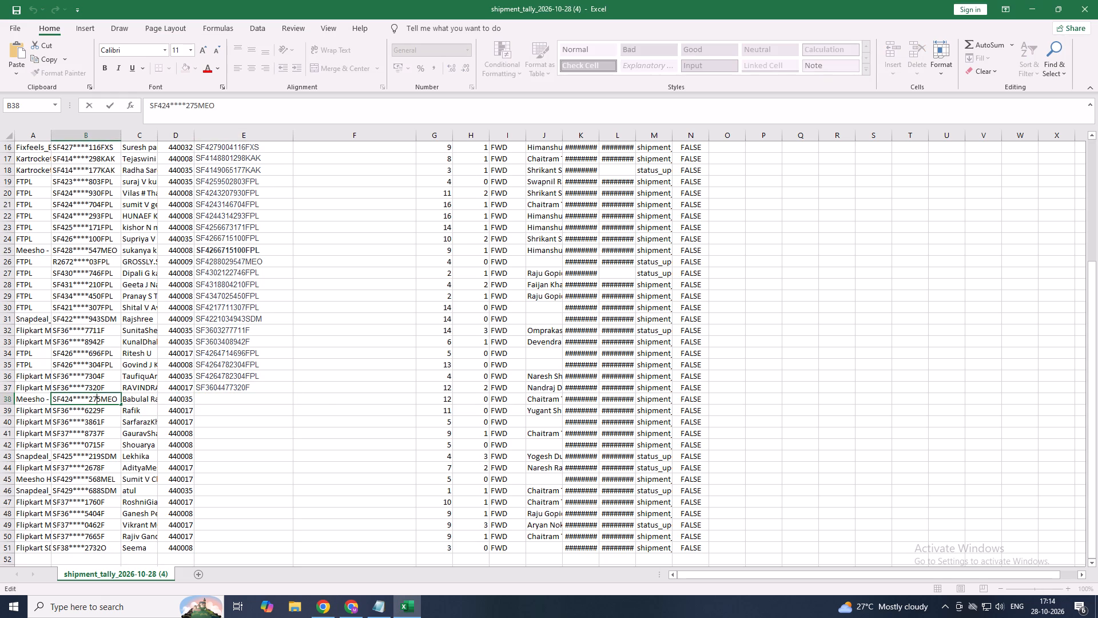
pyautogui.click(98, 400)
pyautogui.hotkey('ctrl', 'c')
pyautogui.hotkey('alt', 'Tab')
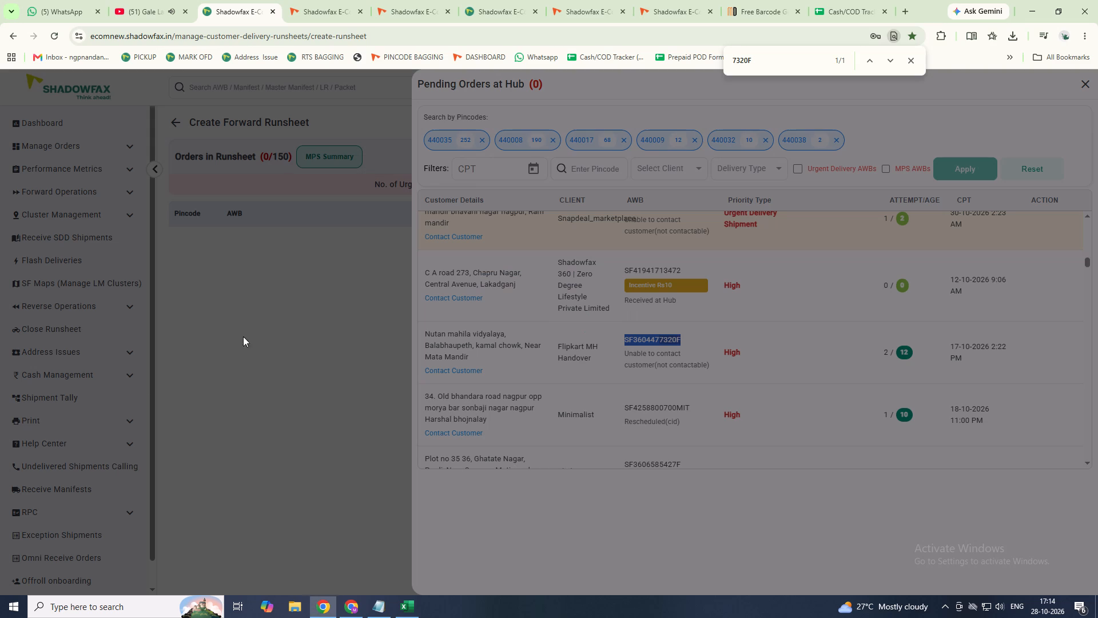
pyautogui.doubleClick(733, 58)
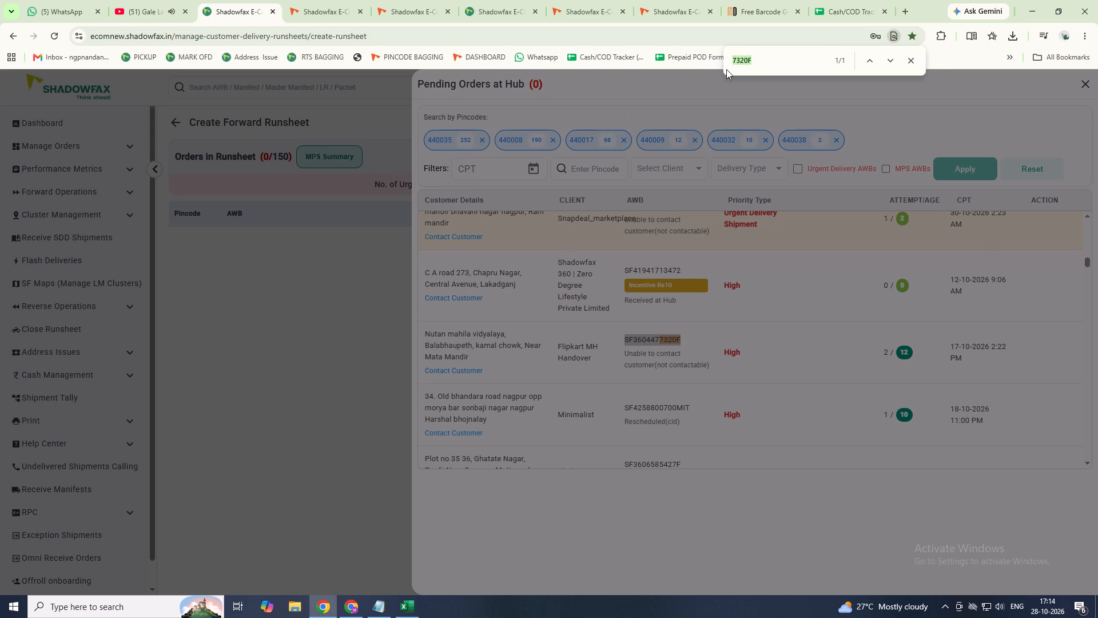
pyautogui.hotkey('ctrl', 'v')
pyautogui.press('Return')
pyautogui.doubleClick(675, 330)
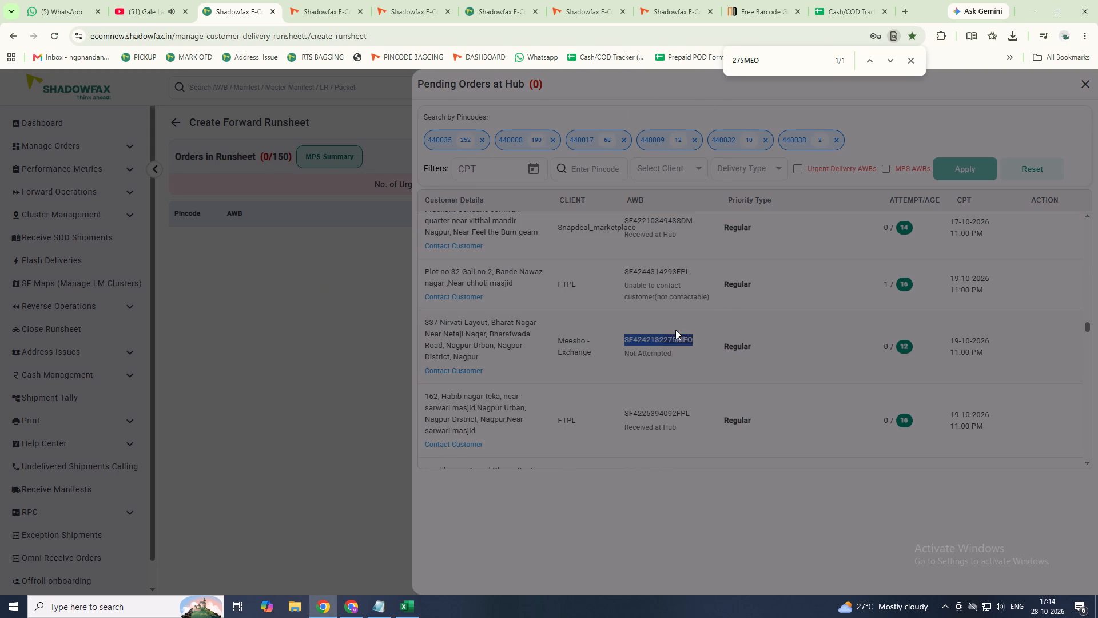
pyautogui.hotkey('ctrl', 'c')
pyautogui.hotkey('alt', 'Tab')
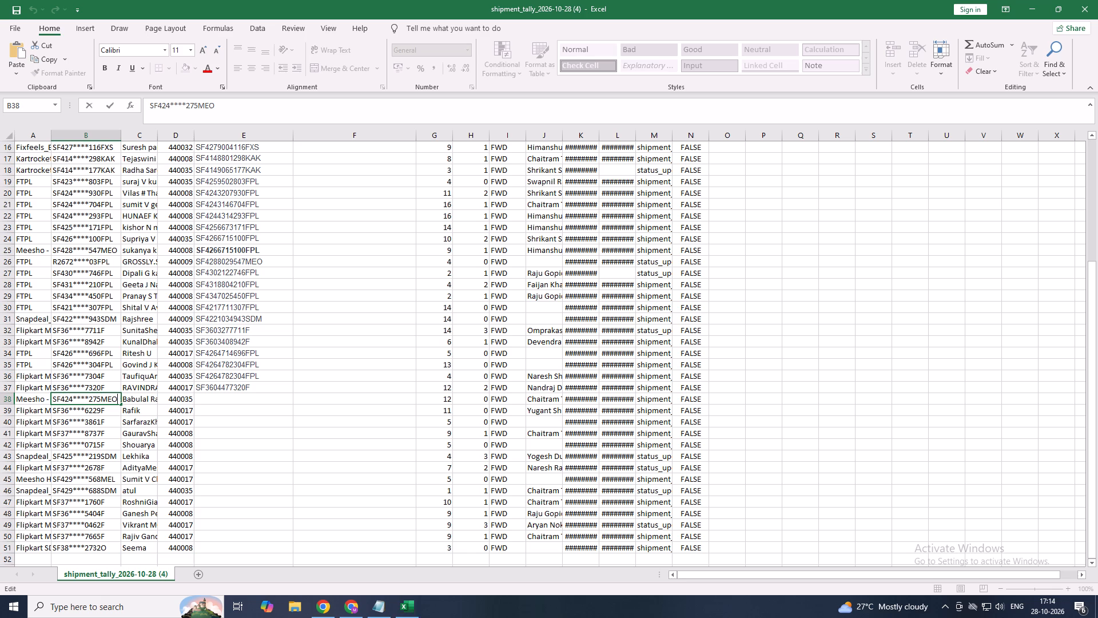
pyautogui.click(253, 401)
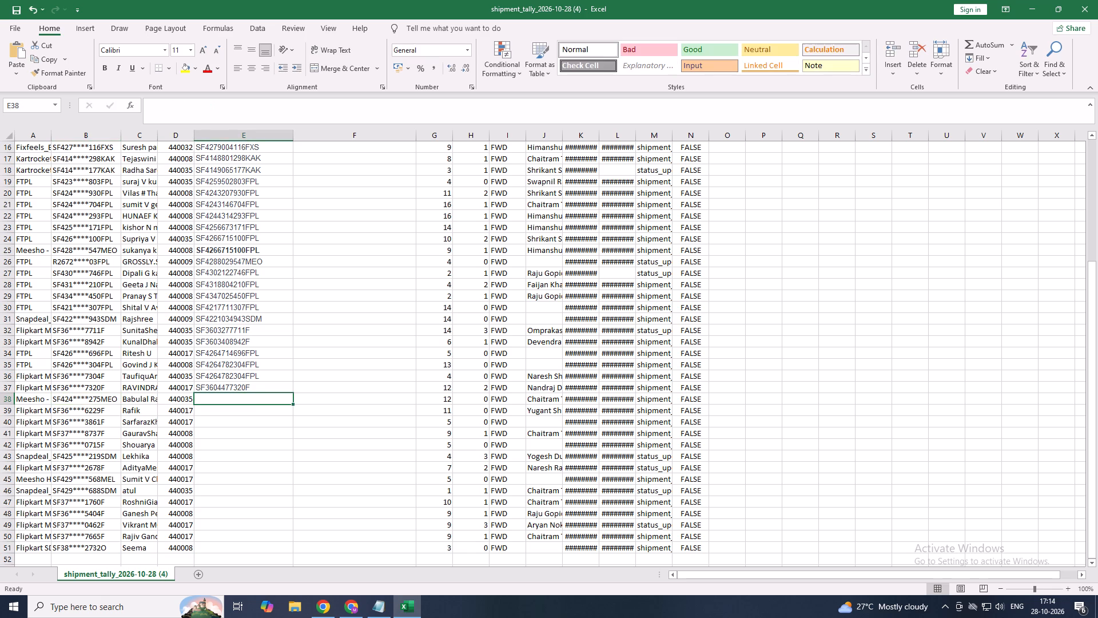
pyautogui.hotkey('ctrl', 'v')
pyautogui.press('Return')
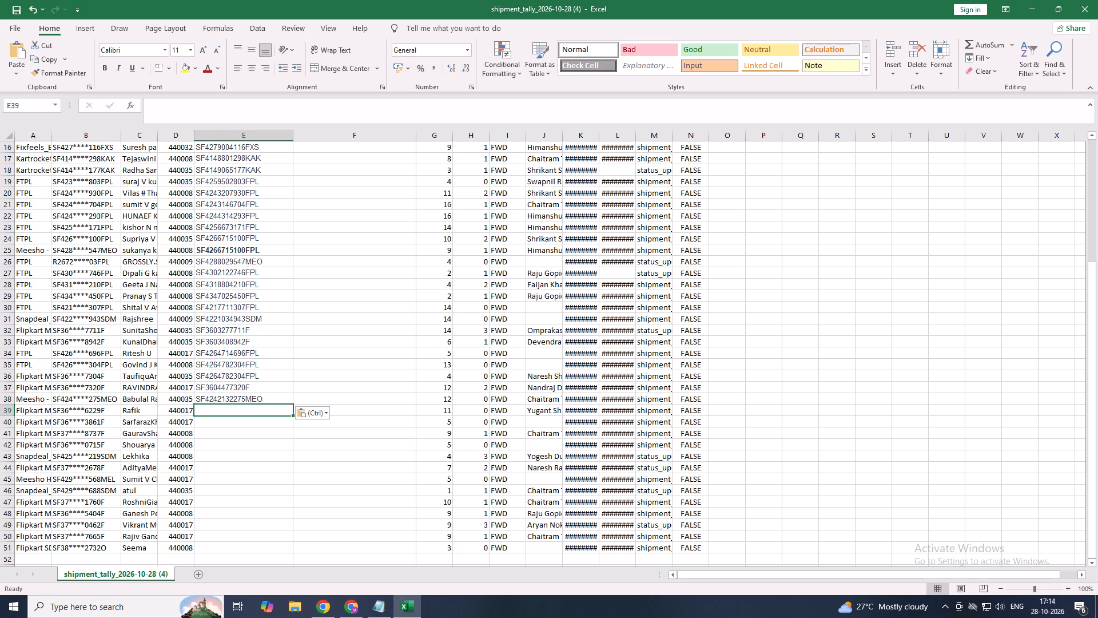
pyautogui.tripleClick(90, 410)
pyautogui.click(91, 407)
pyautogui.hotkey('ctrl', 'c')
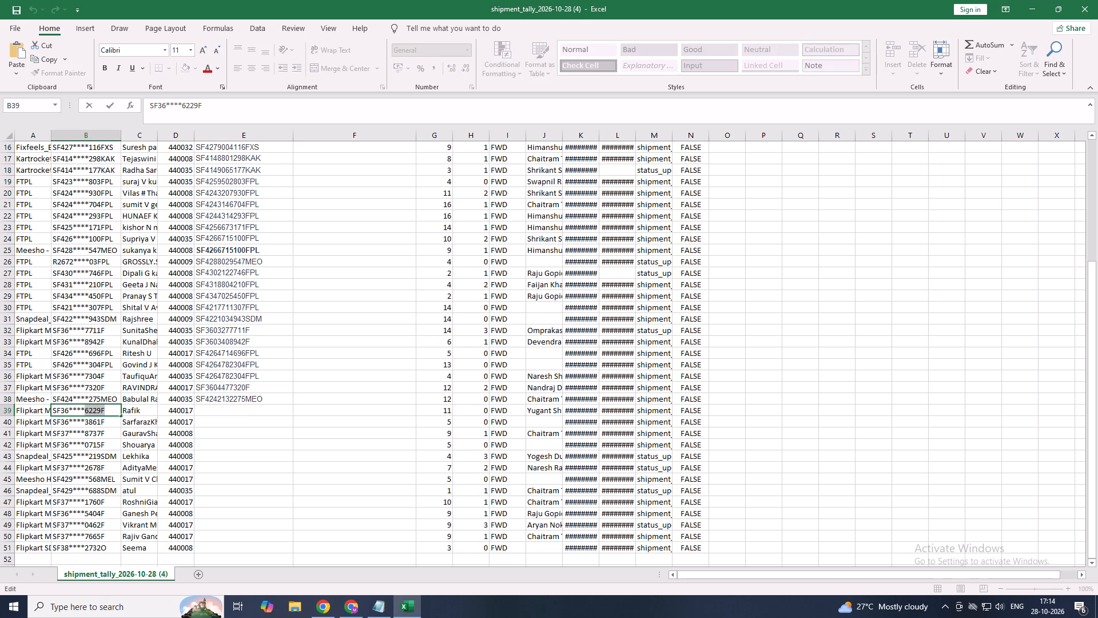
pyautogui.hotkey('alt', 'Tab')
pyautogui.doubleClick(784, 66)
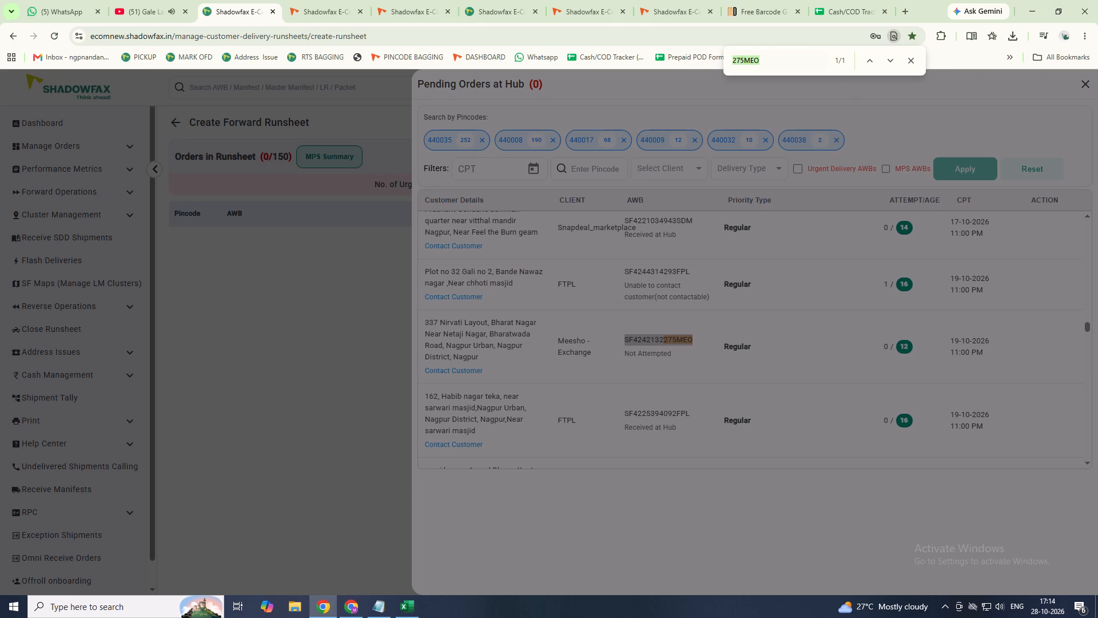
pyautogui.hotkey('ctrl', 'v')
pyautogui.press('Return')
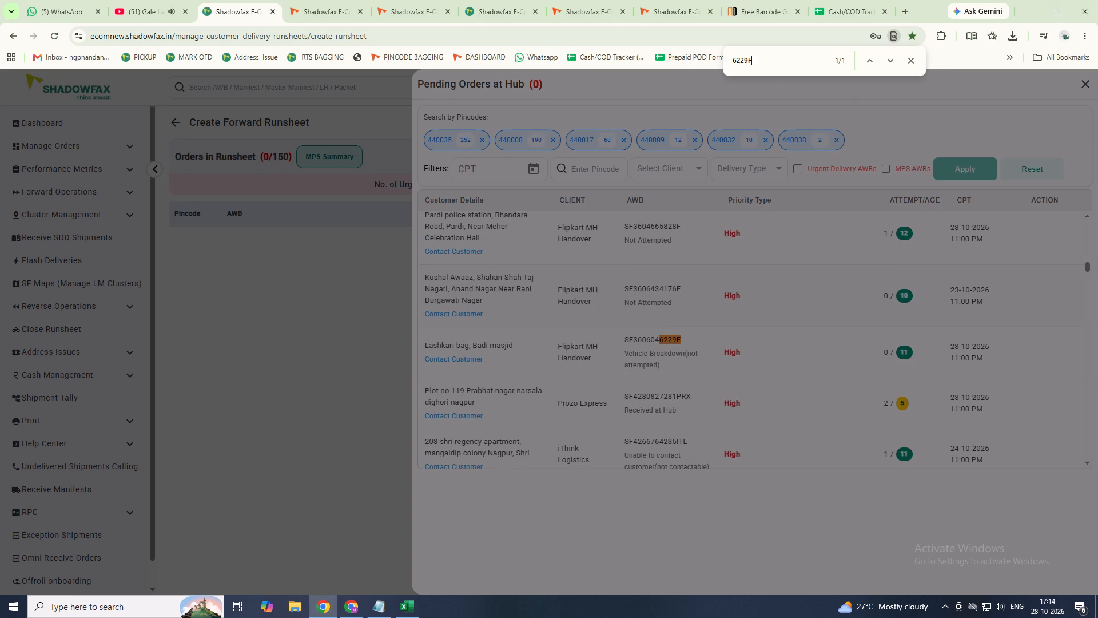
pyautogui.doubleClick(651, 334)
pyautogui.hotkey('ctrl', 'c')
pyautogui.hotkey('alt', 'Tab')
pyautogui.click(263, 410)
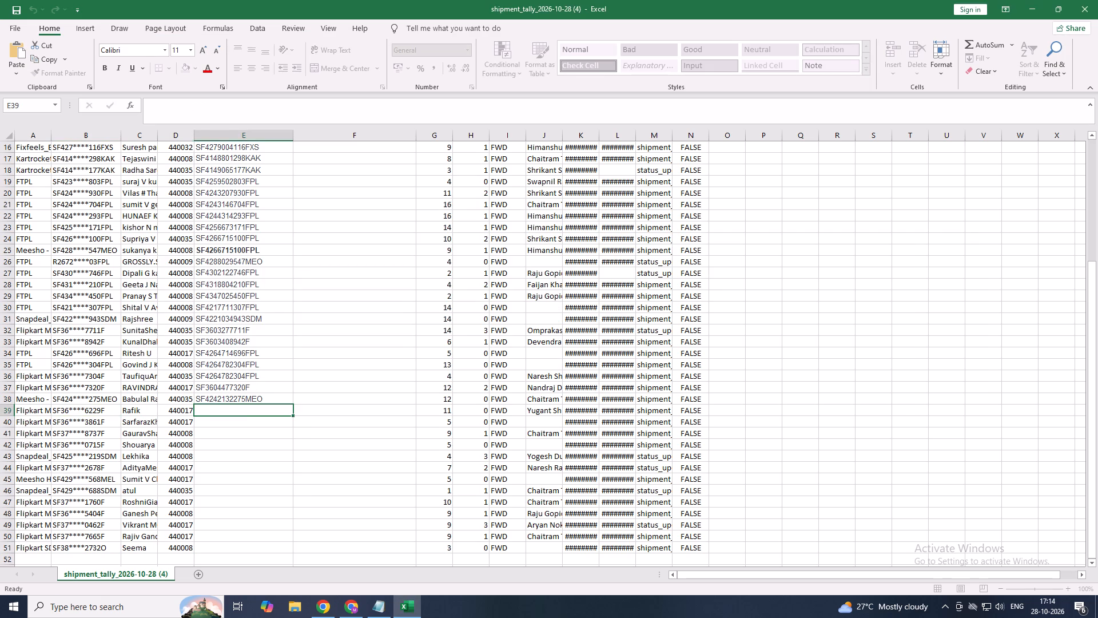
pyautogui.hotkey('ctrl', 'v')
pyautogui.press('Return')
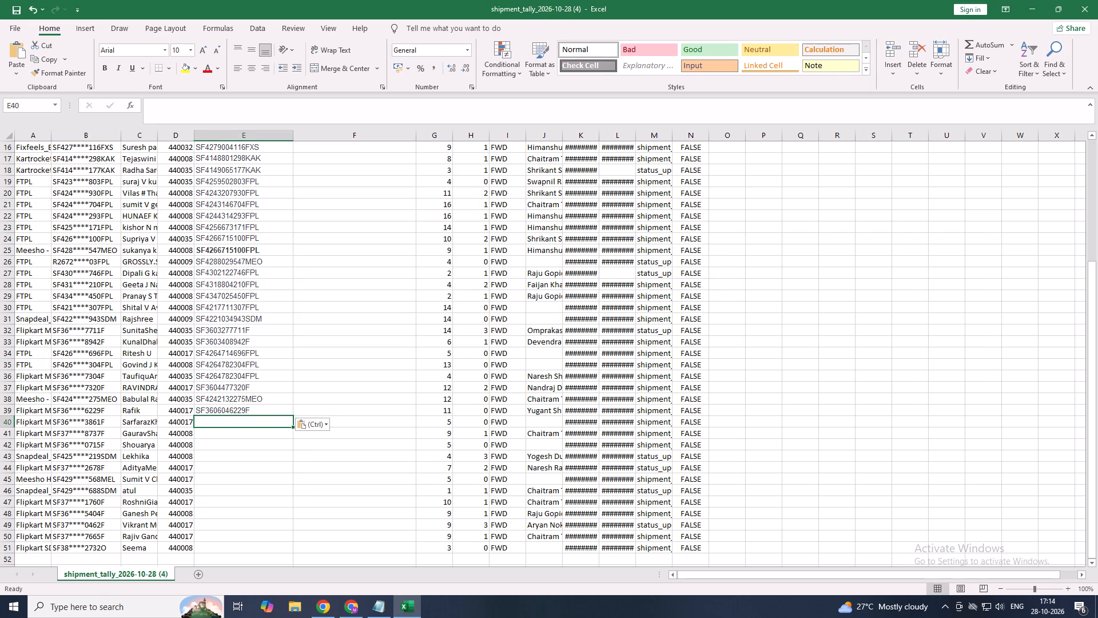
pyautogui.tripleClick(98, 423)
pyautogui.click(98, 423)
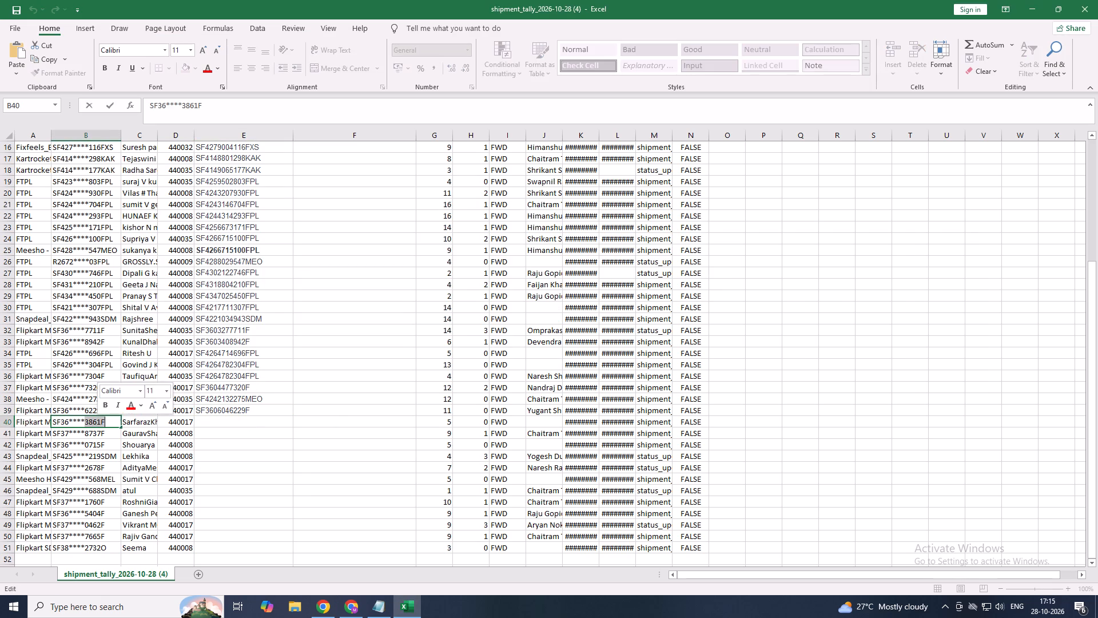
pyautogui.hotkey('ctrl', 'c')
pyautogui.hotkey('alt', 'Tab')
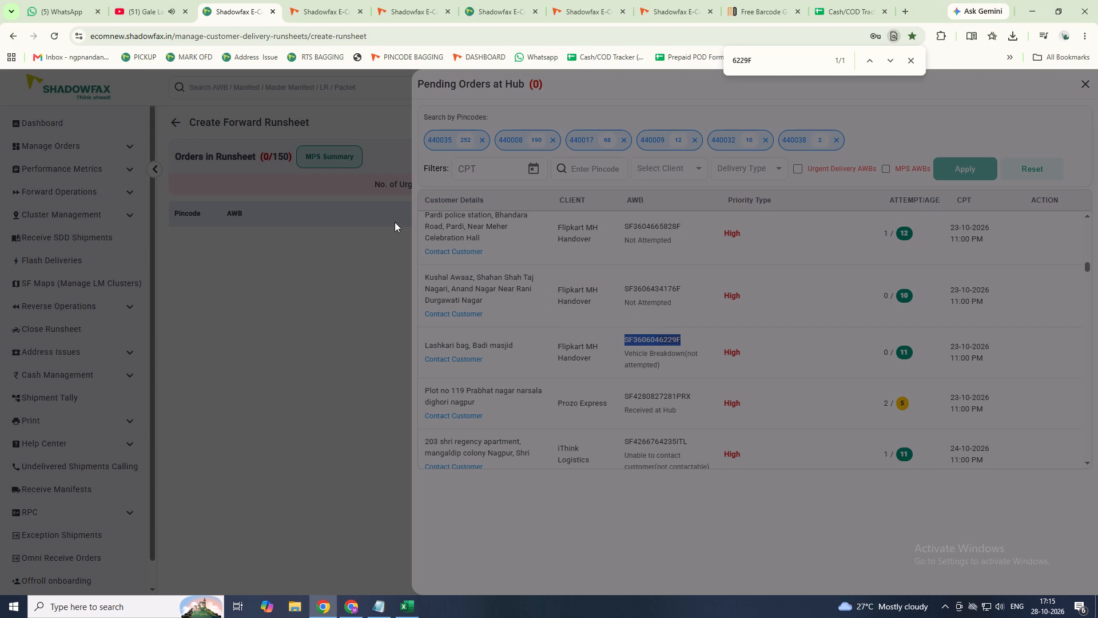
pyautogui.doubleClick(741, 56)
pyautogui.hotkey('ctrl', 'v')
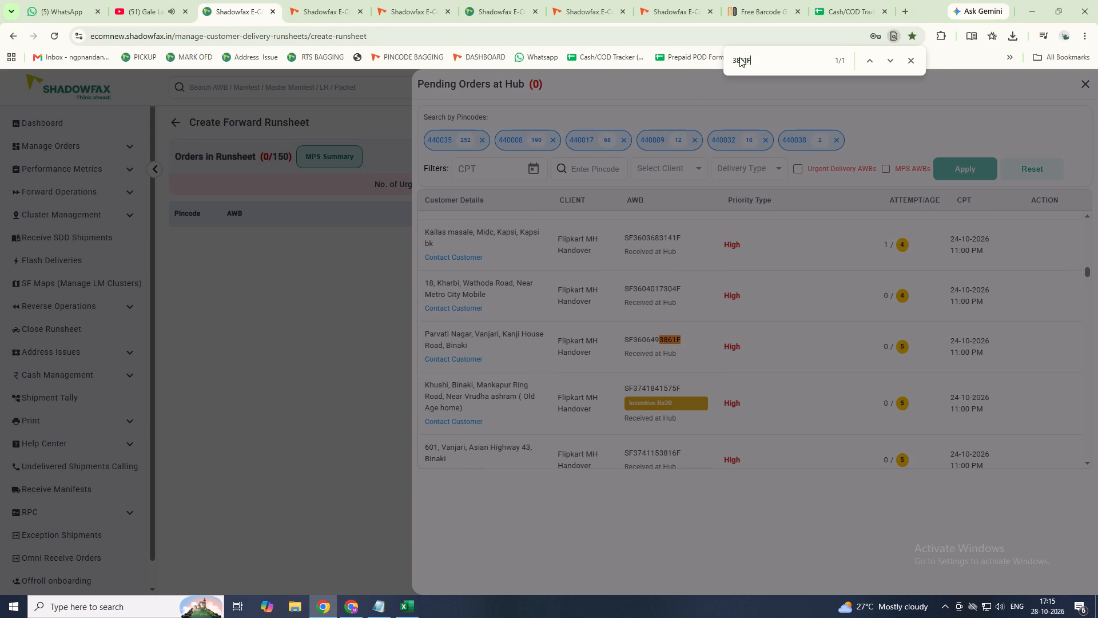
pyautogui.press('Return')
pyautogui.tripleClick(663, 336)
pyautogui.hotkey('ctrl', 'c')
pyautogui.hotkey('alt', 'Tab')
pyautogui.click(220, 423)
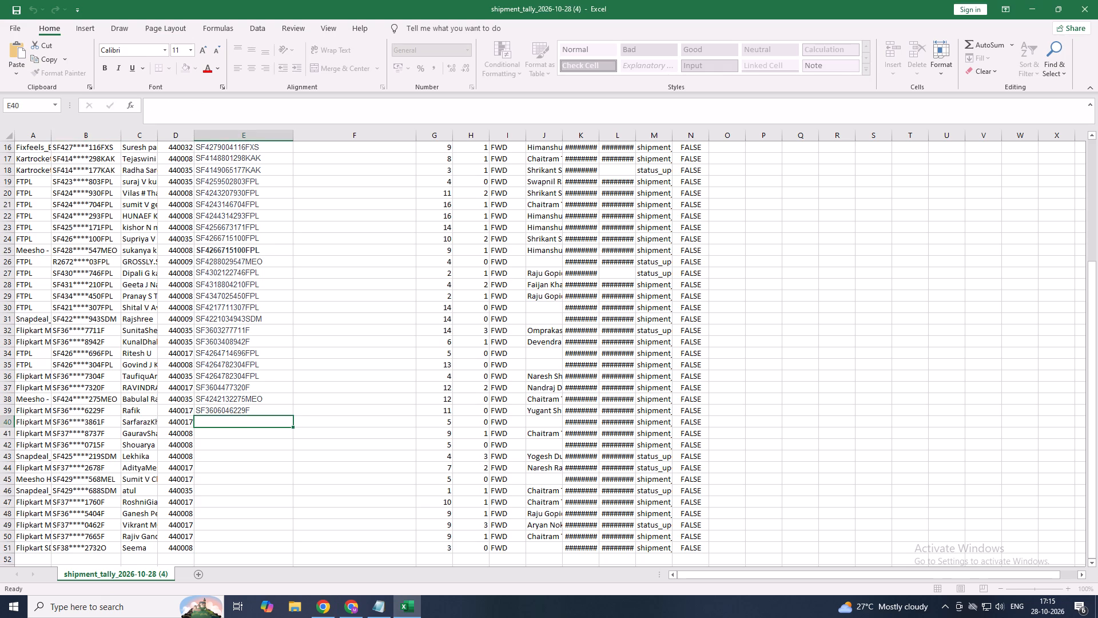
pyautogui.hotkey('ctrl', 'v')
pyautogui.press('Return')
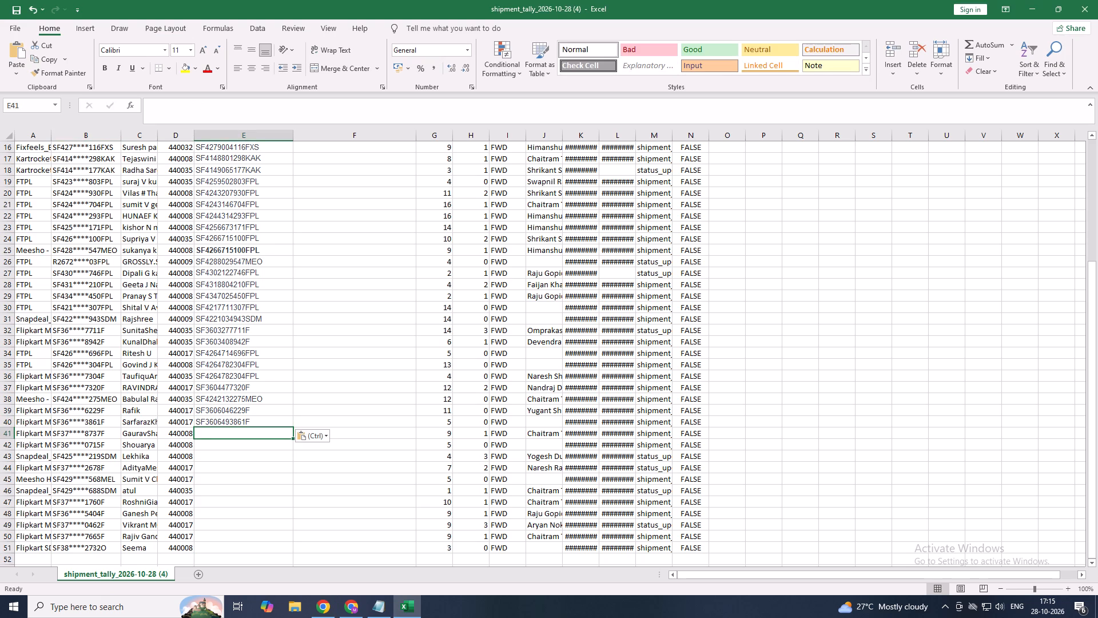
pyautogui.tripleClick(87, 434)
pyautogui.click(86, 435)
pyautogui.hotkey('ctrl', 'c')
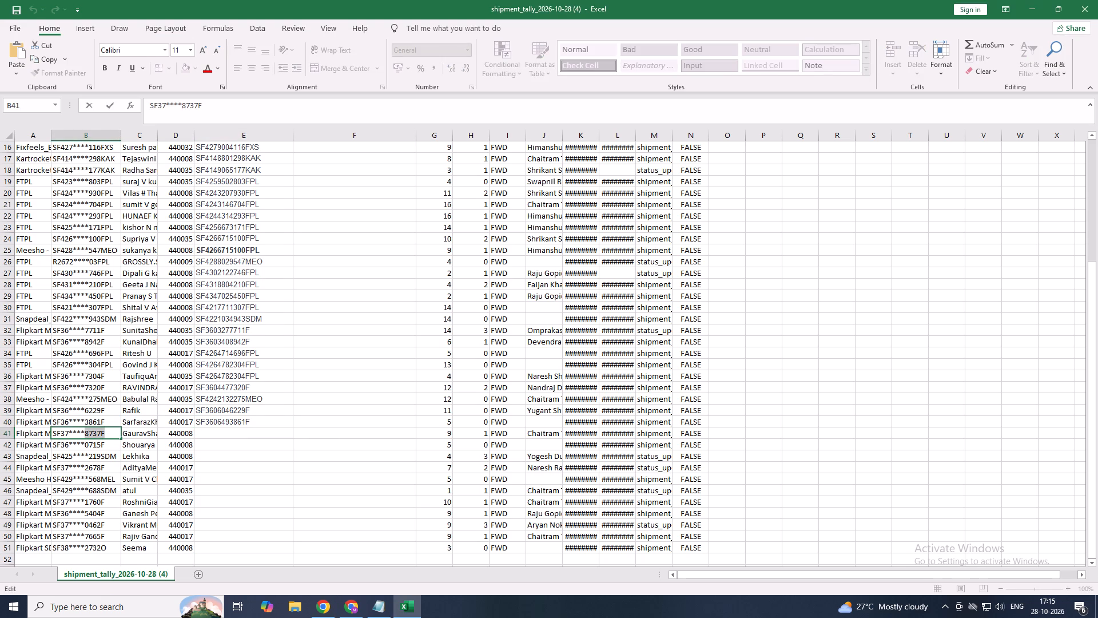
pyautogui.hotkey('alt', 'Tab')
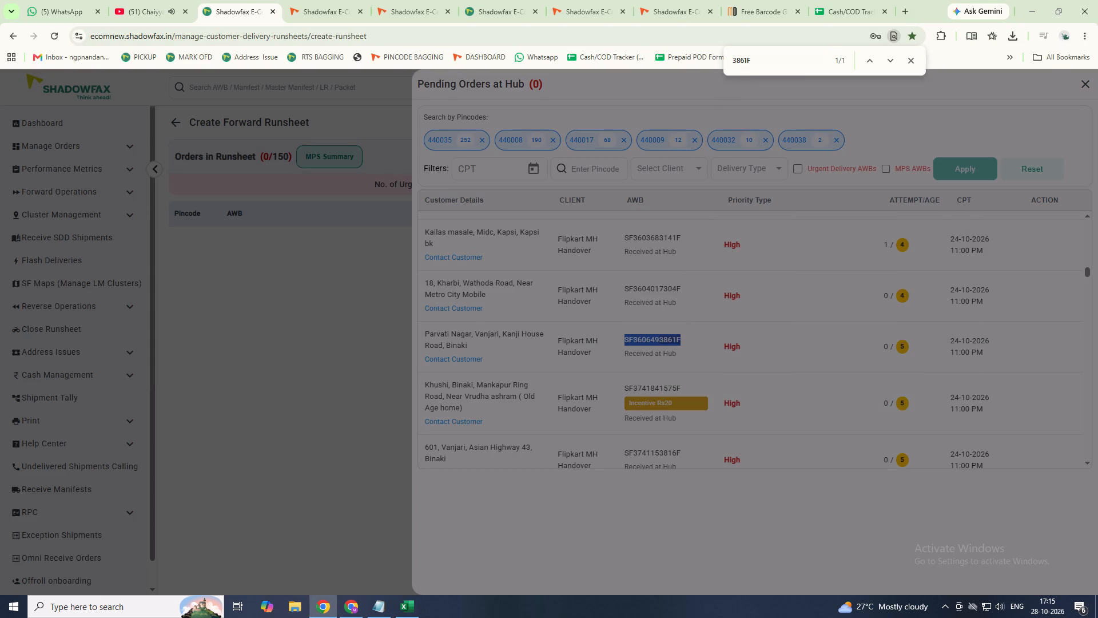
pyautogui.doubleClick(745, 66)
pyautogui.hotkey('ctrl', 'c')
pyautogui.hotkey('ctrl', 'v')
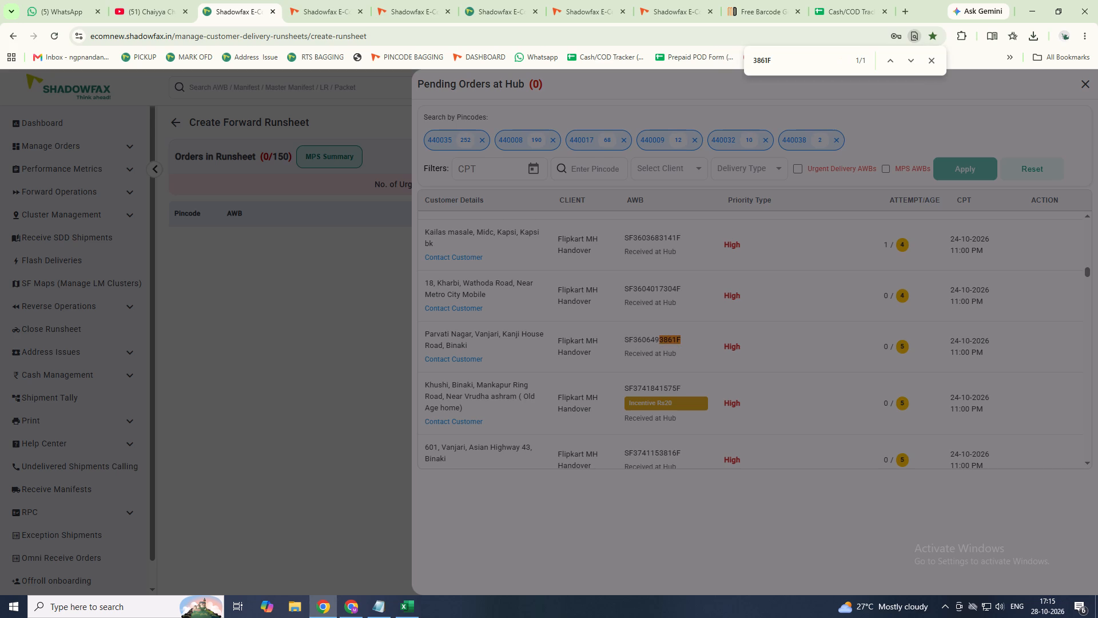
pyautogui.press('Return')
pyautogui.doubleClick(658, 335)
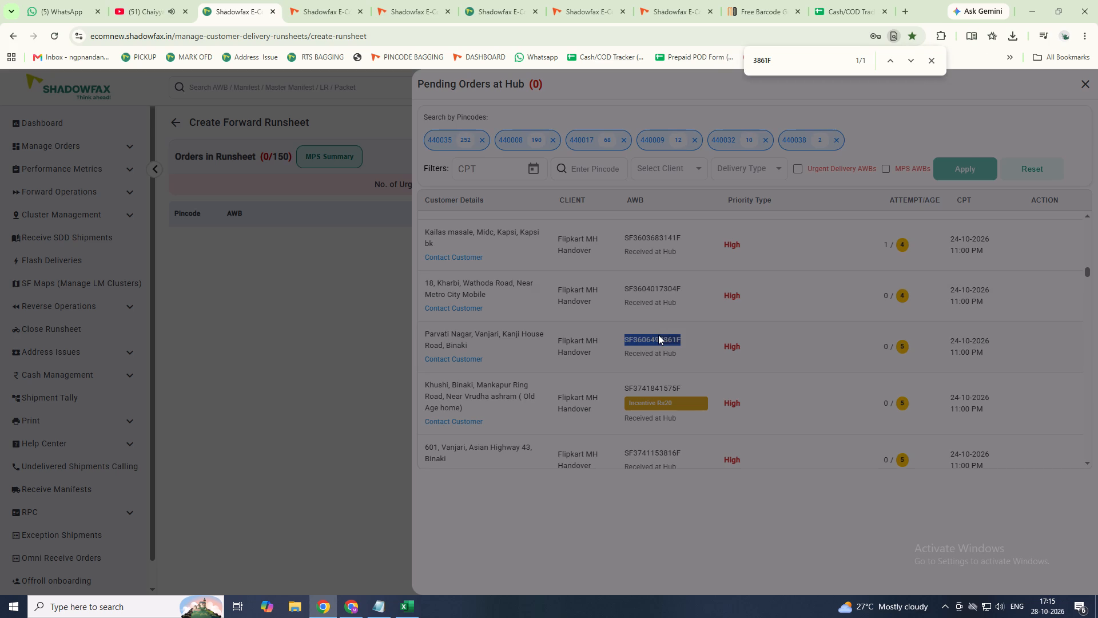
pyautogui.hotkey('ctrl', 'c')
pyautogui.hotkey('alt', 'Tab')
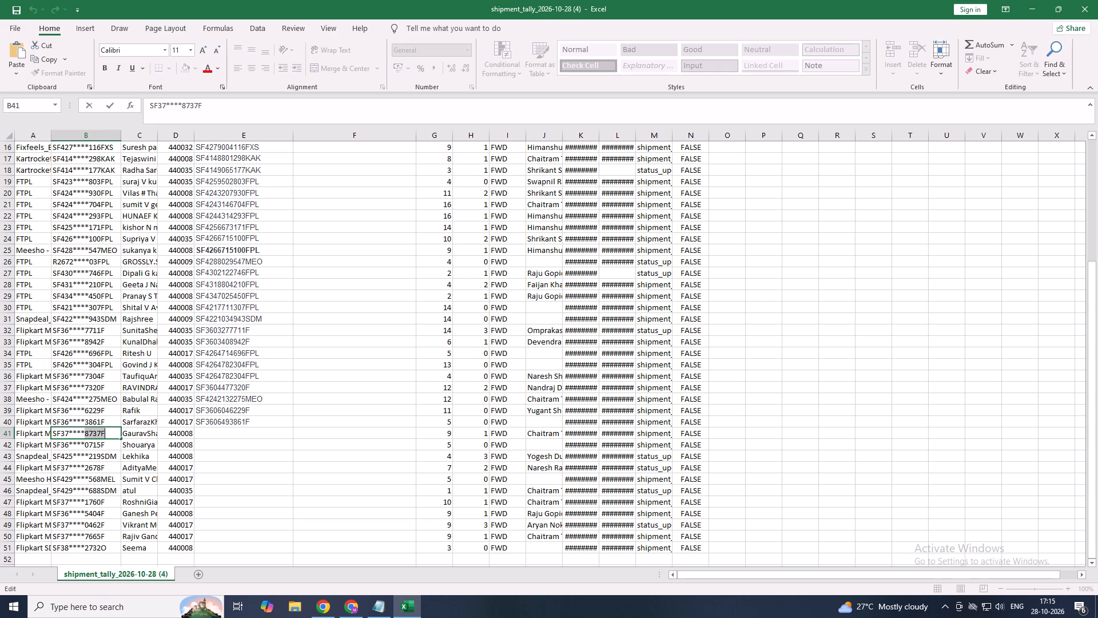
pyautogui.click(215, 434)
pyautogui.hotkey('ctrl', 'v')
pyautogui.press('Return')
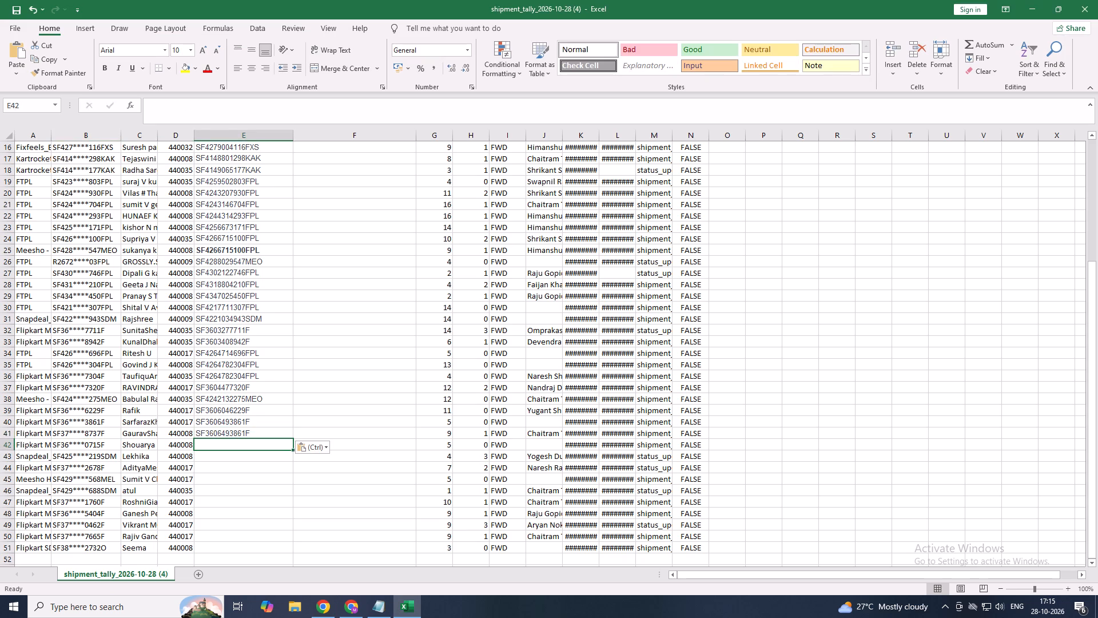
pyautogui.tripleClick(90, 445)
pyautogui.doubleClick(91, 445)
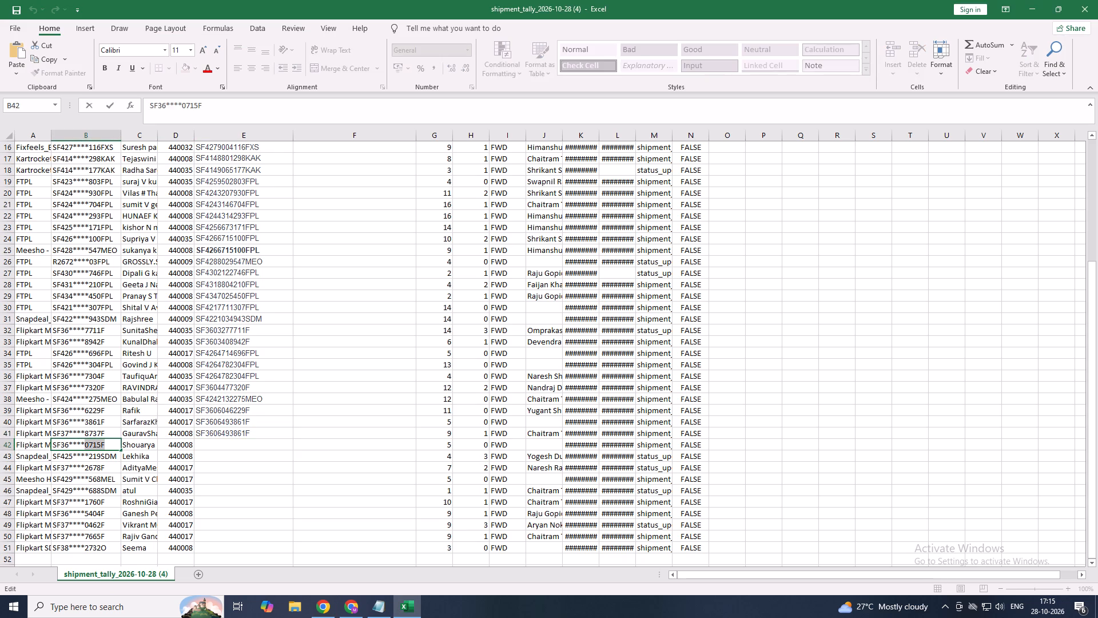
pyautogui.hotkey('ctrl', 'c')
pyautogui.hotkey('alt', 'Tab')
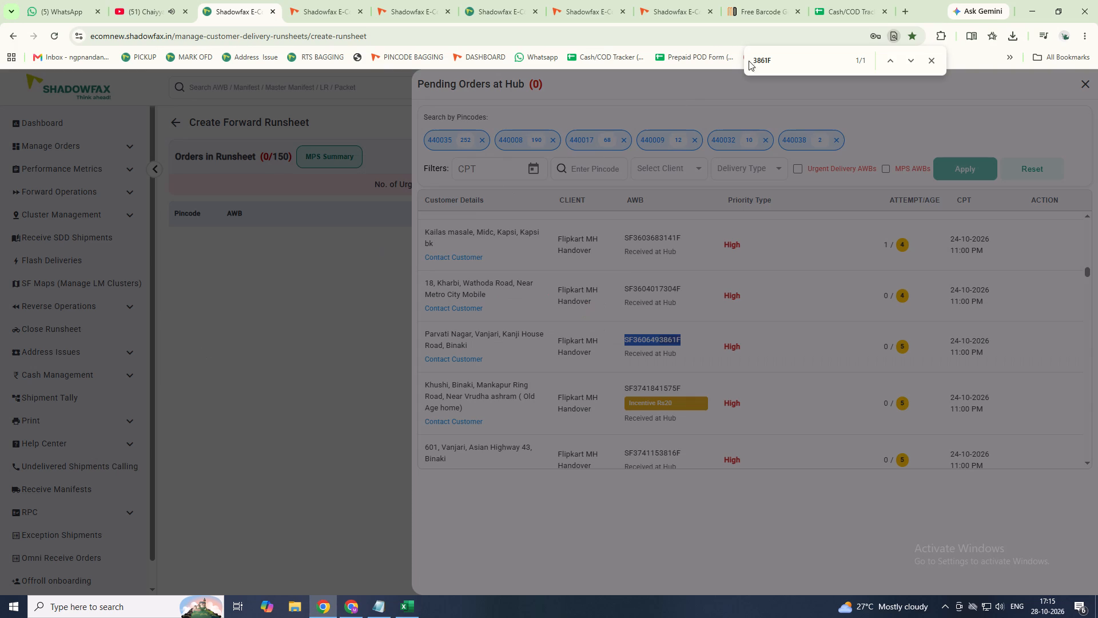
pyautogui.doubleClick(771, 58)
pyautogui.hotkey('ctrl', 'v')
pyautogui.press('Return')
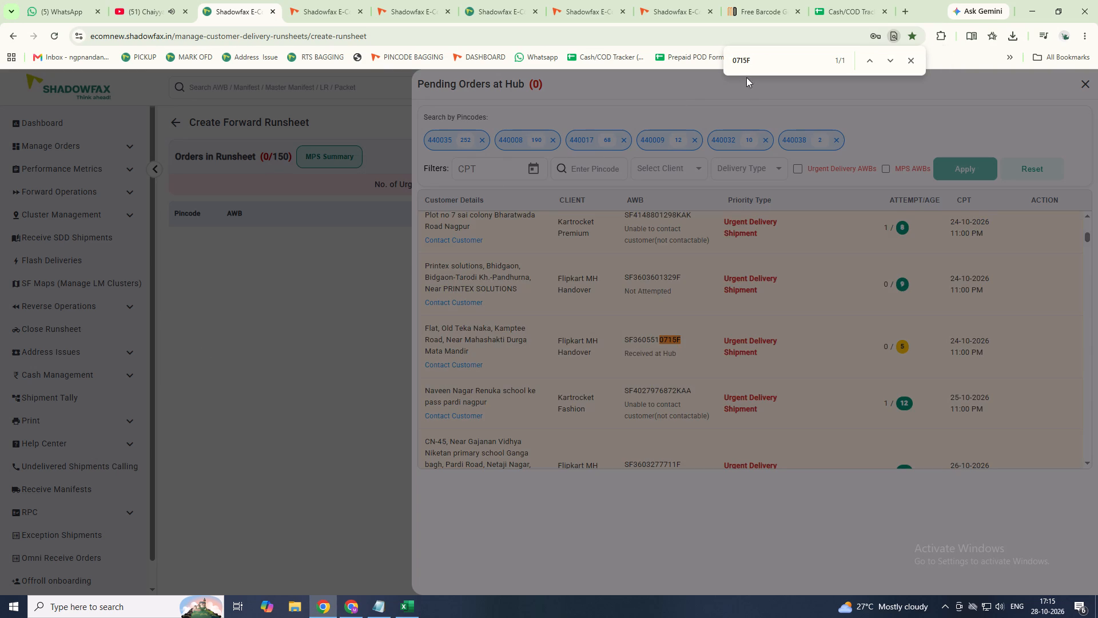
pyautogui.doubleClick(635, 333)
pyautogui.hotkey('ctrl', 'c')
pyautogui.hotkey('alt', 'Tab')
pyautogui.keyDown('alt'); pyautogui.scroll(1, 1097, 335); pyautogui.keyUp('alt')
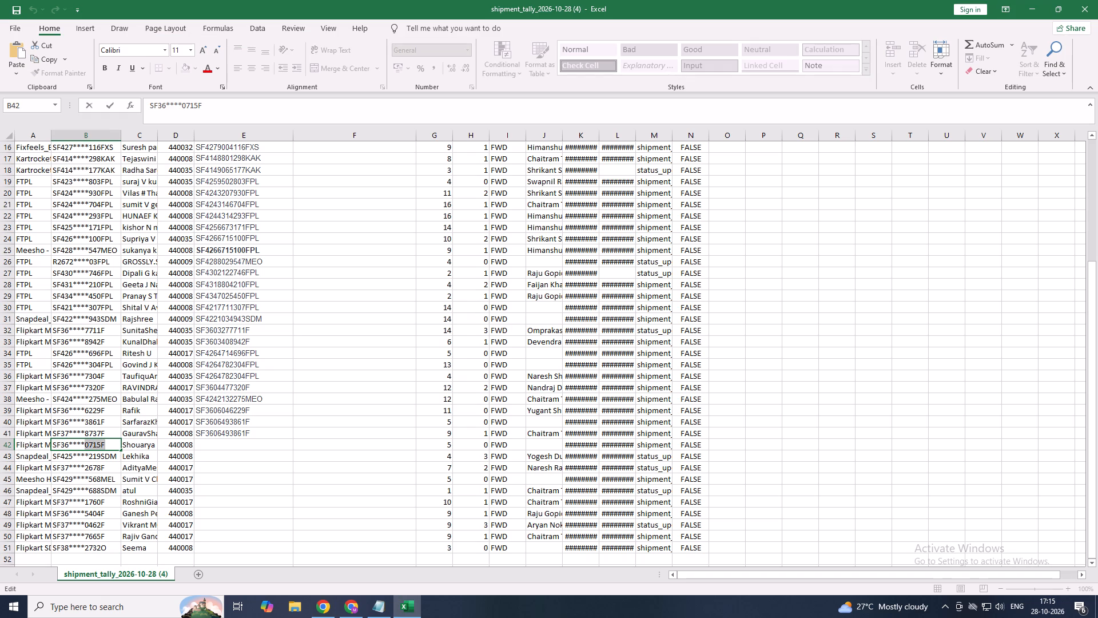
pyautogui.click(205, 447)
pyautogui.hotkey('ctrl', 'v')
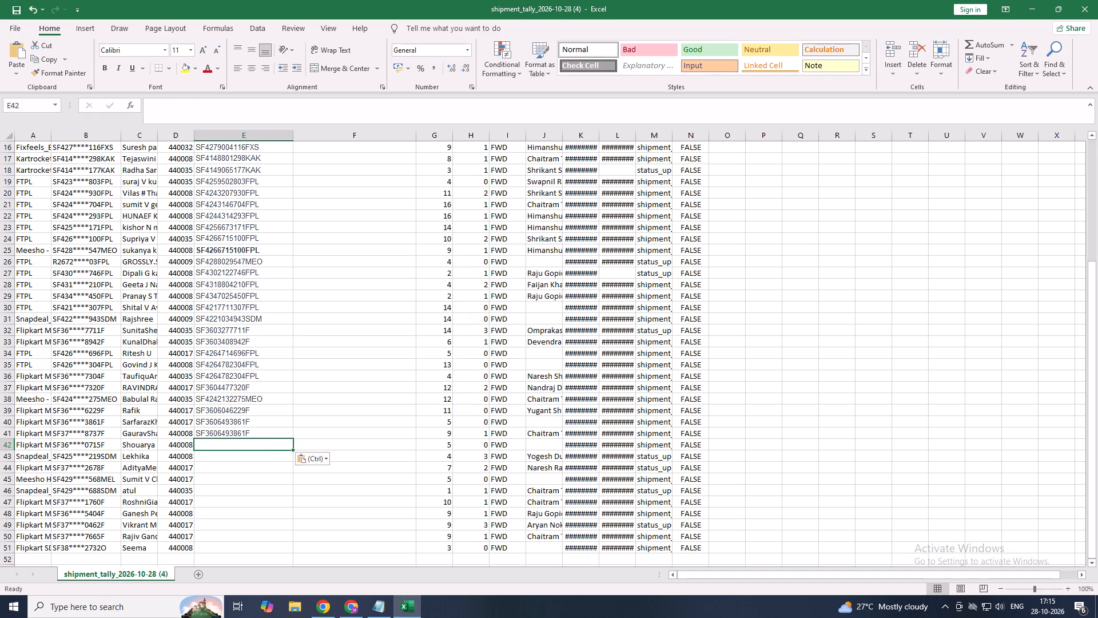
pyautogui.press('Return')
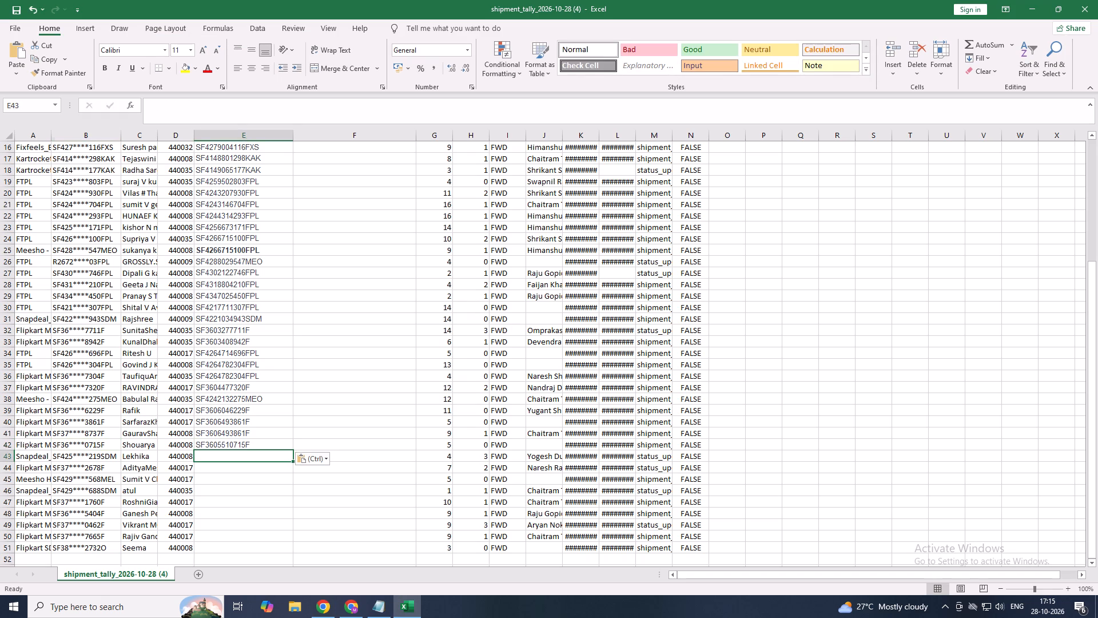
pyautogui.tripleClick(102, 457)
pyautogui.click(102, 457)
pyautogui.hotkey('ctrl', 'c')
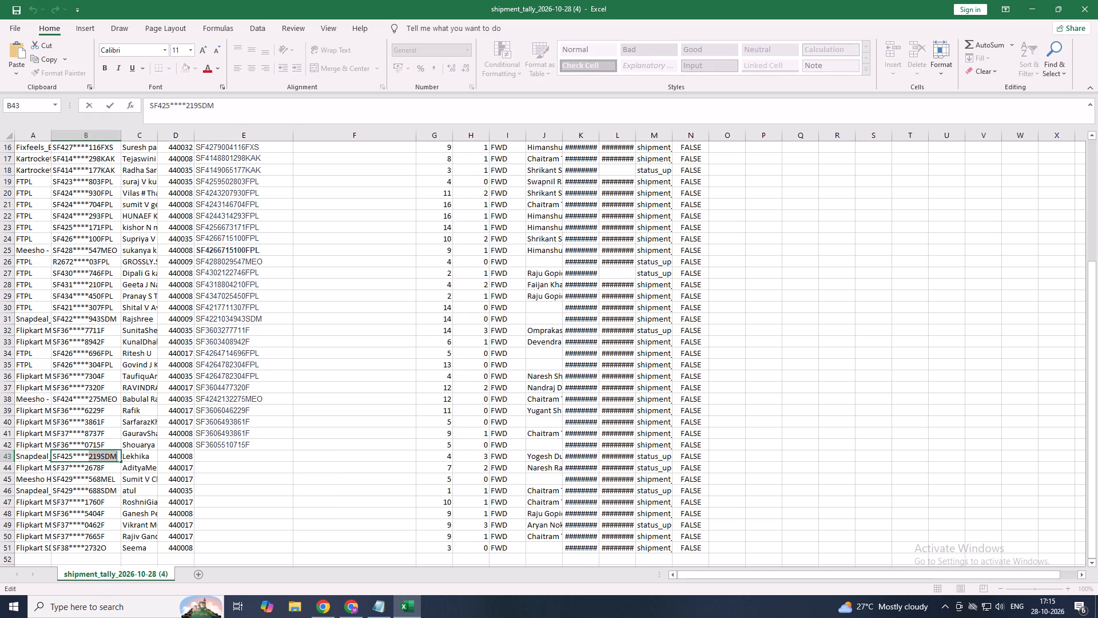
pyautogui.hotkey('alt', 'Tab')
pyautogui.doubleClick(758, 51)
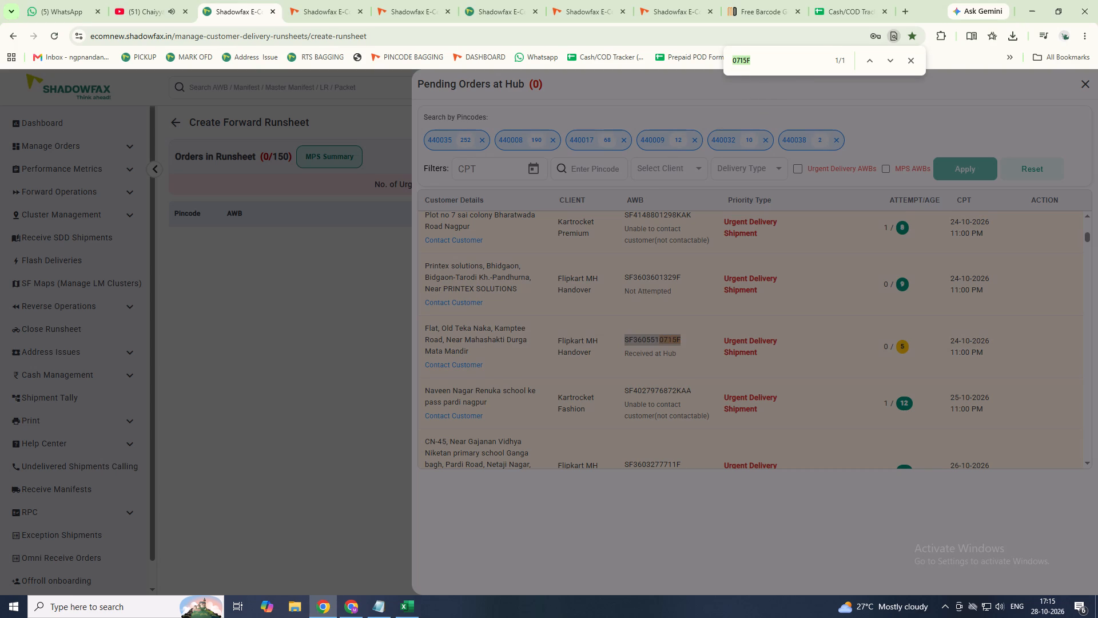
pyautogui.hotkey('ctrl', 'v')
pyautogui.press('Return')
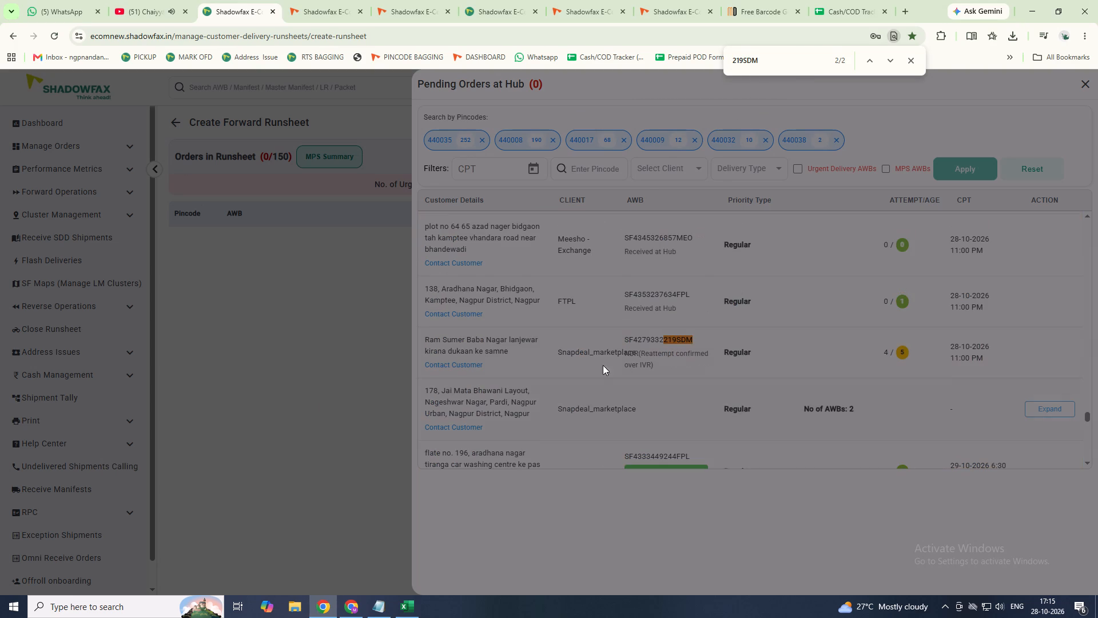
pyautogui.doubleClick(655, 335)
pyautogui.hotkey('ctrl', 'c')
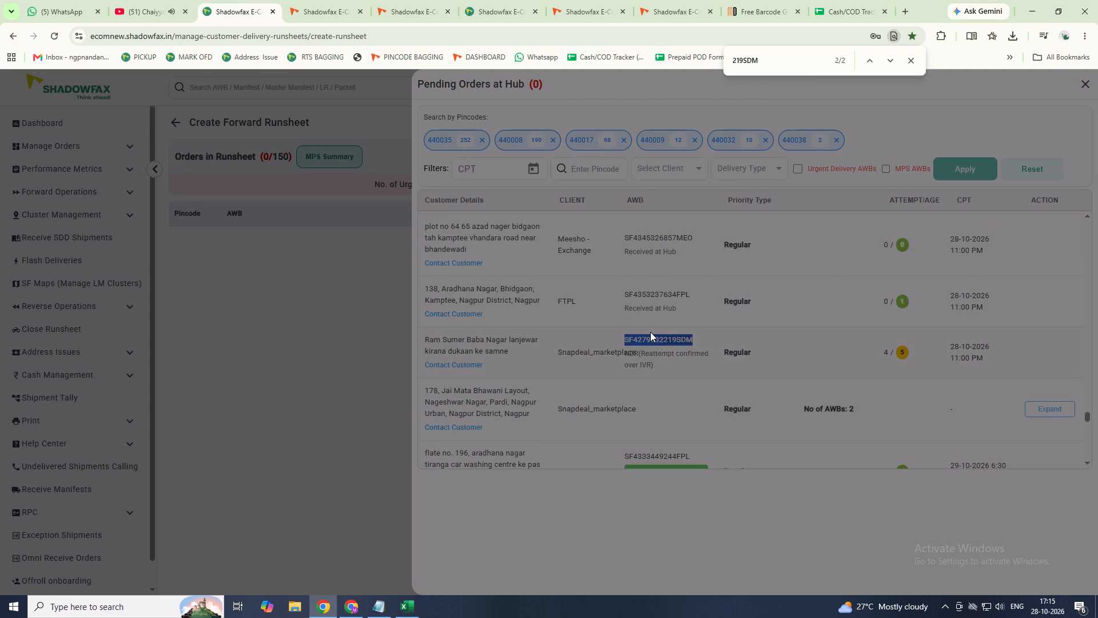
pyautogui.hotkey('alt', 'Tab')
pyautogui.click(238, 459)
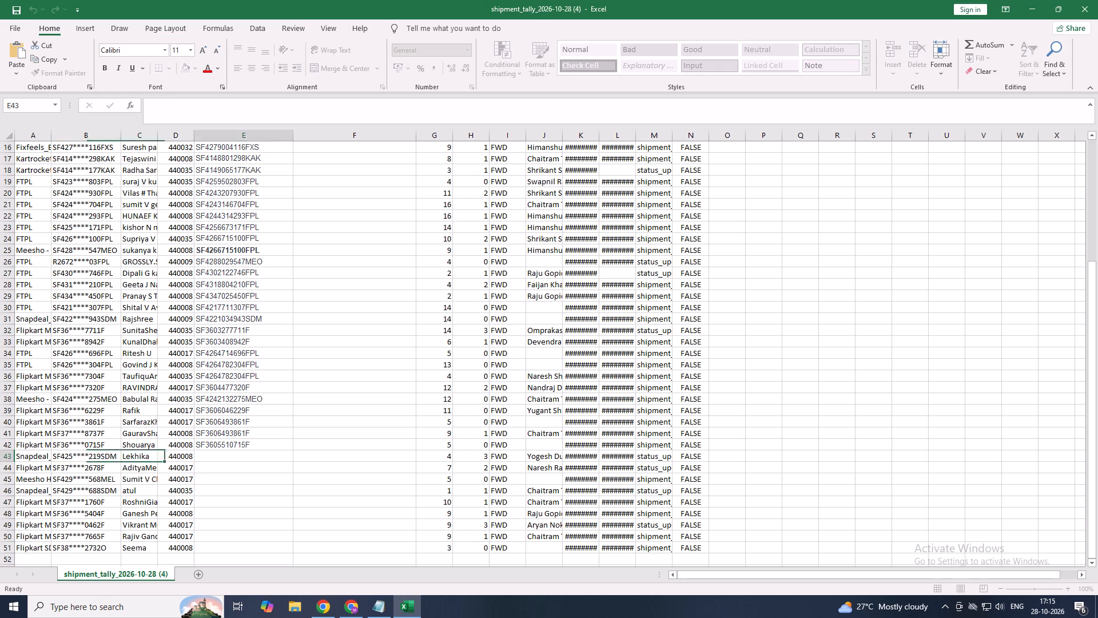
pyautogui.hotkey('ctrl', 'v')
pyautogui.press('Return')
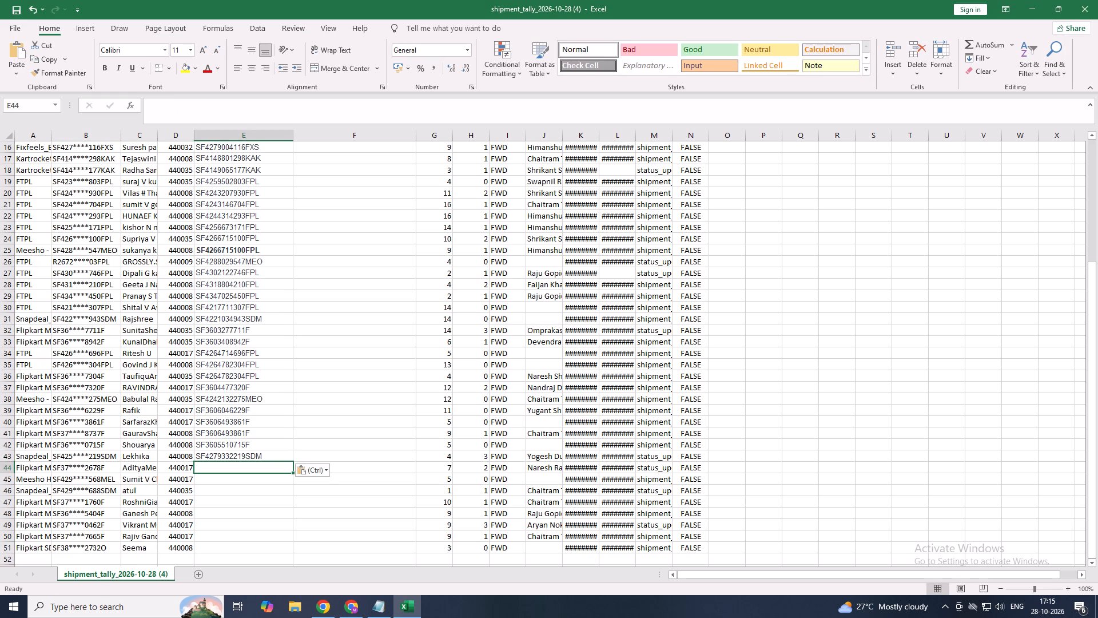
pyautogui.tripleClick(93, 469)
pyautogui.click(91, 469)
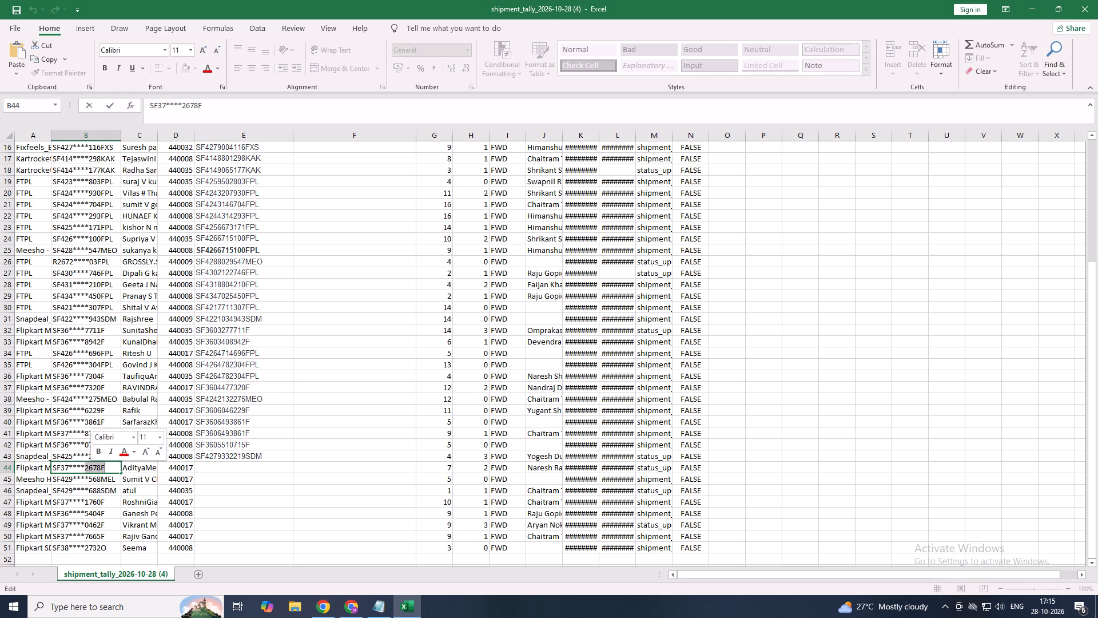
pyautogui.hotkey('ctrl', 'c')
pyautogui.hotkey('alt', 'Tab')
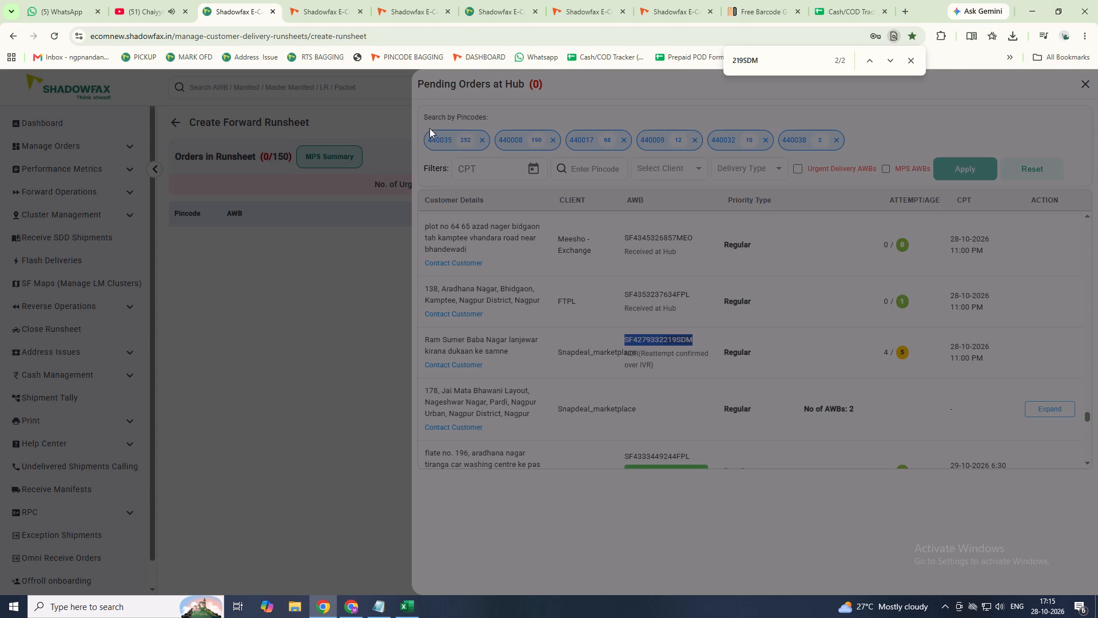
pyautogui.doubleClick(758, 57)
pyautogui.hotkey('ctrl', 'v')
pyautogui.press('Return')
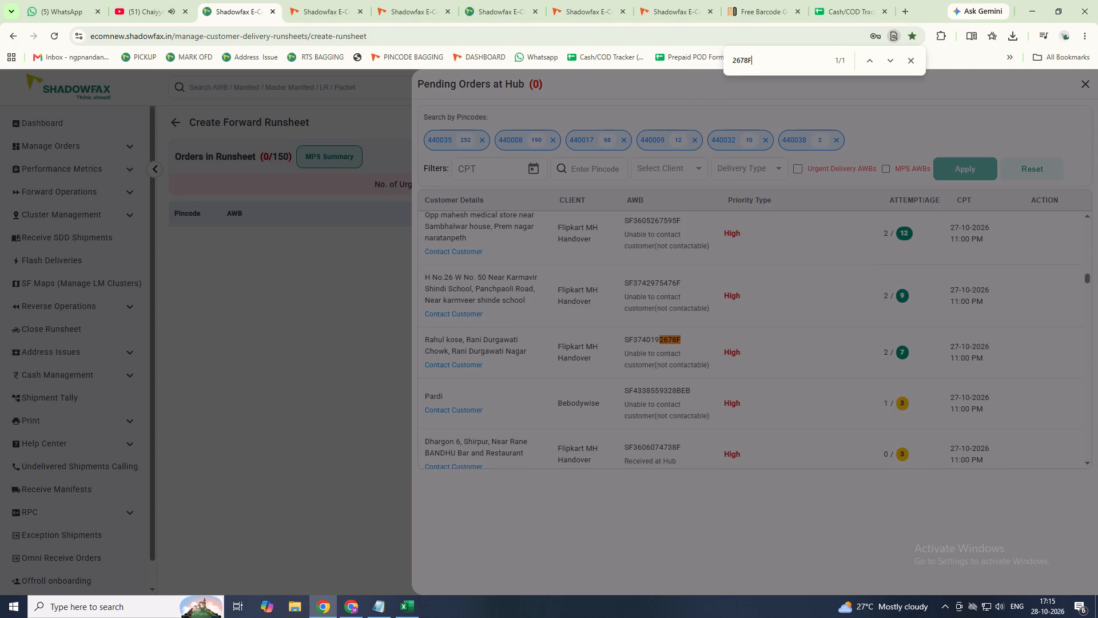
pyautogui.tripleClick(642, 335)
pyautogui.hotkey('ctrl', 'c')
pyautogui.hotkey('alt', 'Tab')
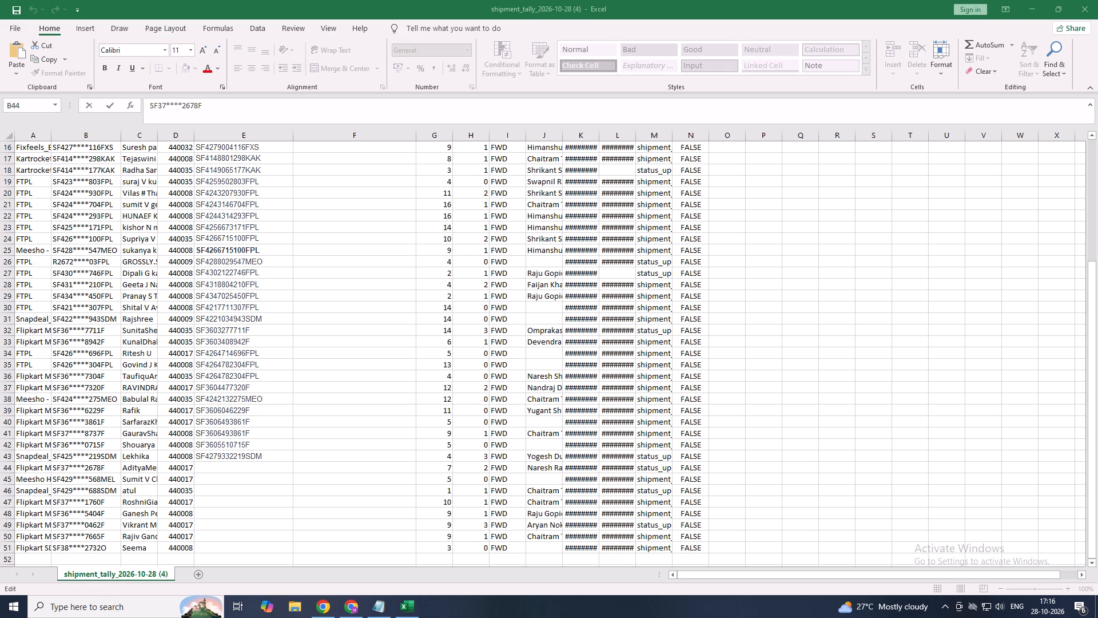
pyautogui.click(267, 470)
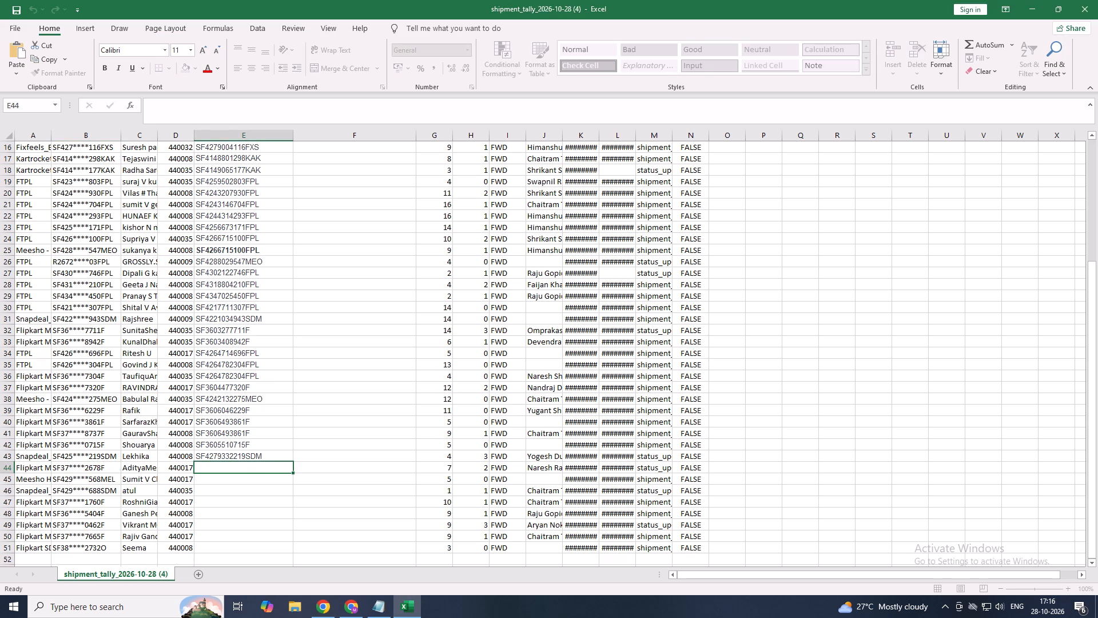
pyautogui.hotkey('ctrl', 'v')
pyautogui.press('Return')
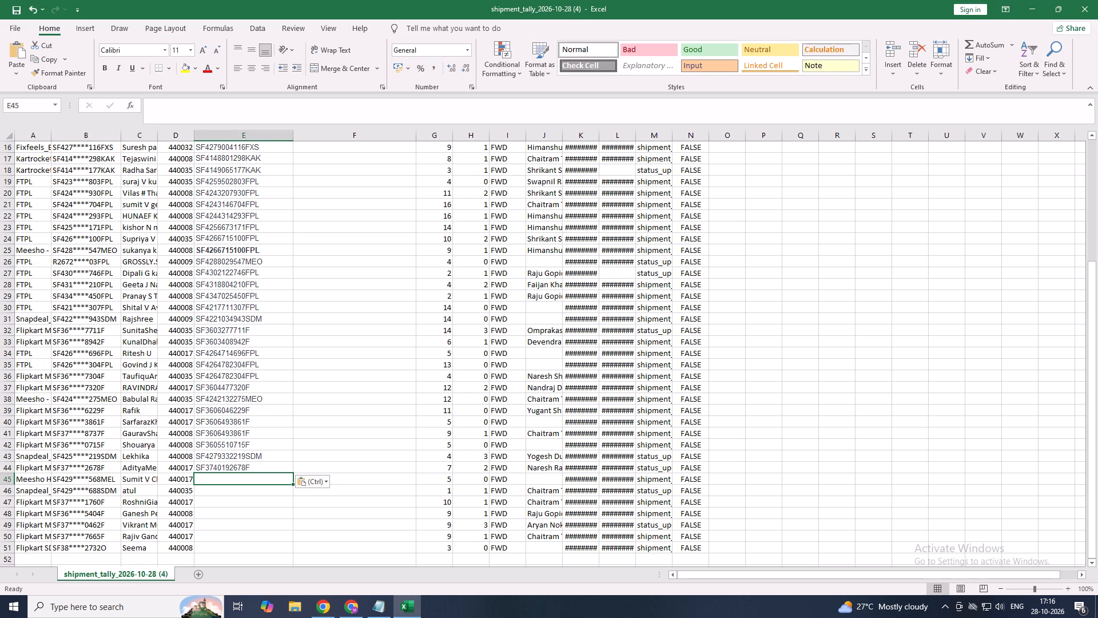
pyautogui.tripleClick(92, 481)
pyautogui.click(92, 481)
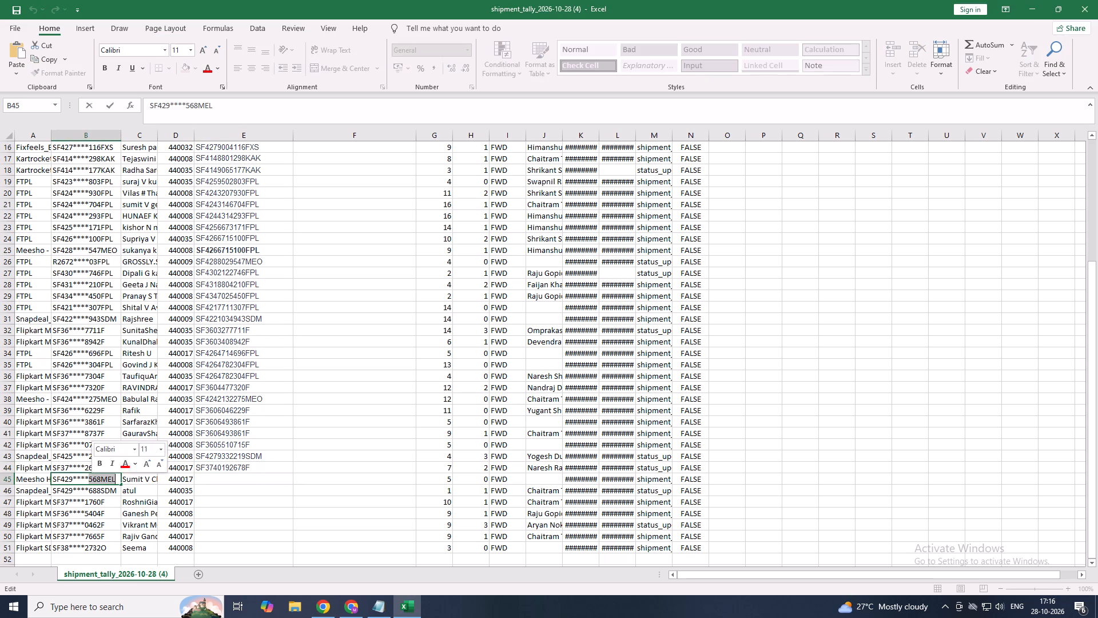
pyautogui.hotkey('ctrl', 'c')
pyautogui.hotkey('alt', 'Tab')
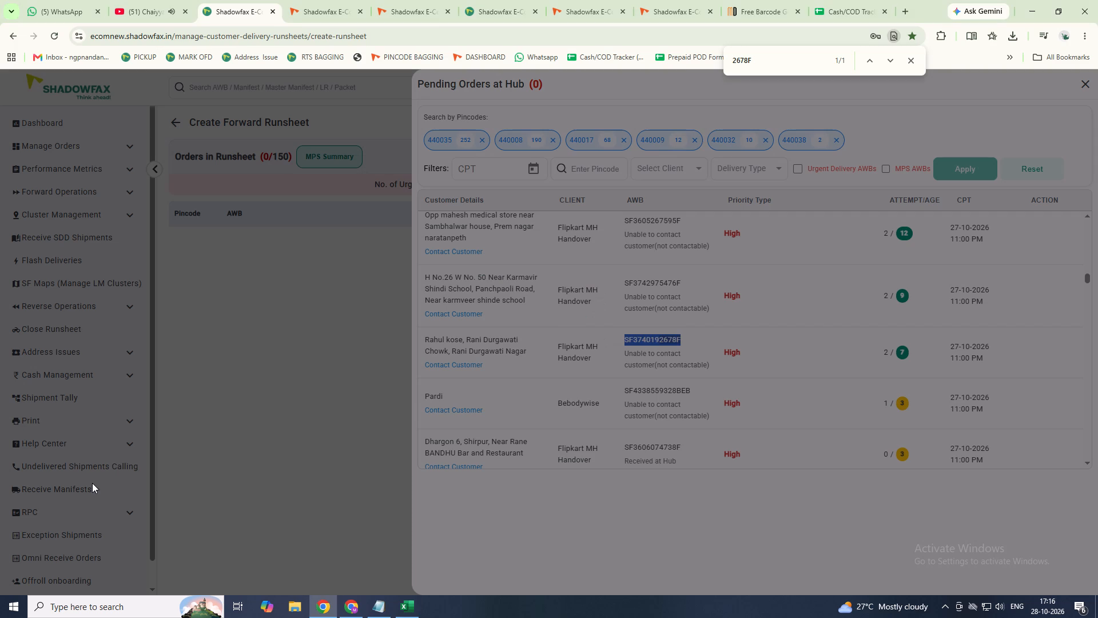
pyautogui.doubleClick(777, 59)
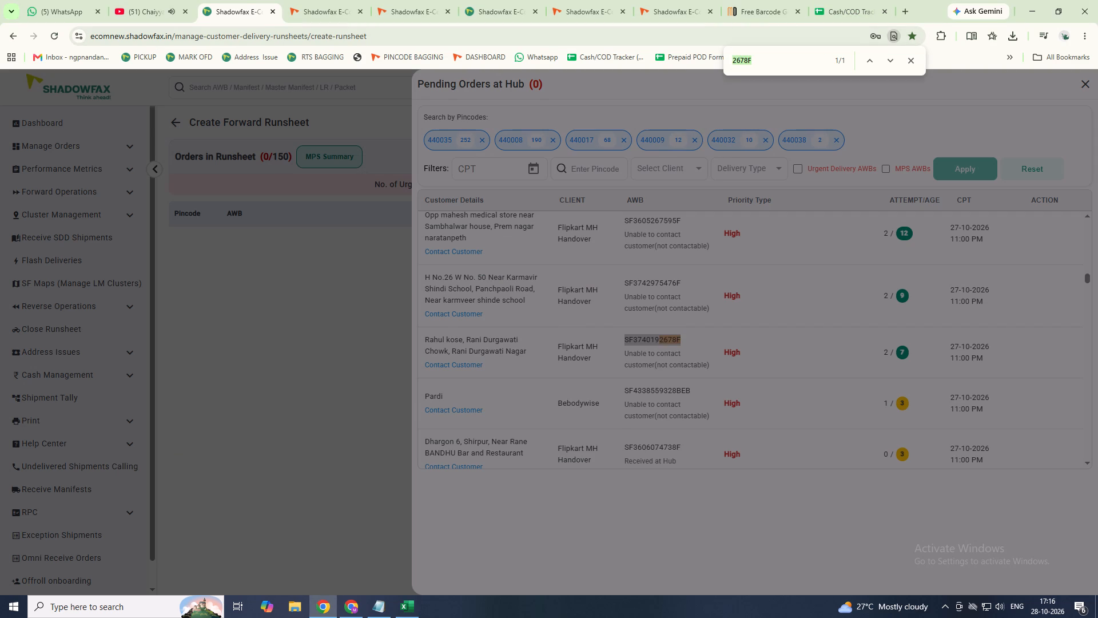
pyautogui.hotkey('ctrl', 'v')
pyautogui.press('Return')
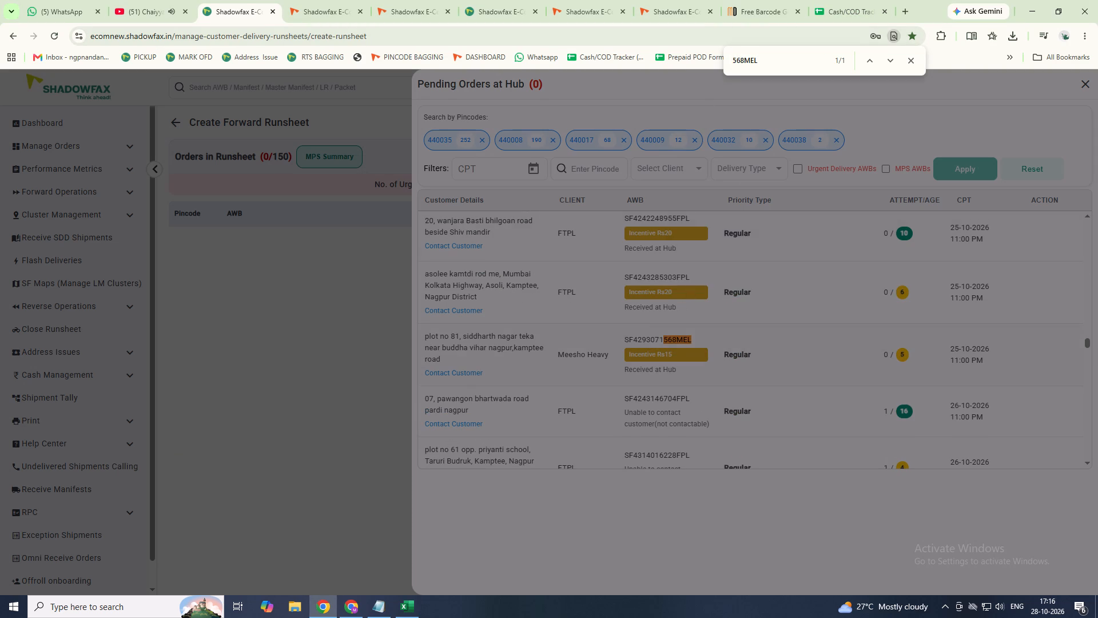
pyautogui.doubleClick(660, 338)
pyautogui.hotkey('ctrl', 'c')
pyautogui.hotkey('alt', 'Tab')
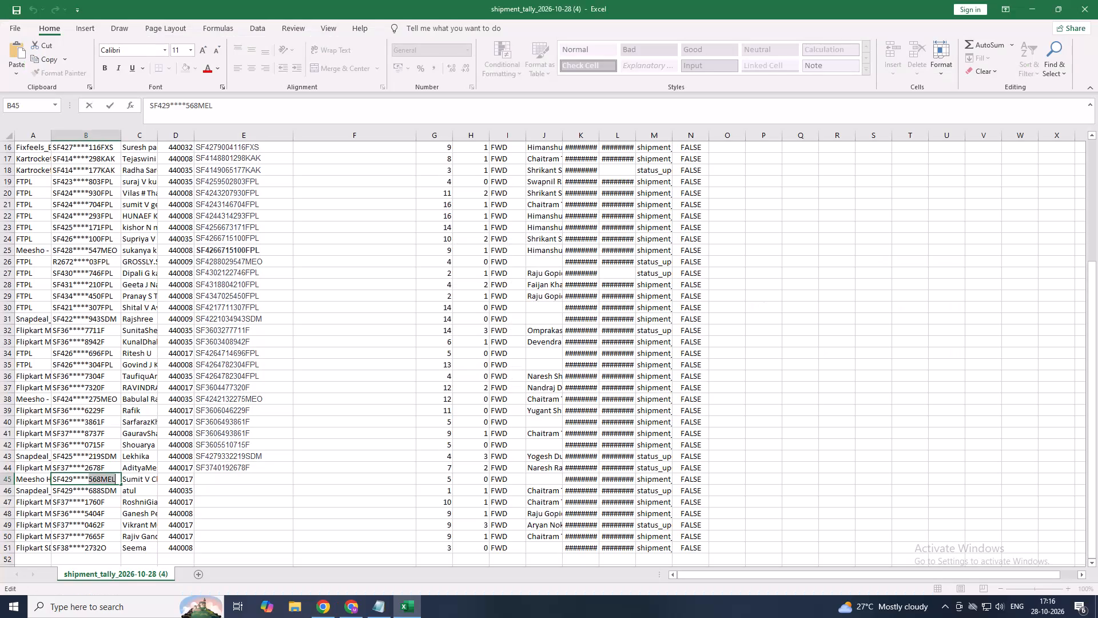
pyautogui.scroll(-5, 249, 449)
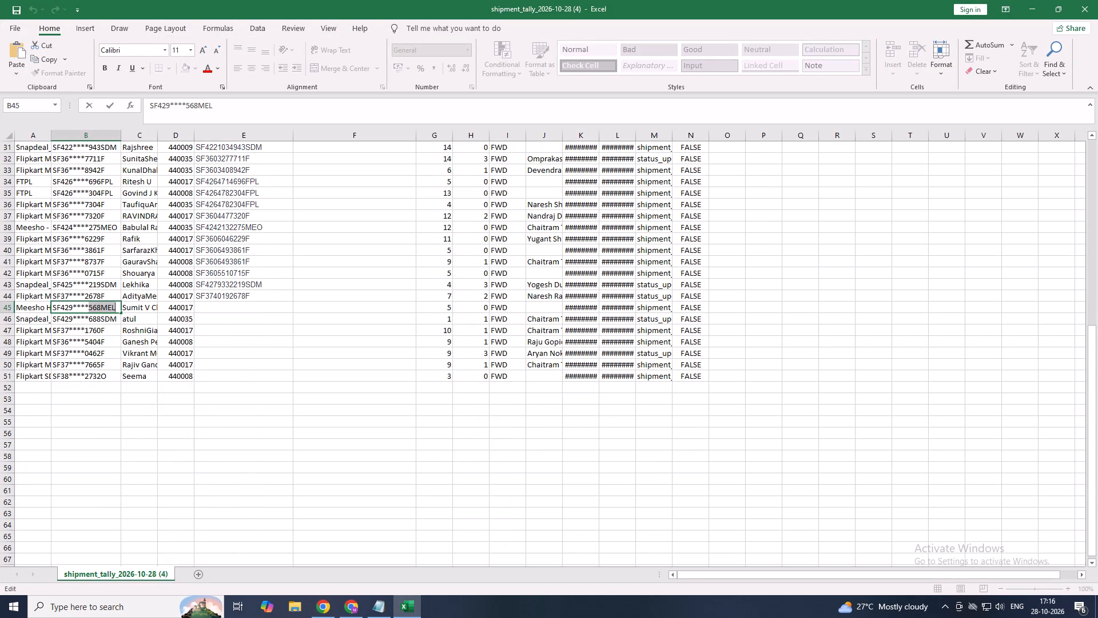
pyautogui.click(215, 310)
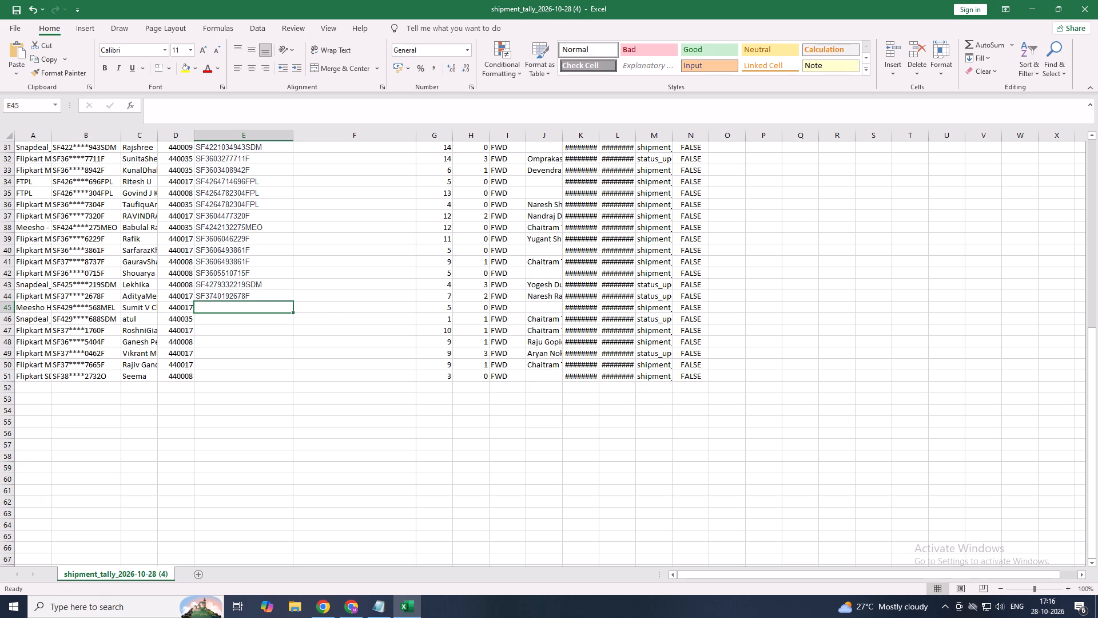
pyautogui.hotkey('ctrl', 'v')
pyautogui.press('Return')
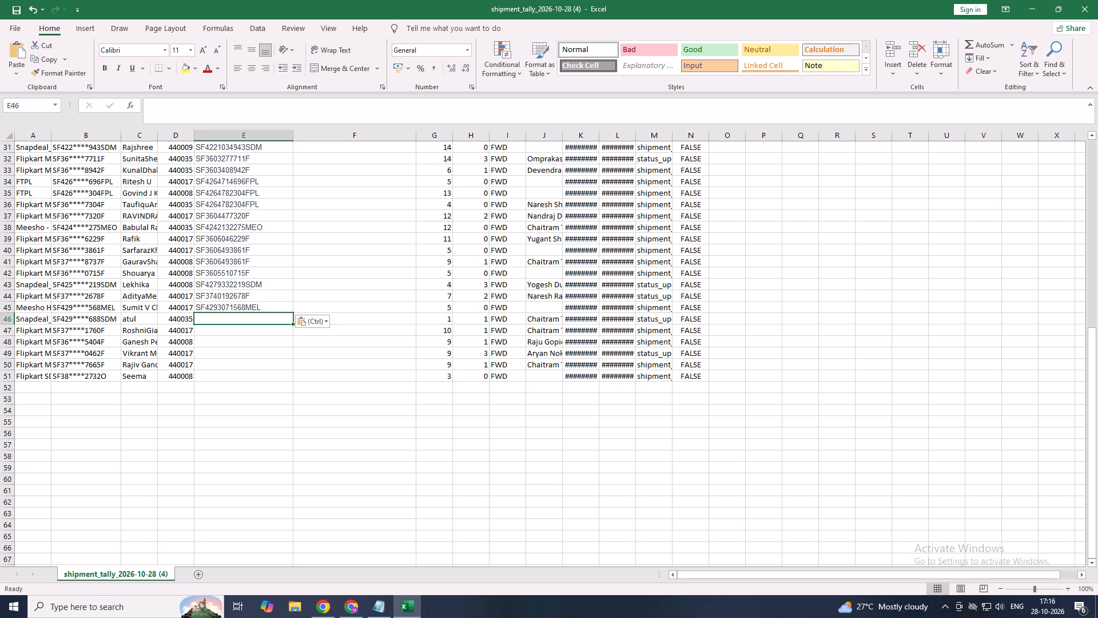
pyautogui.tripleClick(99, 321)
pyautogui.click(99, 321)
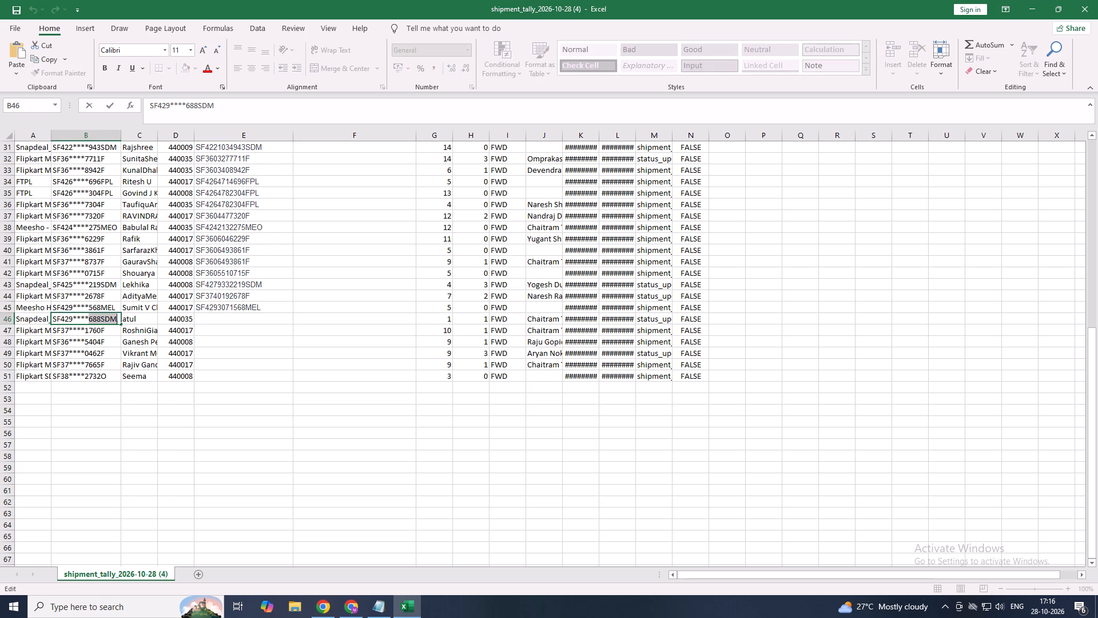
pyautogui.hotkey('ctrl', 'c')
pyautogui.hotkey('alt', 'Tab')
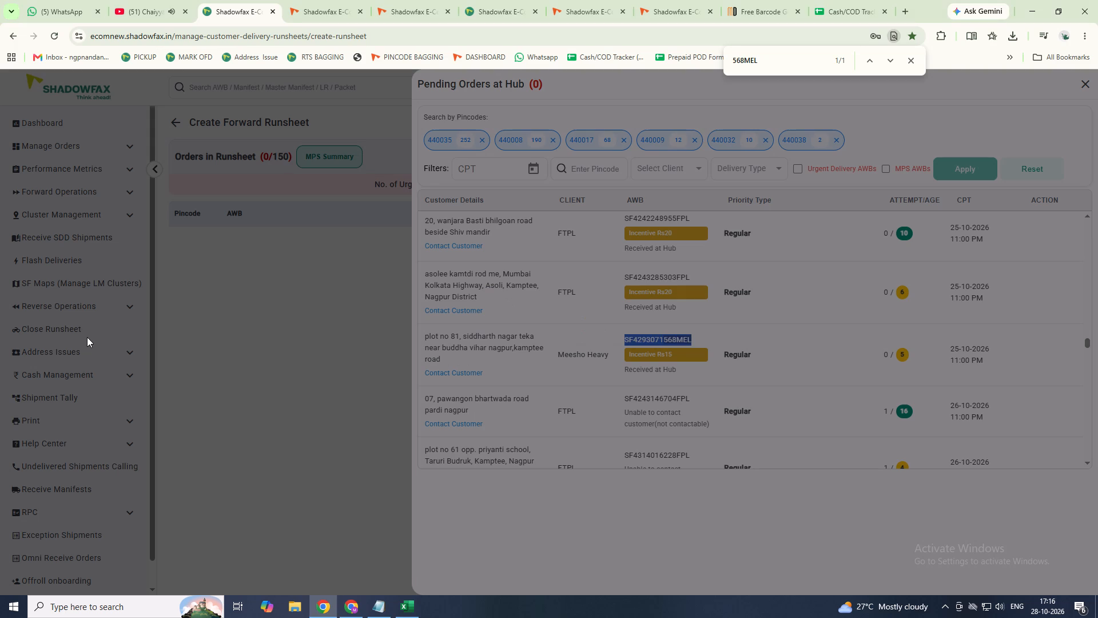
pyautogui.doubleClick(741, 58)
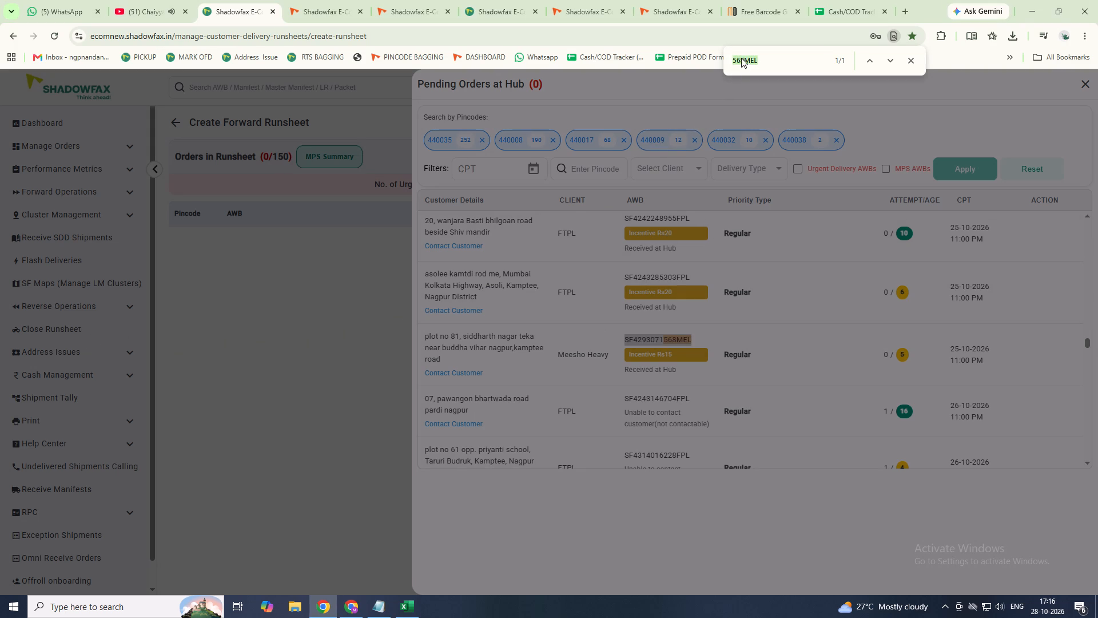
pyautogui.hotkey('ctrl', 'v')
pyautogui.press('Return')
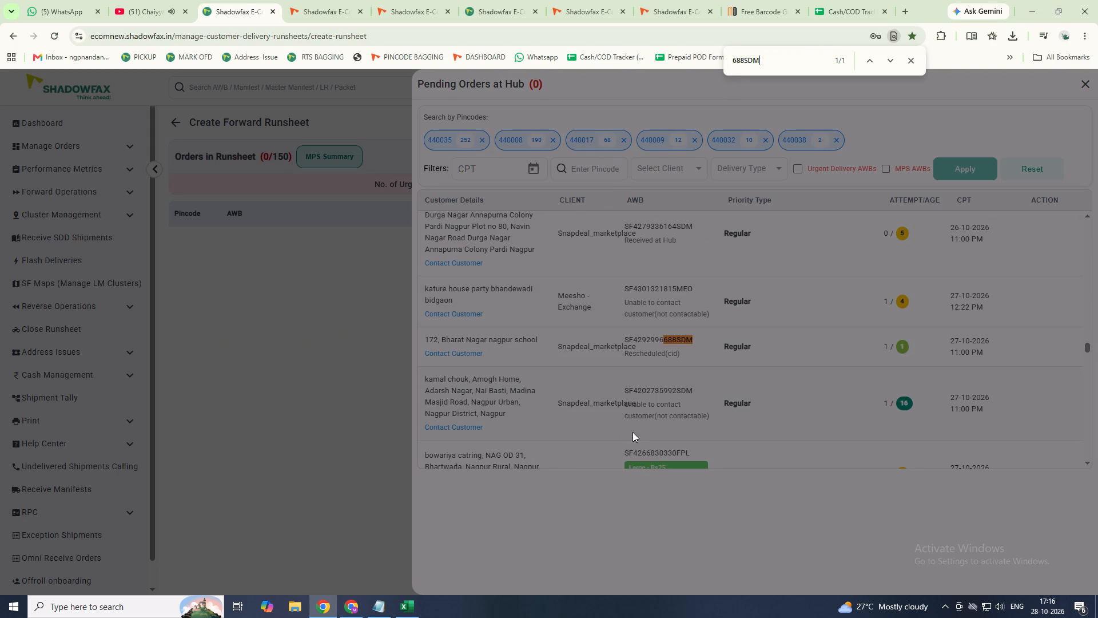
pyautogui.doubleClick(675, 342)
pyautogui.hotkey('ctrl', 'c')
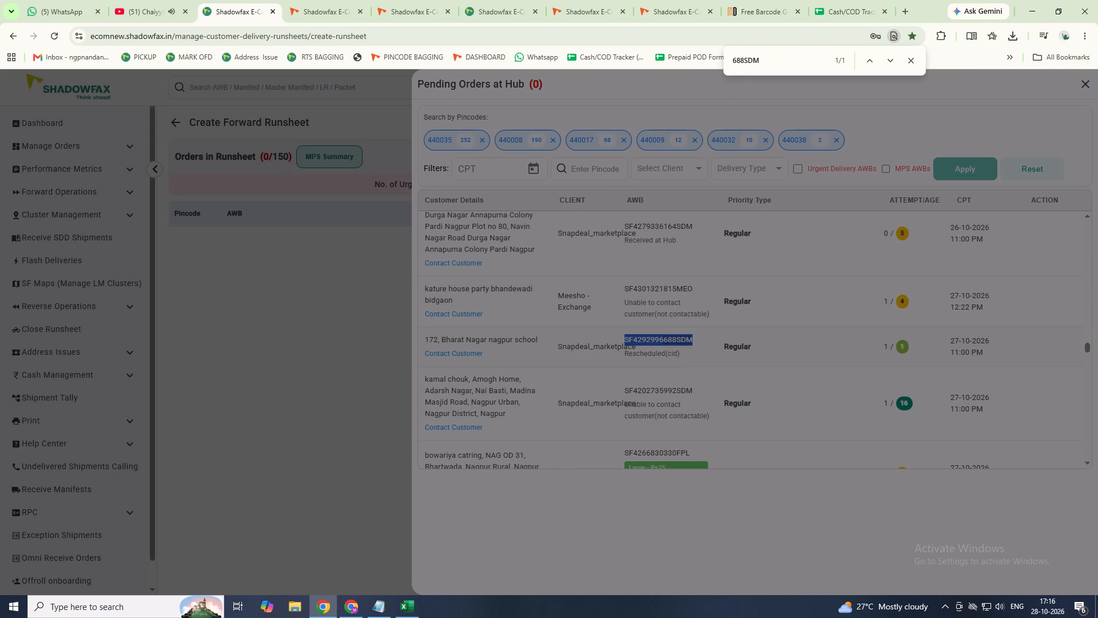
pyautogui.hotkey('alt', 'Tab')
pyautogui.click(225, 317)
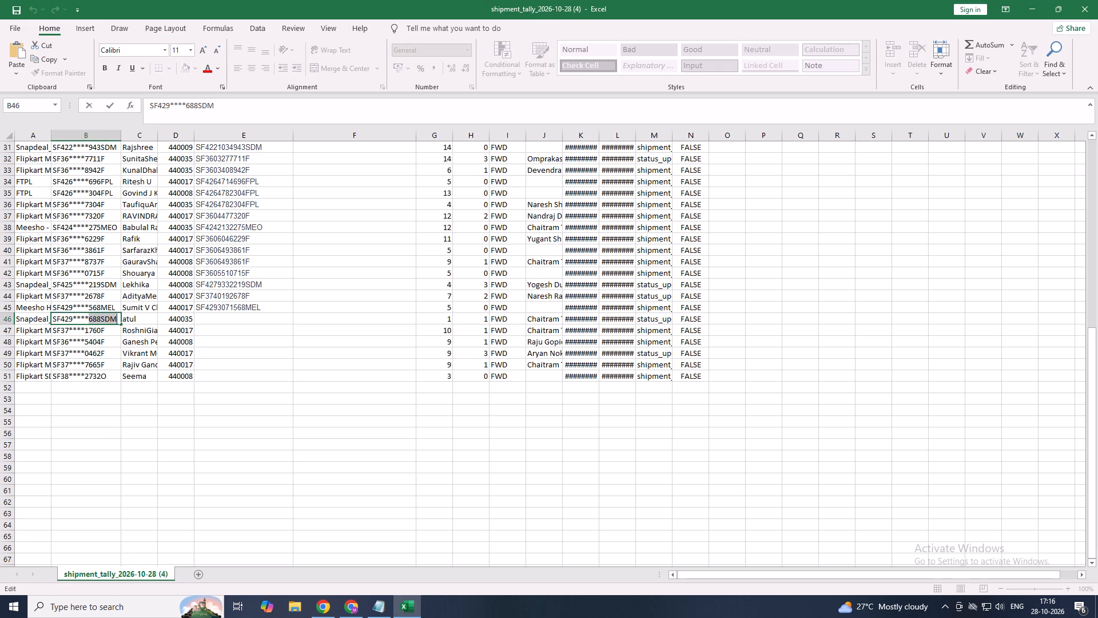
pyautogui.hotkey('ctrl', 'v')
pyautogui.press('Return')
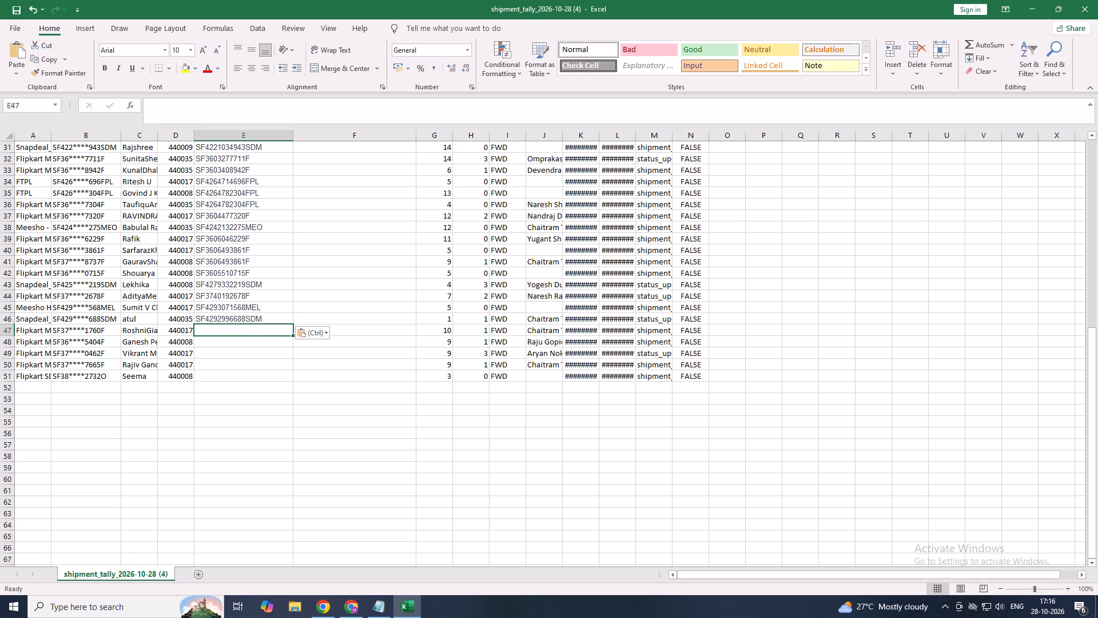
pyautogui.tripleClick(100, 330)
pyautogui.click(98, 331)
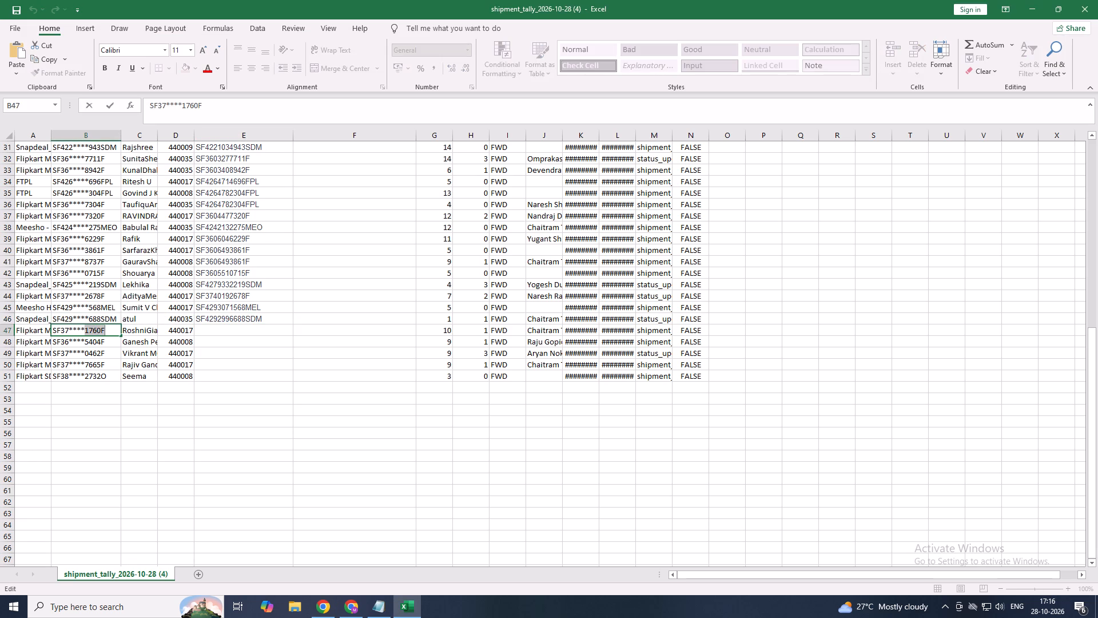
pyautogui.hotkey('ctrl', 'c')
pyautogui.hotkey('alt', 'Tab')
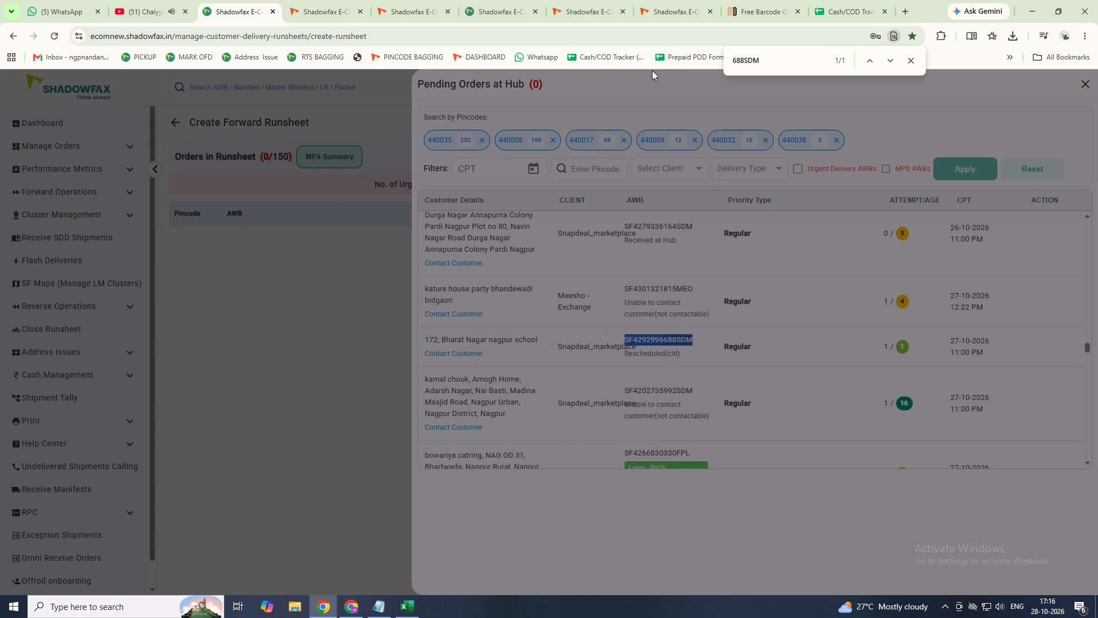
pyautogui.doubleClick(759, 62)
pyautogui.hotkey('ctrl', 'v')
pyautogui.press('Return')
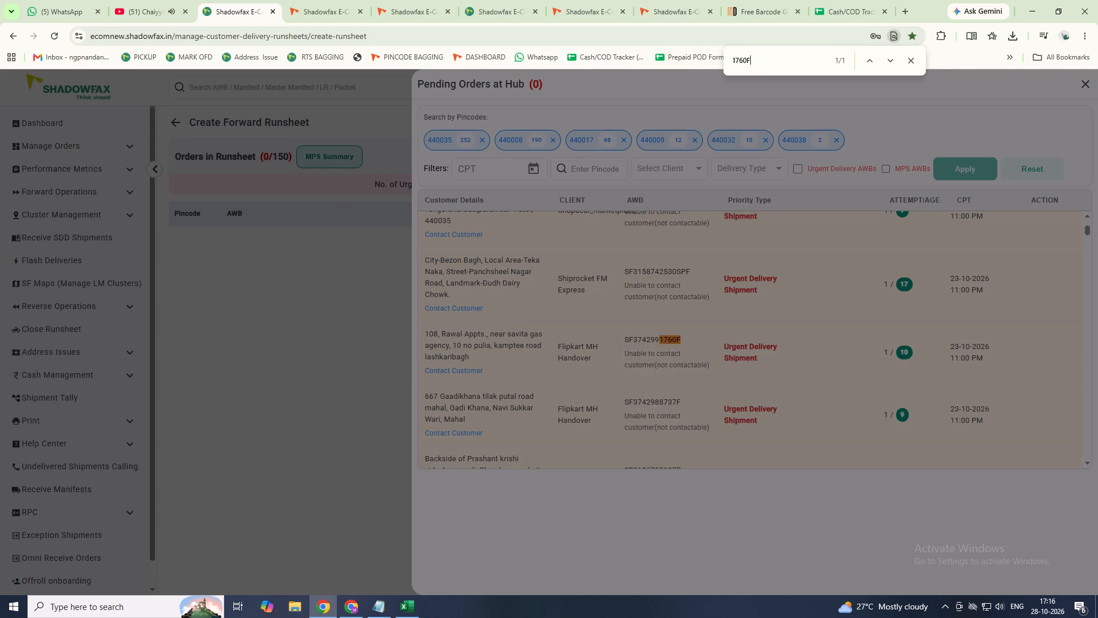
pyautogui.doubleClick(646, 336)
pyautogui.hotkey('ctrl', 'c')
pyautogui.hotkey('alt', 'Tab')
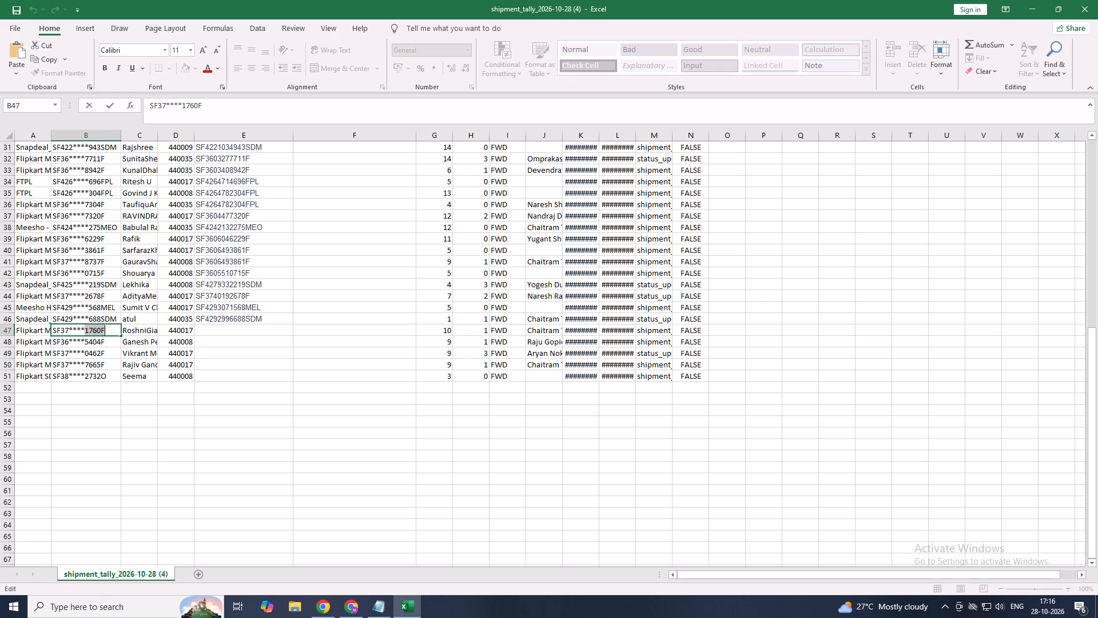
pyautogui.click(224, 332)
pyautogui.hotkey('ctrl', 'v')
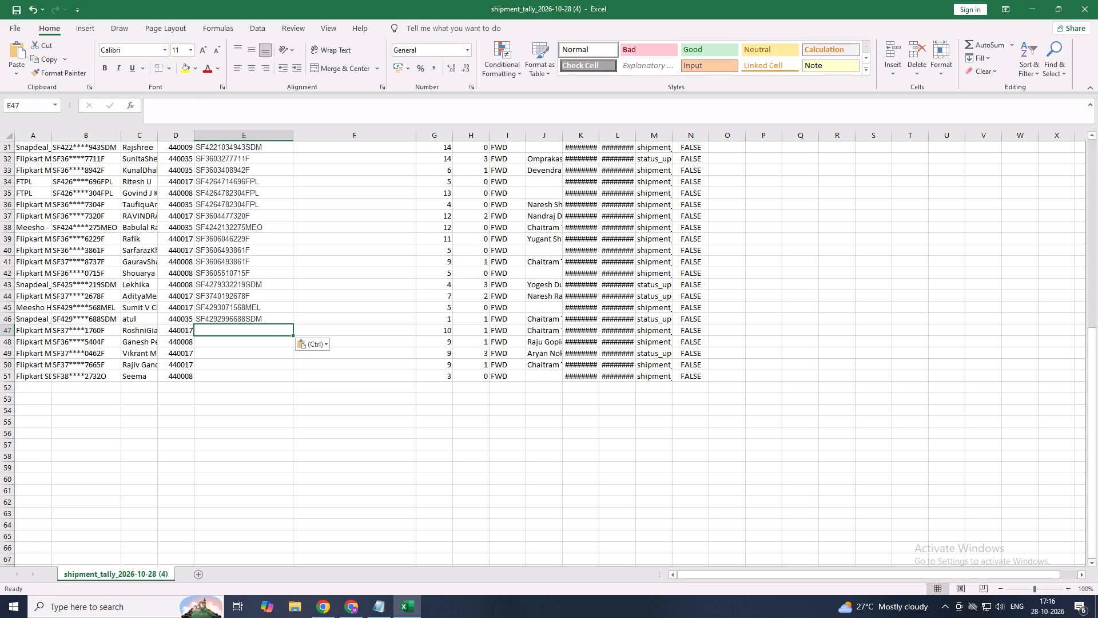
pyautogui.press('Return')
pyautogui.click(96, 343)
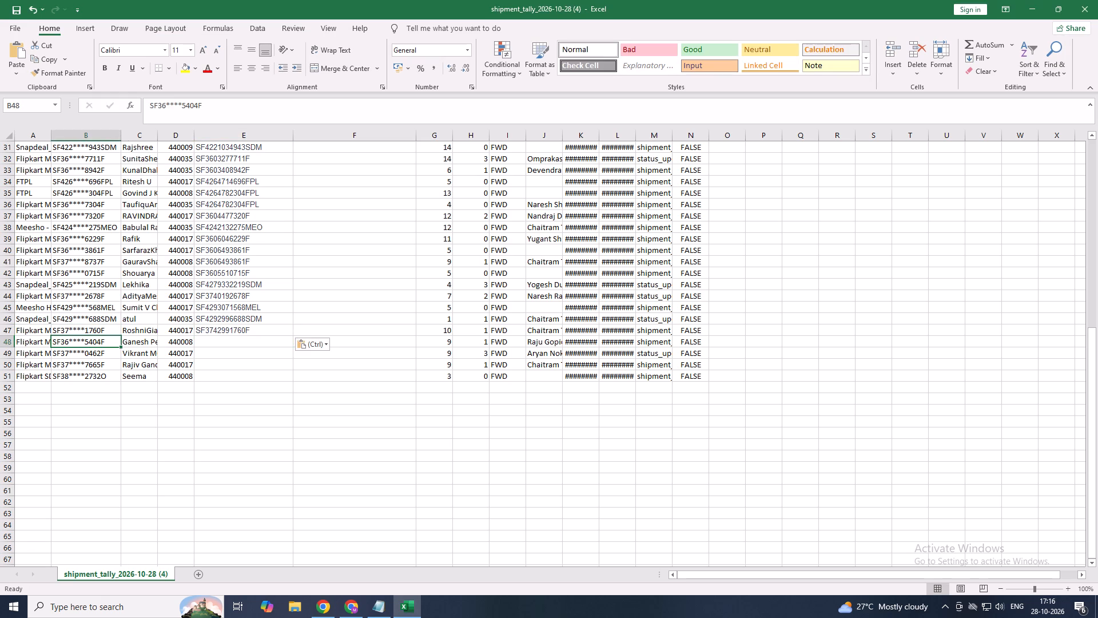
pyautogui.tripleClick(96, 343)
pyautogui.hotkey('ctrl', 'c')
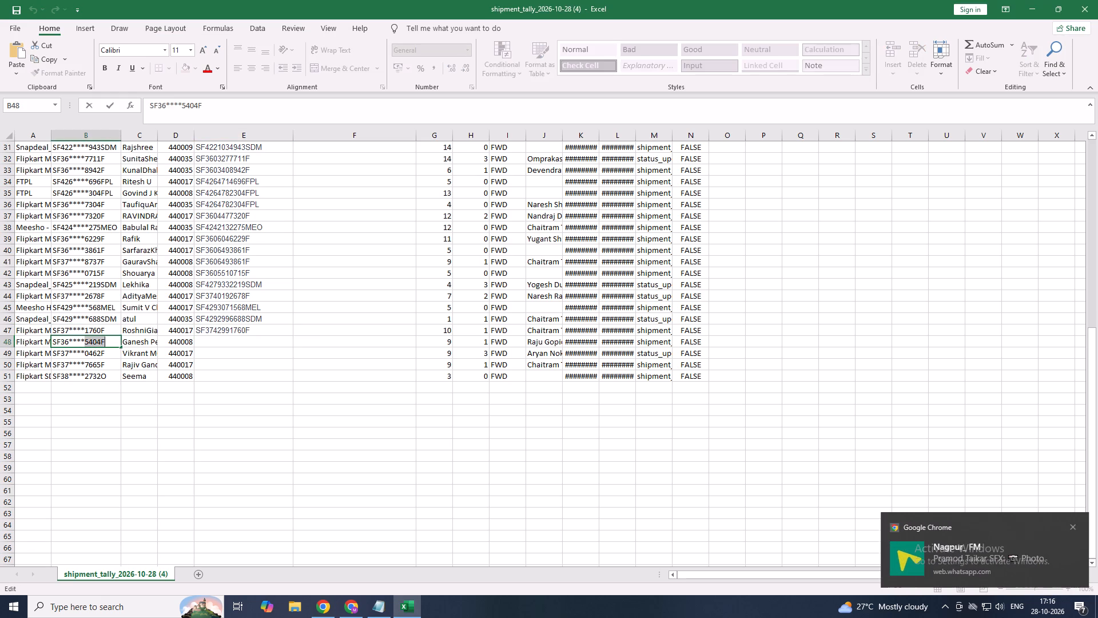
pyautogui.hotkey('alt', 'Tab')
pyautogui.doubleClick(745, 58)
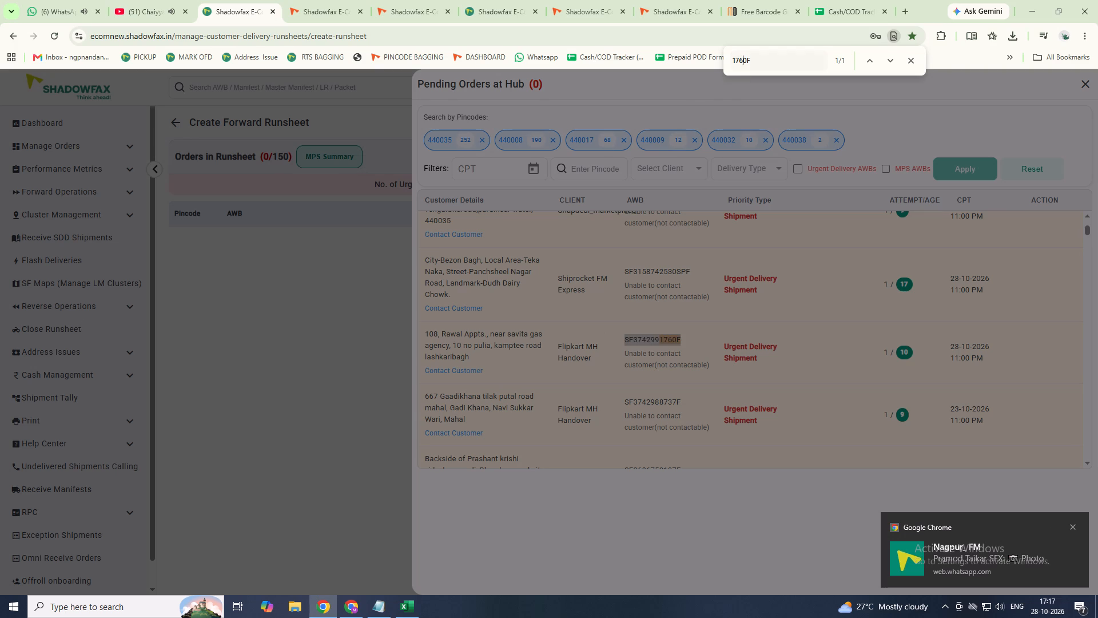
pyautogui.hotkey('ctrl', 'v')
pyautogui.press('Return')
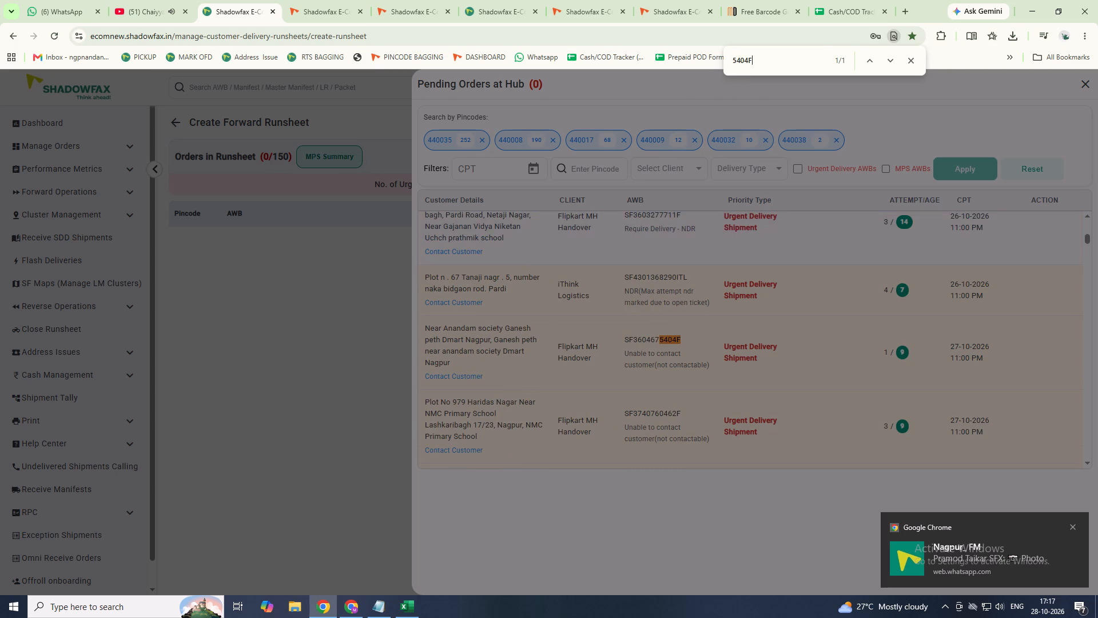
pyautogui.tripleClick(652, 335)
pyautogui.hotkey('ctrl', 'c')
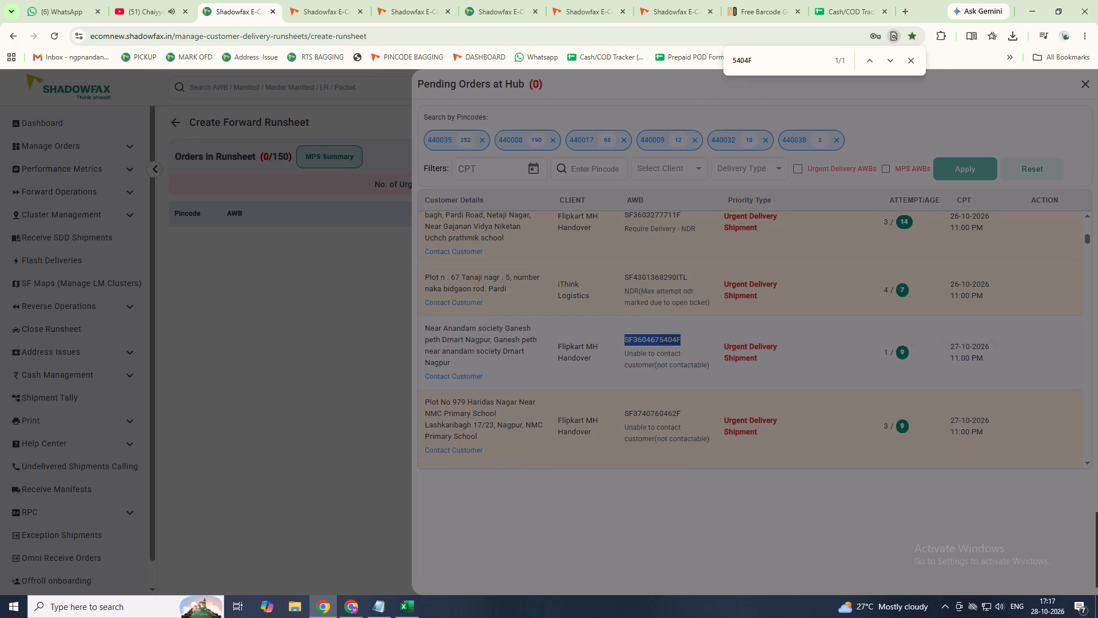
pyautogui.hotkey('alt', 'Tab')
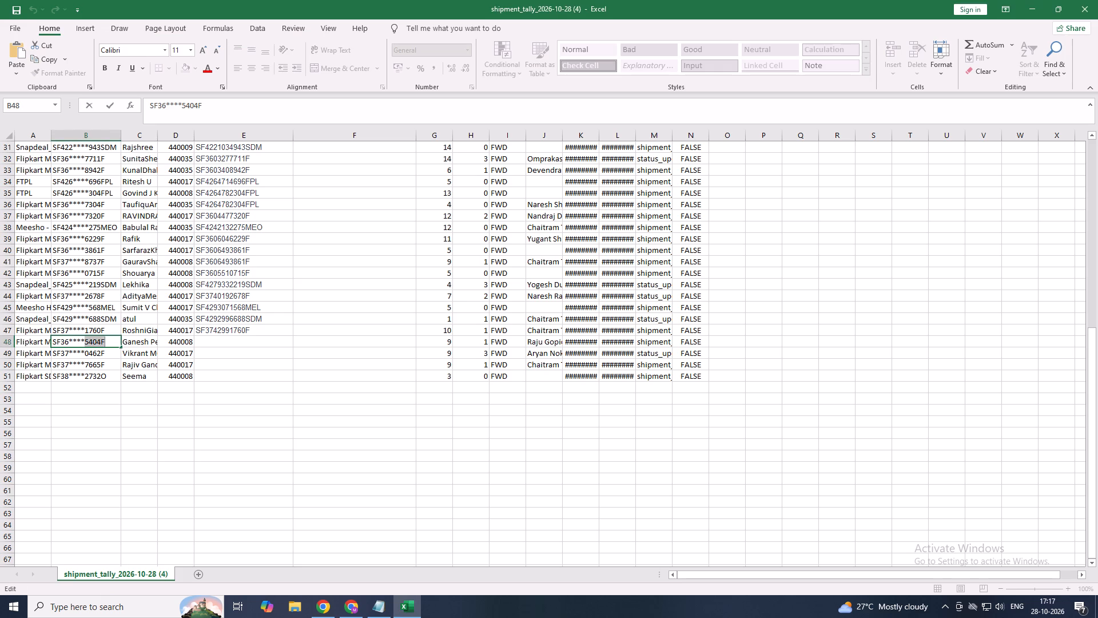
pyautogui.click(216, 344)
pyautogui.hotkey('ctrl', 'v')
pyautogui.press('Return')
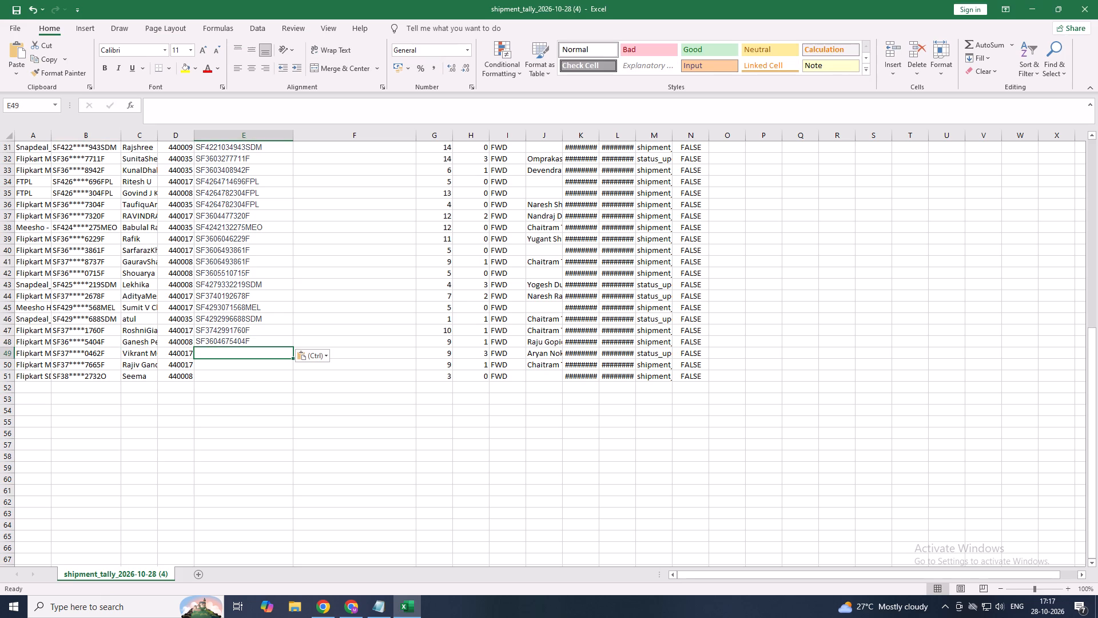
pyautogui.tripleClick(92, 354)
pyautogui.click(92, 353)
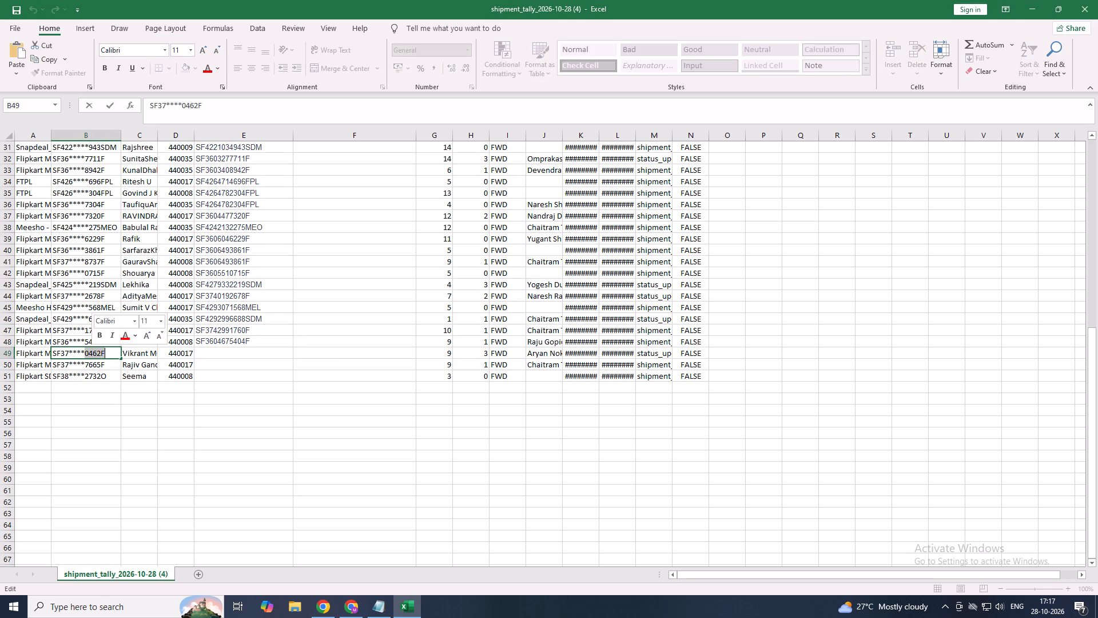
pyautogui.hotkey('ctrl', 'c')
pyautogui.hotkey('alt', 'Tab')
pyautogui.press('Return')
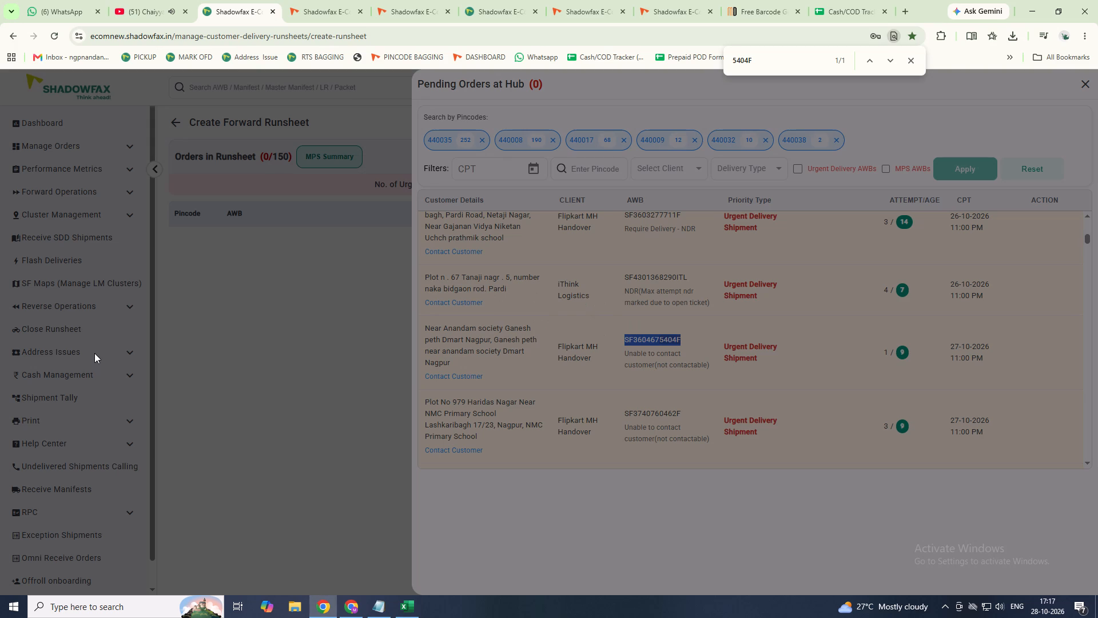
pyautogui.doubleClick(745, 64)
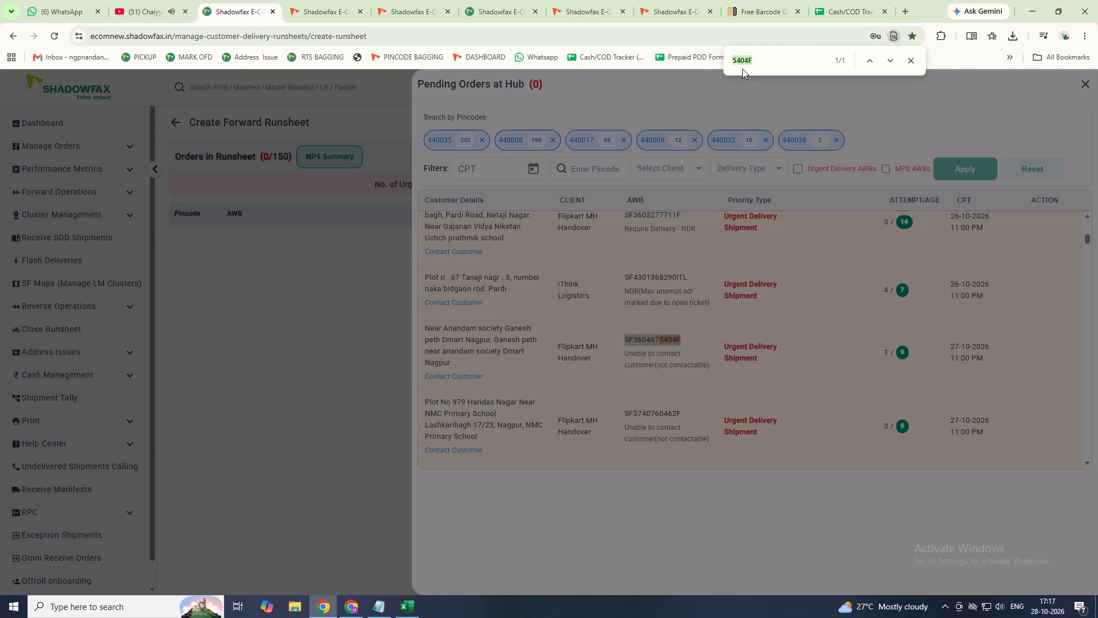
pyautogui.hotkey('ctrl', 'v')
pyautogui.press('Return')
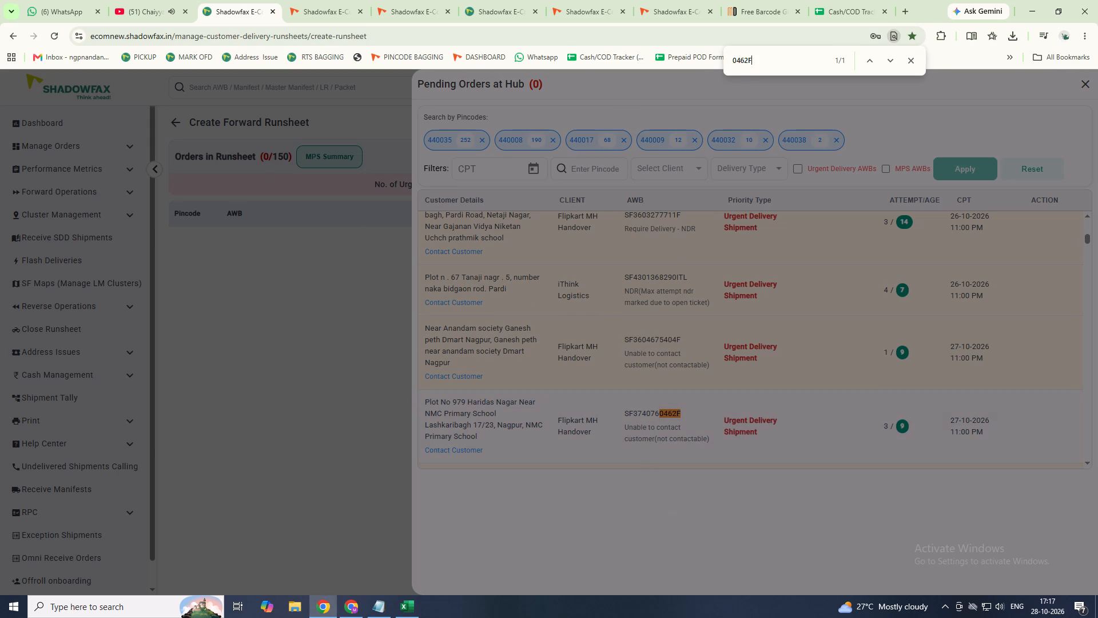
pyautogui.doubleClick(645, 409)
pyautogui.hotkey('ctrl', 'c')
pyautogui.hotkey('alt', 'Tab')
pyautogui.press('Return')
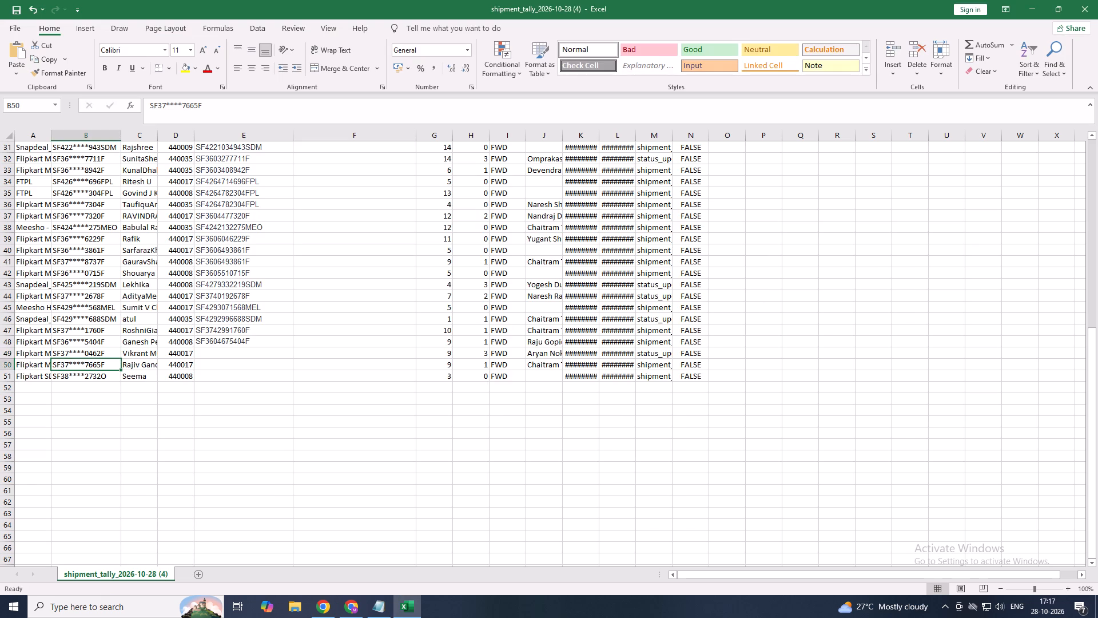
pyautogui.click(253, 356)
pyautogui.hotkey('ctrl', 'v')
pyautogui.press('Return')
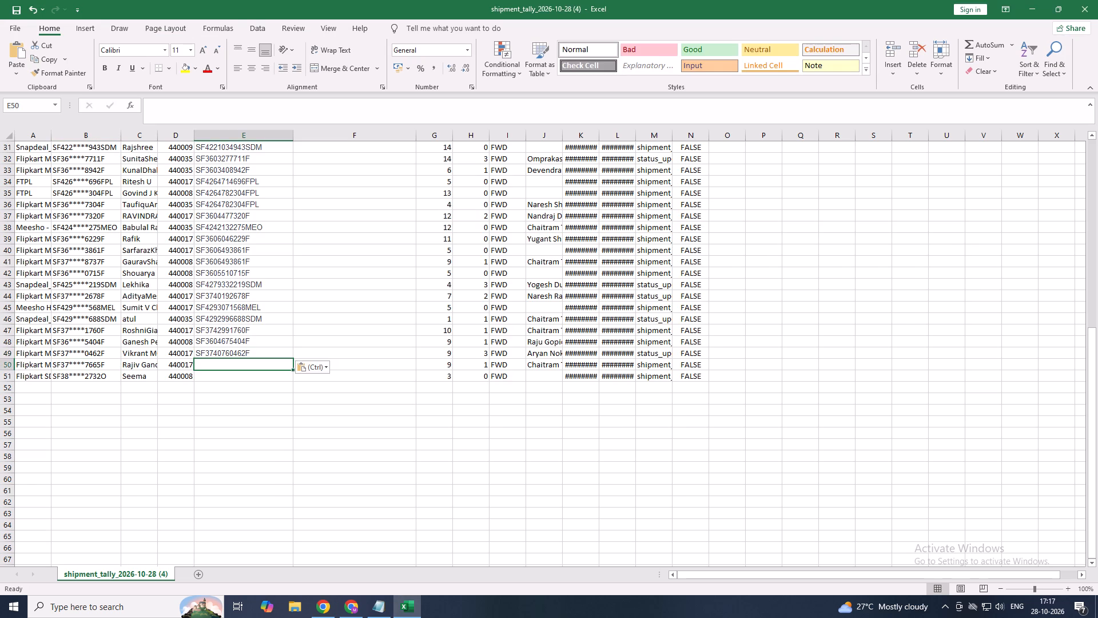
pyautogui.doubleClick(99, 366)
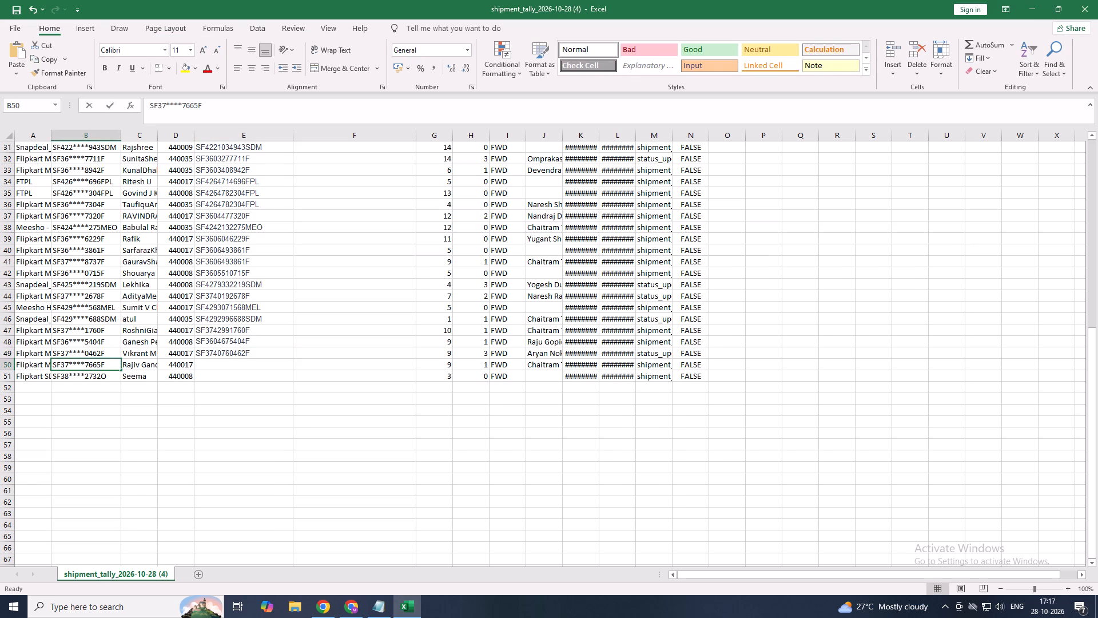
pyautogui.doubleClick(98, 367)
pyautogui.hotkey('ctrl', 'c')
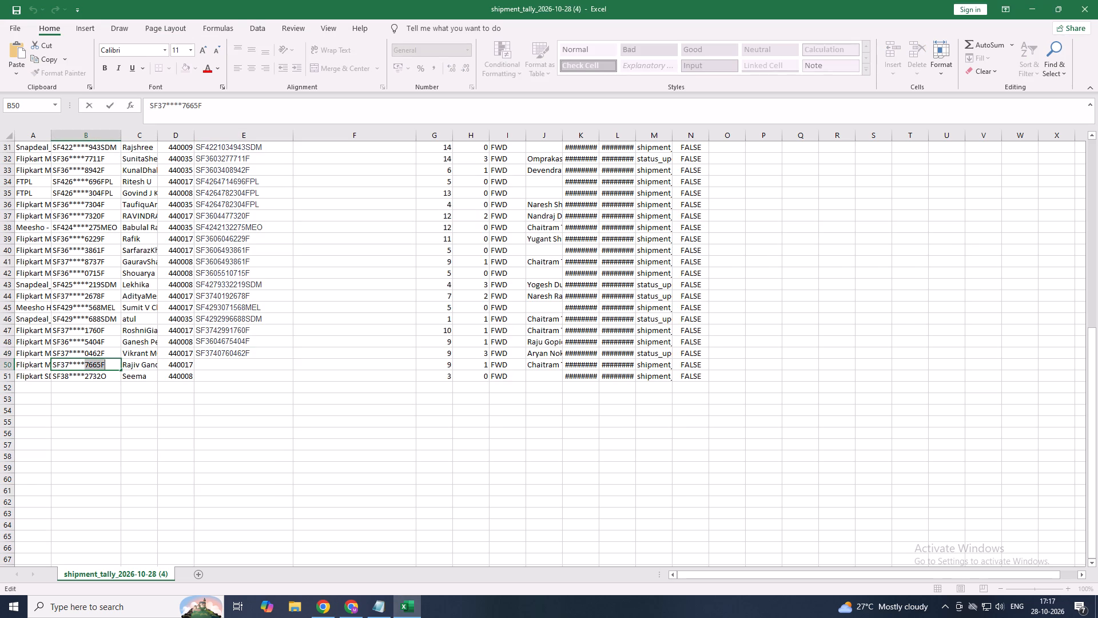
pyautogui.hotkey('alt', 'Tab')
pyautogui.doubleClick(750, 53)
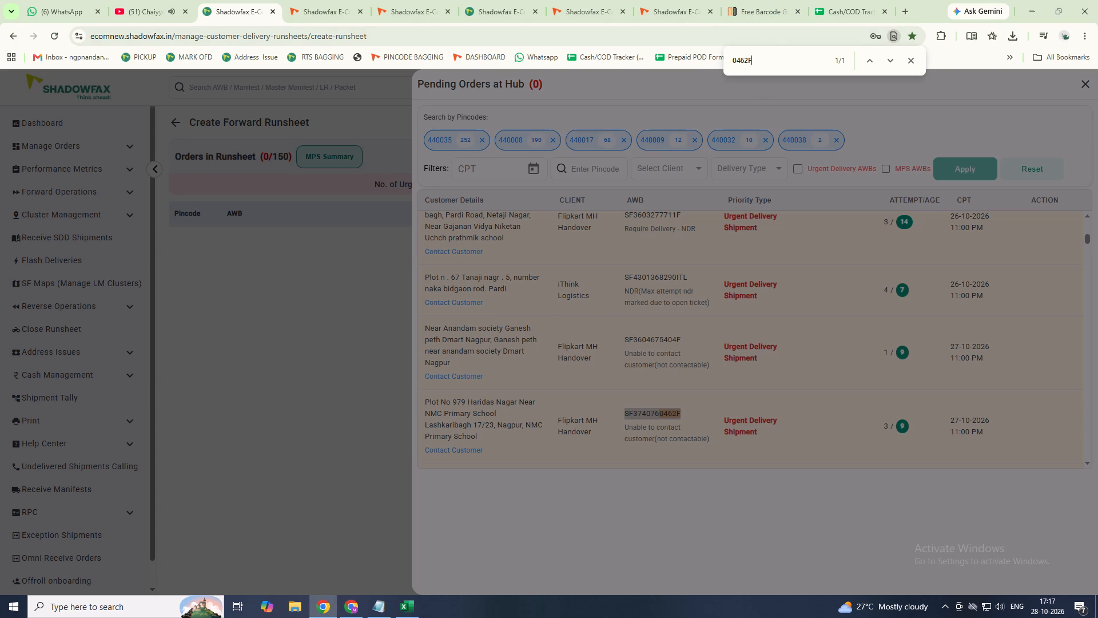
pyautogui.hotkey('ctrl', 'v')
pyautogui.press('Return')
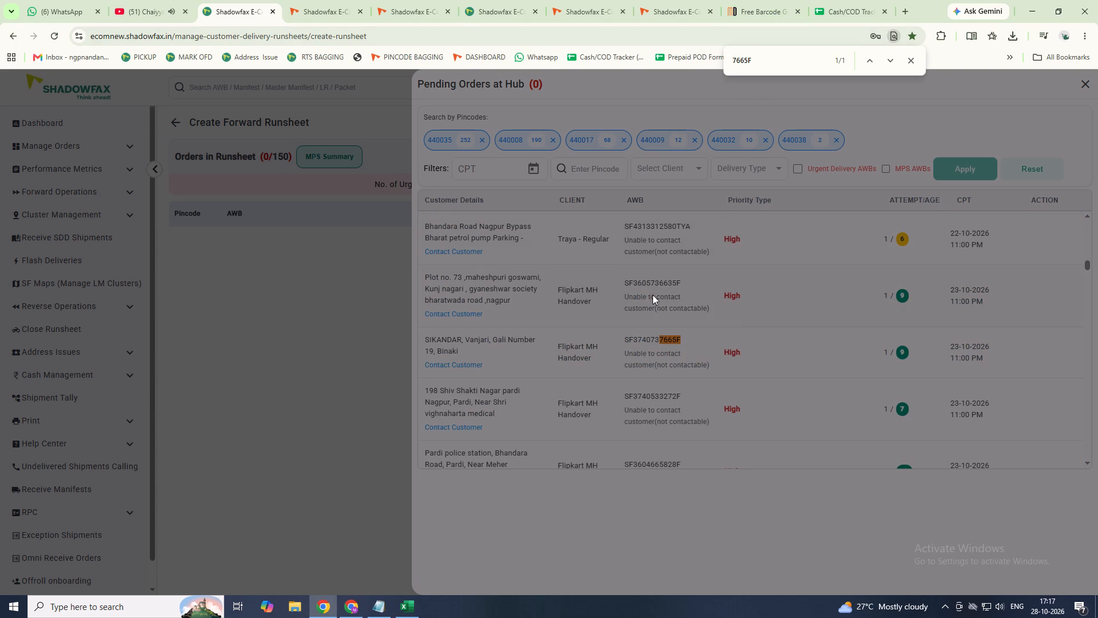
pyautogui.doubleClick(643, 338)
pyautogui.hotkey('ctrl', 'c')
pyautogui.hotkey('alt', 'Tab')
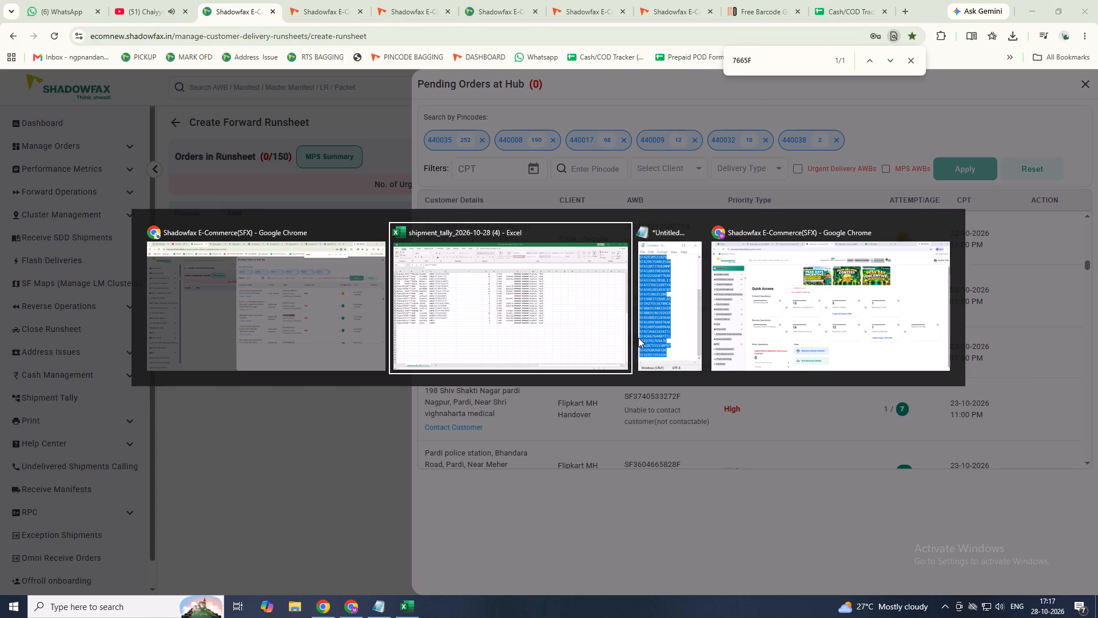
pyautogui.click(256, 362)
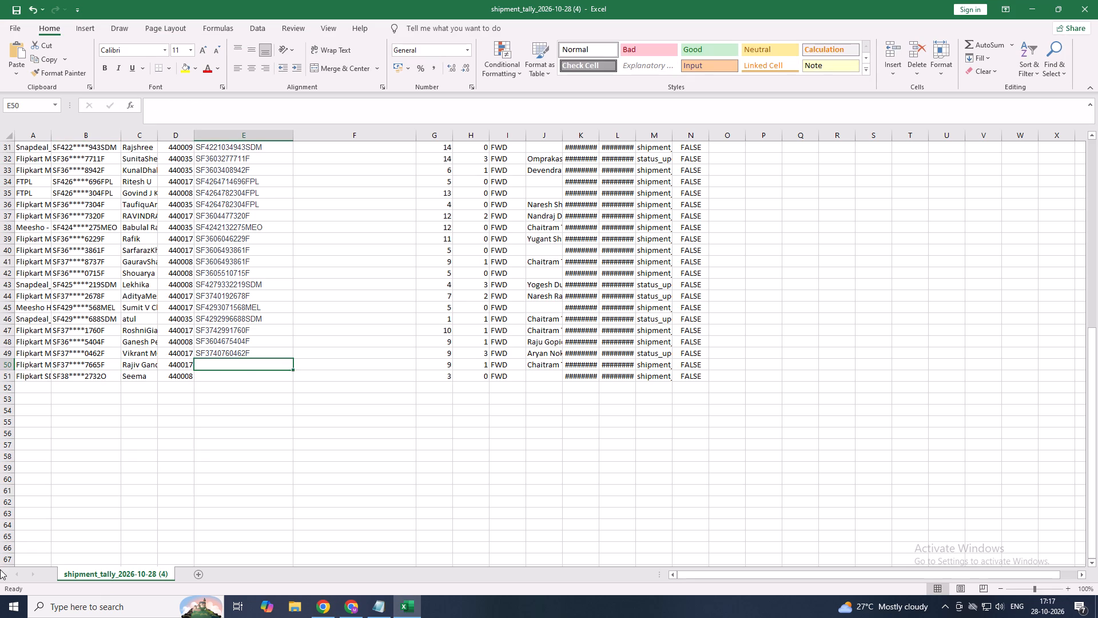
pyautogui.hotkey('ctrl', 'v')
pyautogui.press('Return')
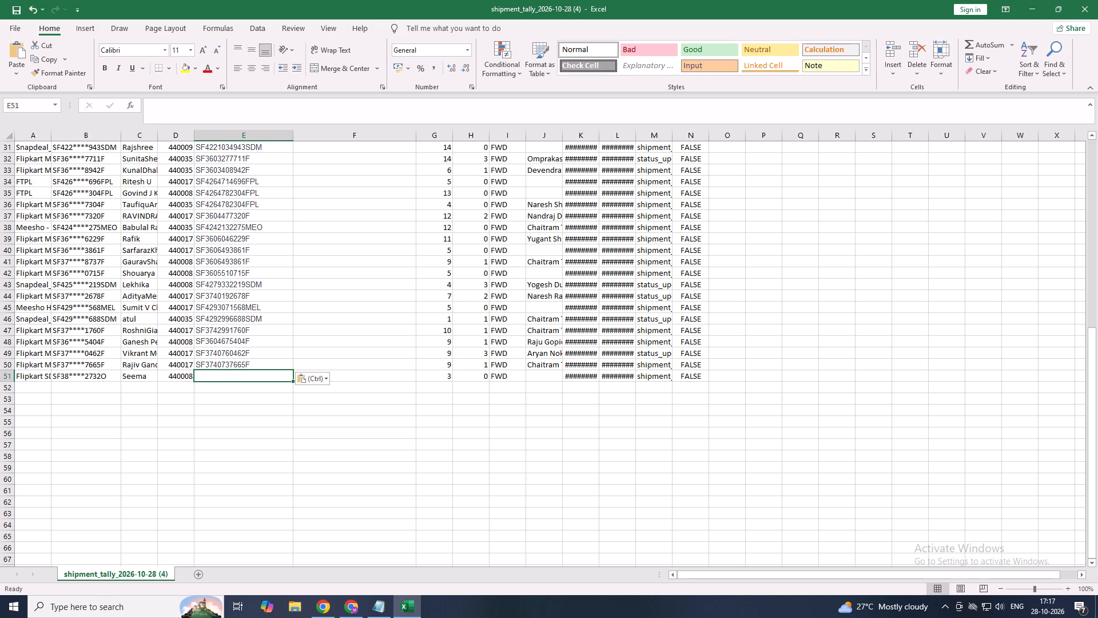
pyautogui.click(96, 377)
pyautogui.doubleClick(96, 378)
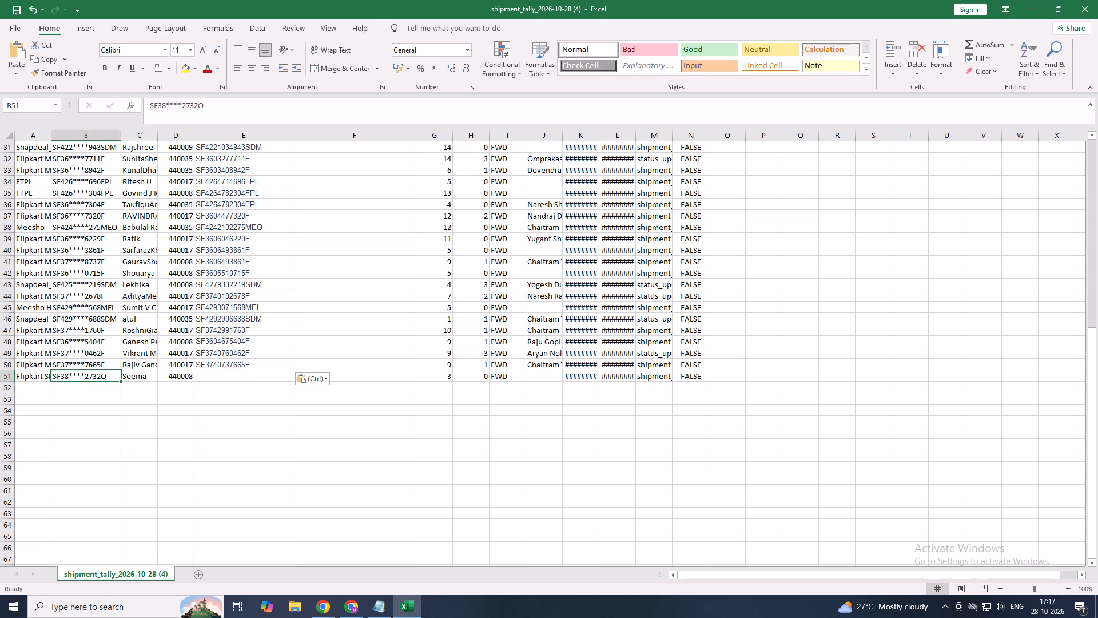
pyautogui.tripleClick(97, 377)
pyautogui.click(94, 377)
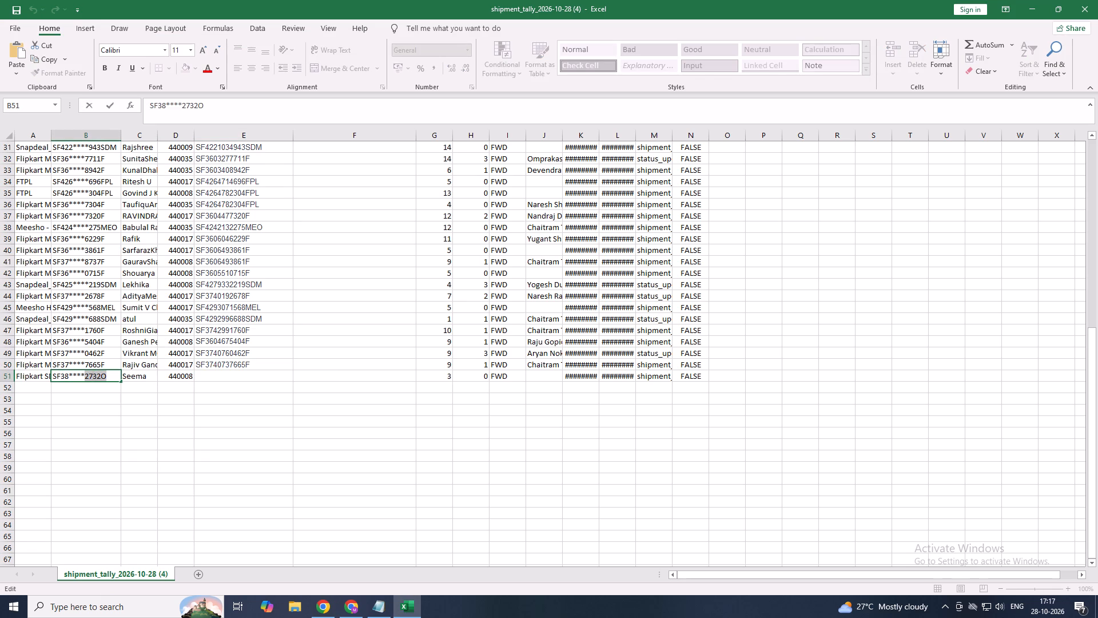
pyautogui.hotkey('ctrl', 'c')
pyautogui.hotkey('alt', 'Tab')
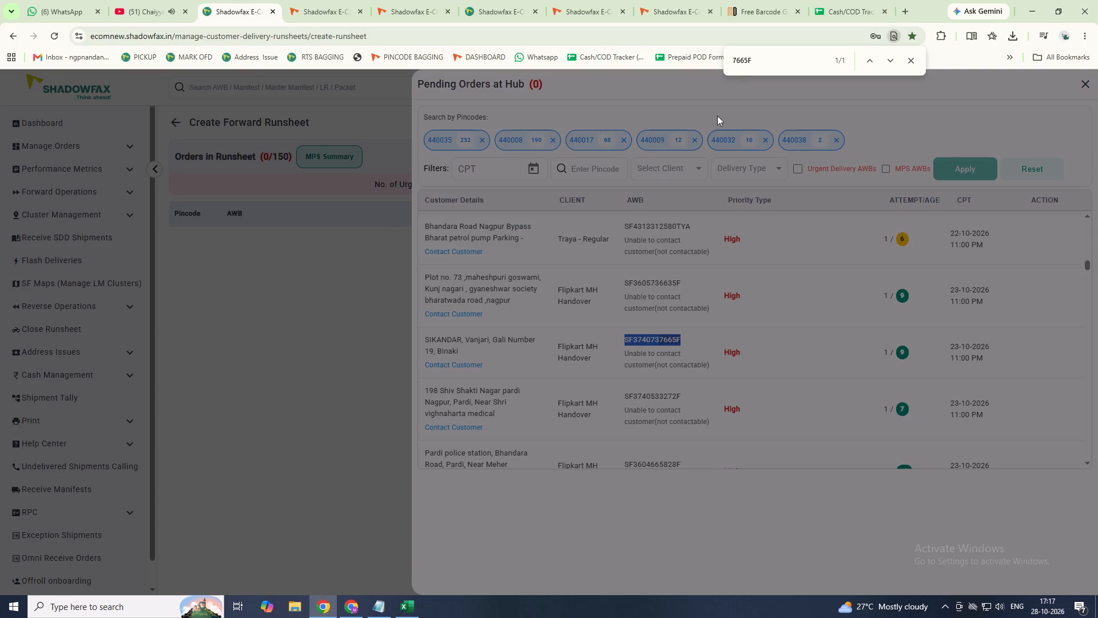
pyautogui.doubleClick(738, 61)
pyautogui.hotkey('ctrl', 'v')
pyautogui.press('Return')
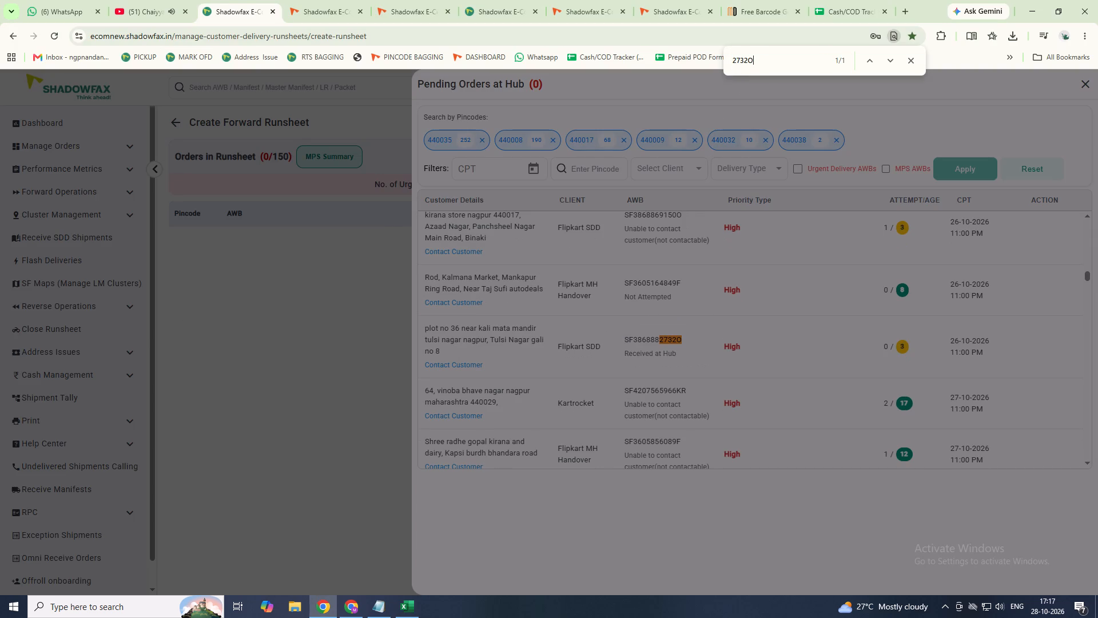
pyautogui.doubleClick(667, 337)
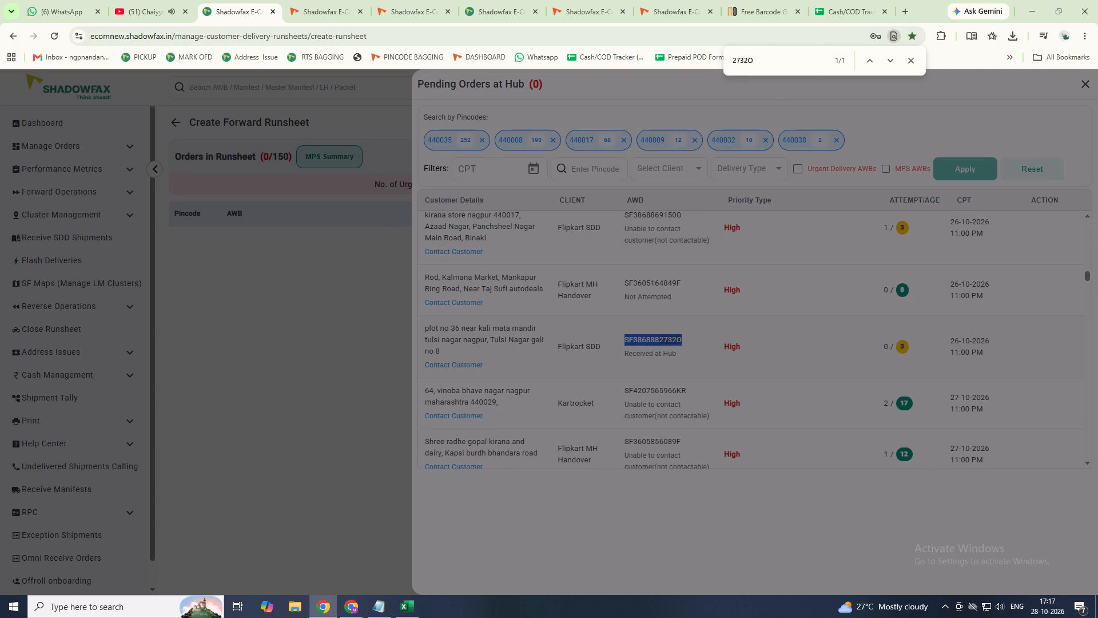
pyautogui.hotkey('ctrl', 'c')
pyautogui.hotkey('alt', 'Tab')
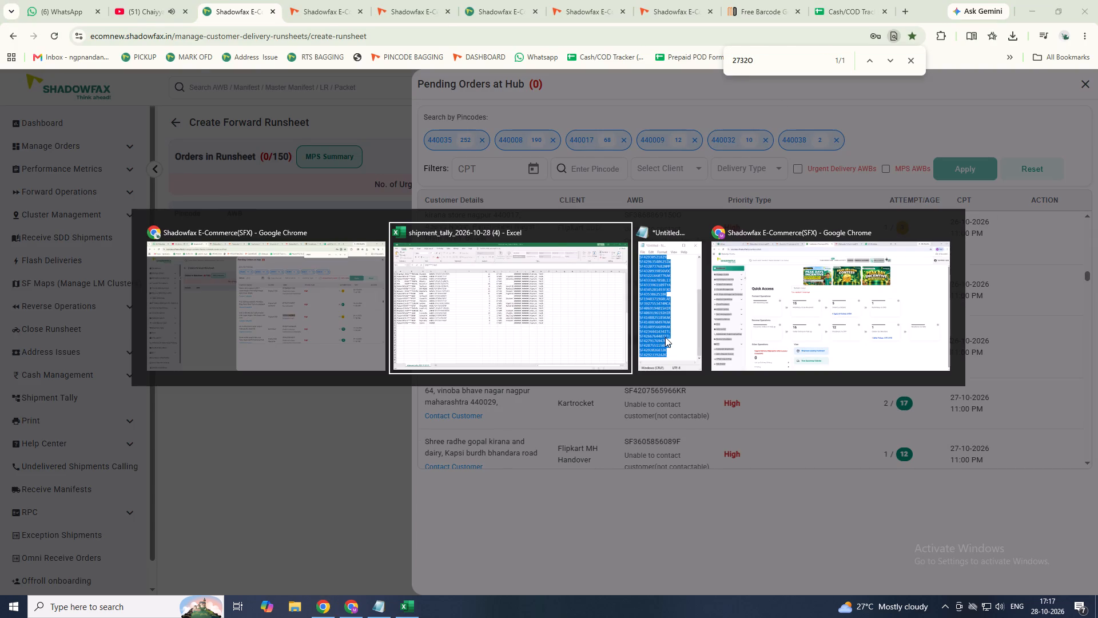
pyautogui.click(218, 377)
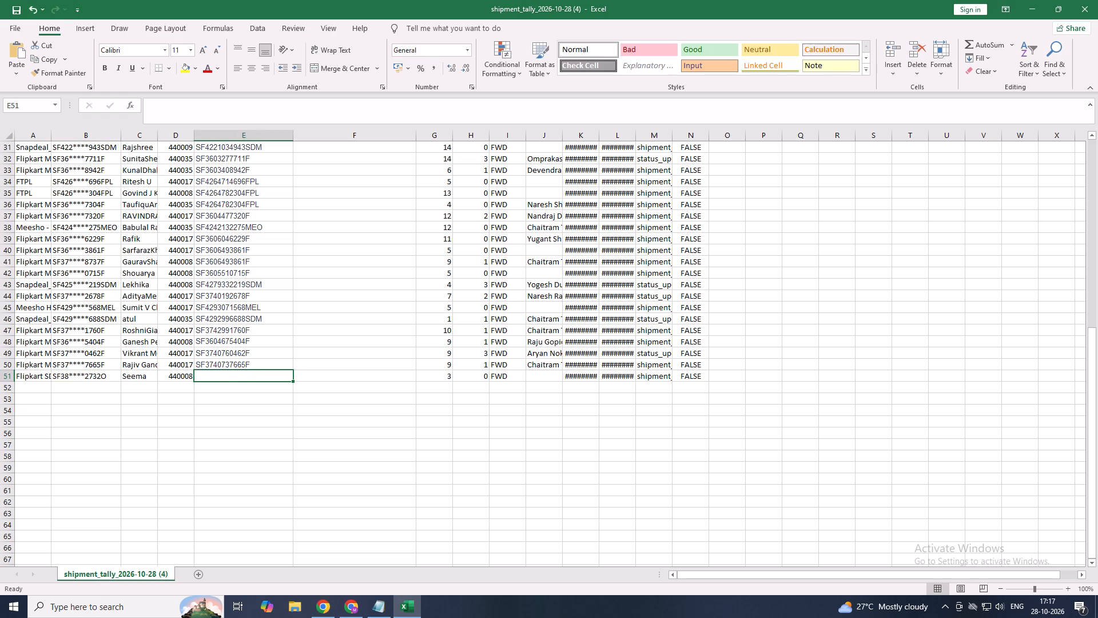
pyautogui.hotkey('ctrl', 'v')
pyautogui.press('Return')
pyautogui.scroll(9, 375, 354)
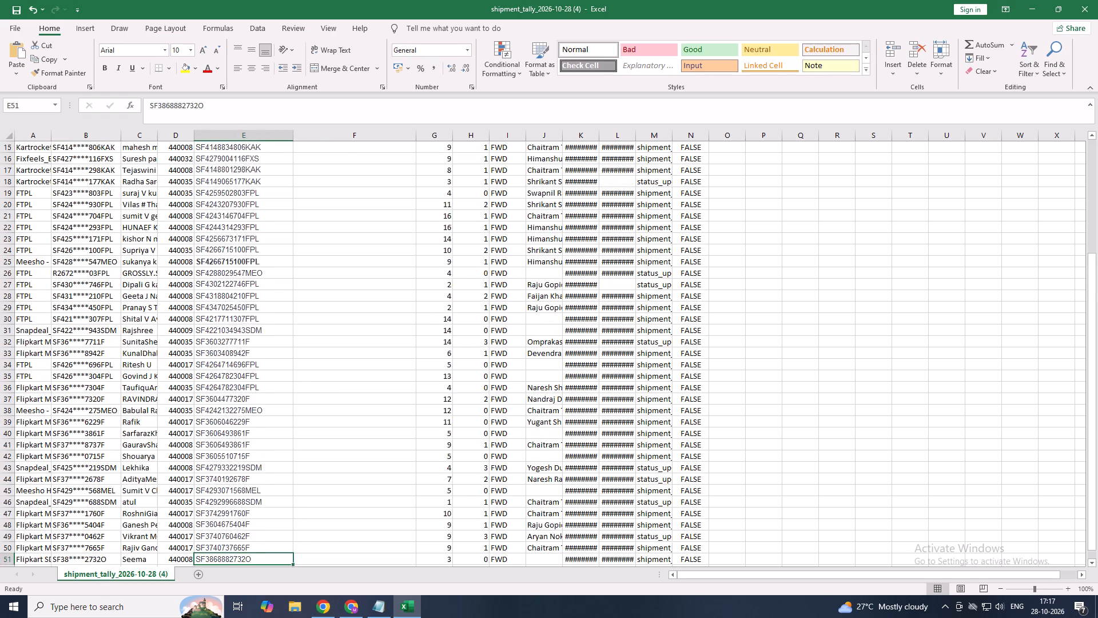
pyautogui.scroll(2, 372, 358)
pyautogui.click(223, 285)
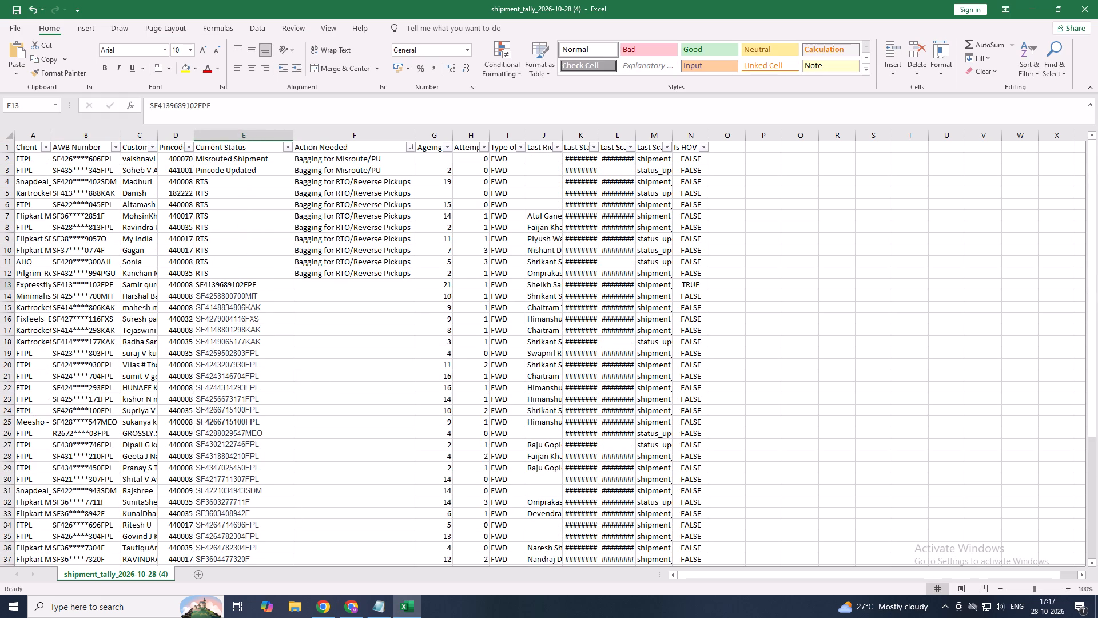
pyautogui.hotkey('shift', 'Down')
pyautogui.hotkey('shift', 'Down')
pyautogui.hotkey('shift', 'Down')
pyautogui.hotkey('shift', 'Down')
pyautogui.hotkey('shift', 'Down')
pyautogui.hotkey('shift', 'Down')
pyautogui.hotkey('shift', 'Down')
pyautogui.hotkey('shift', 'Down')
pyautogui.hotkey('shift', 'Down')
pyautogui.hotkey('shift', 'Down')
pyautogui.hotkey('shift', 'Down')
pyautogui.hotkey('shift', 'Down')
pyautogui.hotkey('shift', 'Down')
pyautogui.hotkey('shift', 'Down')
pyautogui.hotkey('shift', 'Down')
pyautogui.hotkey('shift', 'Down')
pyautogui.hotkey('shift', 'Down')
pyautogui.hotkey('shift', 'Down')
pyautogui.hotkey('shift', 'Down')
pyautogui.hotkey('shift', 'Down')
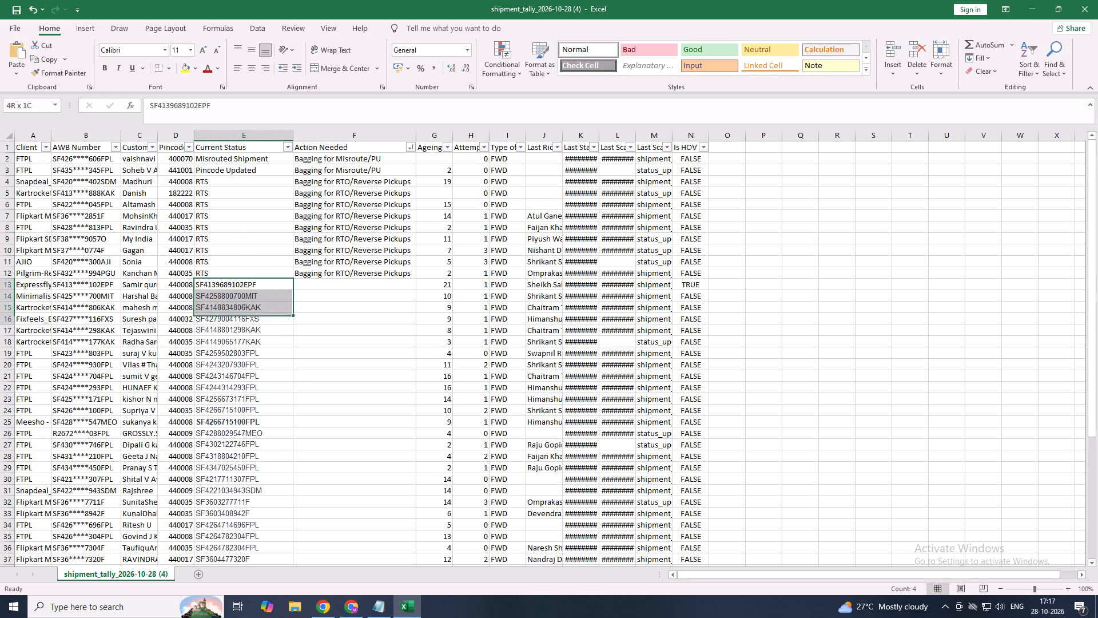
pyautogui.hotkey('shift', 'Down')
pyautogui.hotkey('shift', 'Down')
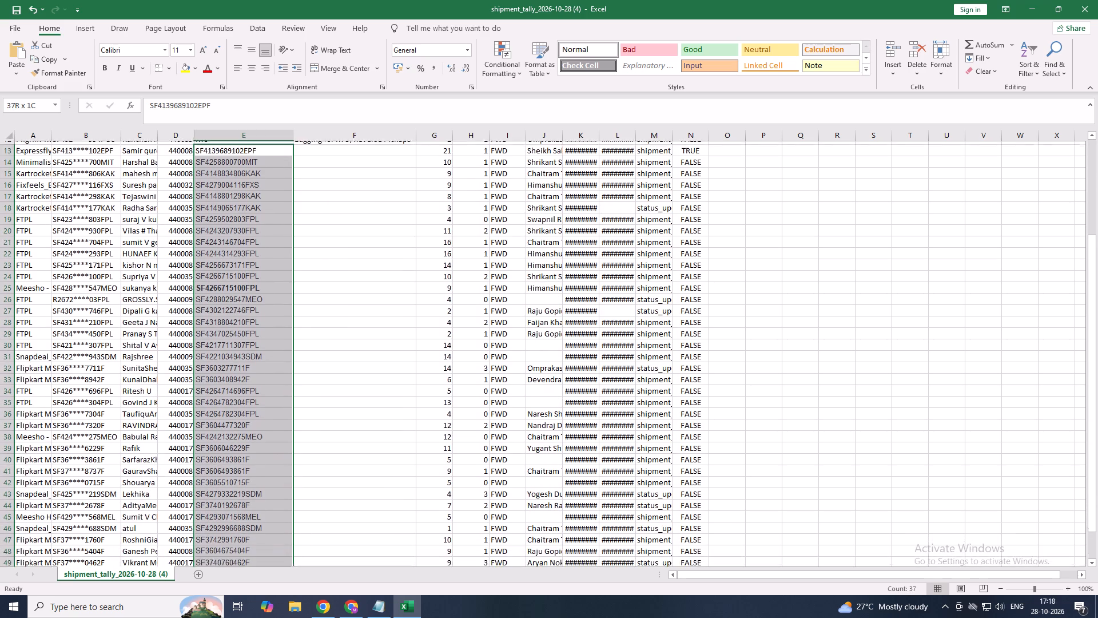
pyautogui.hotkey('shift', 'Down')
pyautogui.hotkey('shift', 'Down')
pyautogui.hotkey('shift', 'Down')
pyautogui.hotkey('shift', 'Down')
pyautogui.hotkey('shift', 'Up')
pyautogui.hotkey('shift', 'Up')
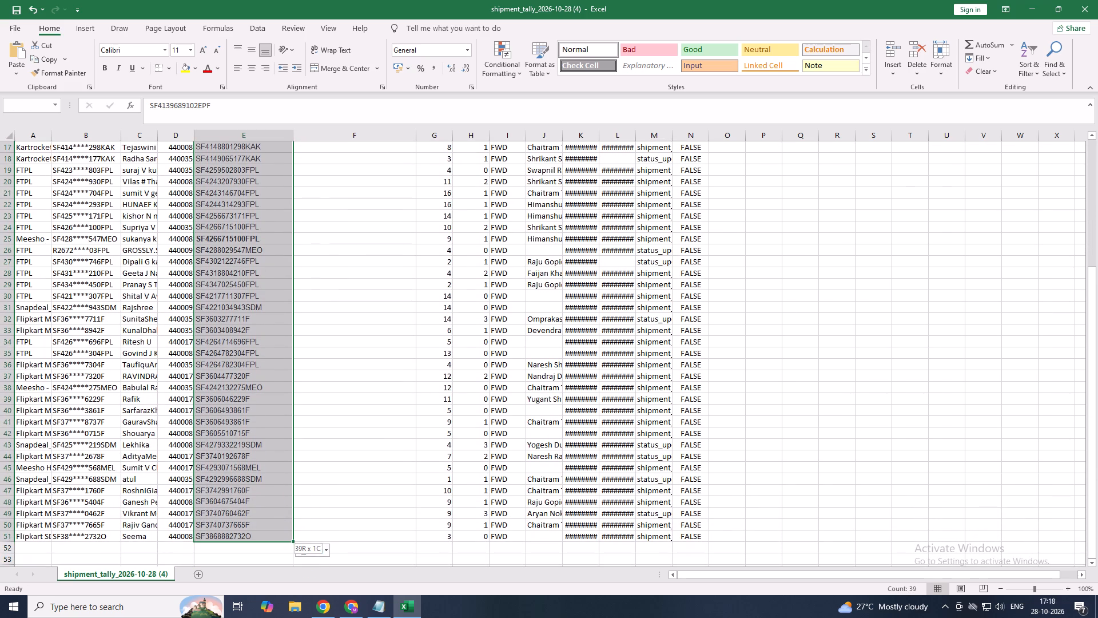
pyautogui.hotkey('ctrl', 'c')
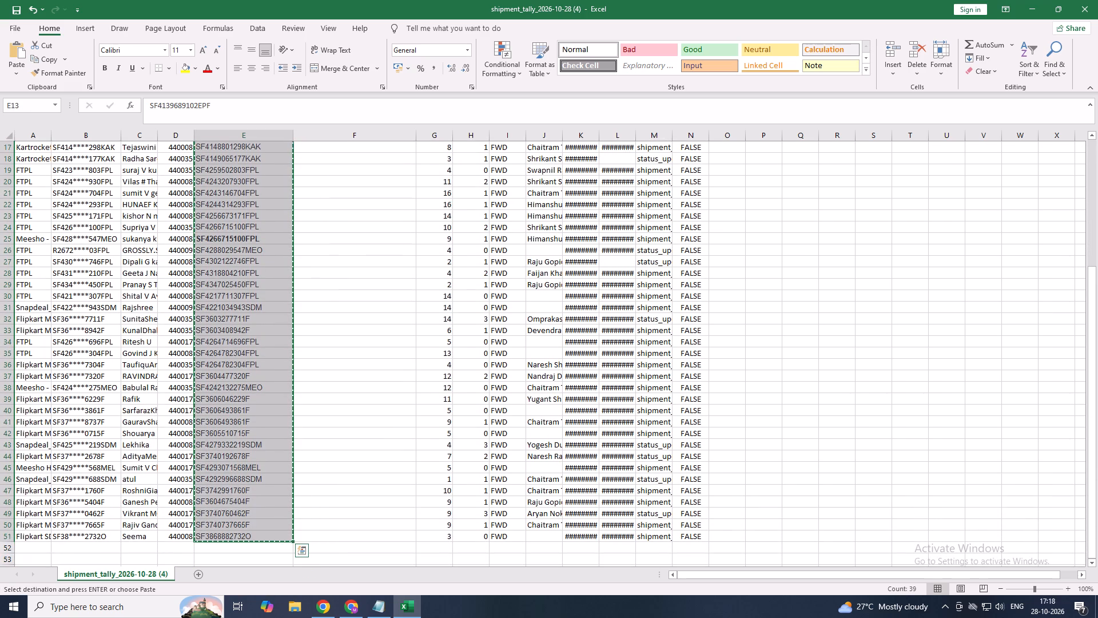
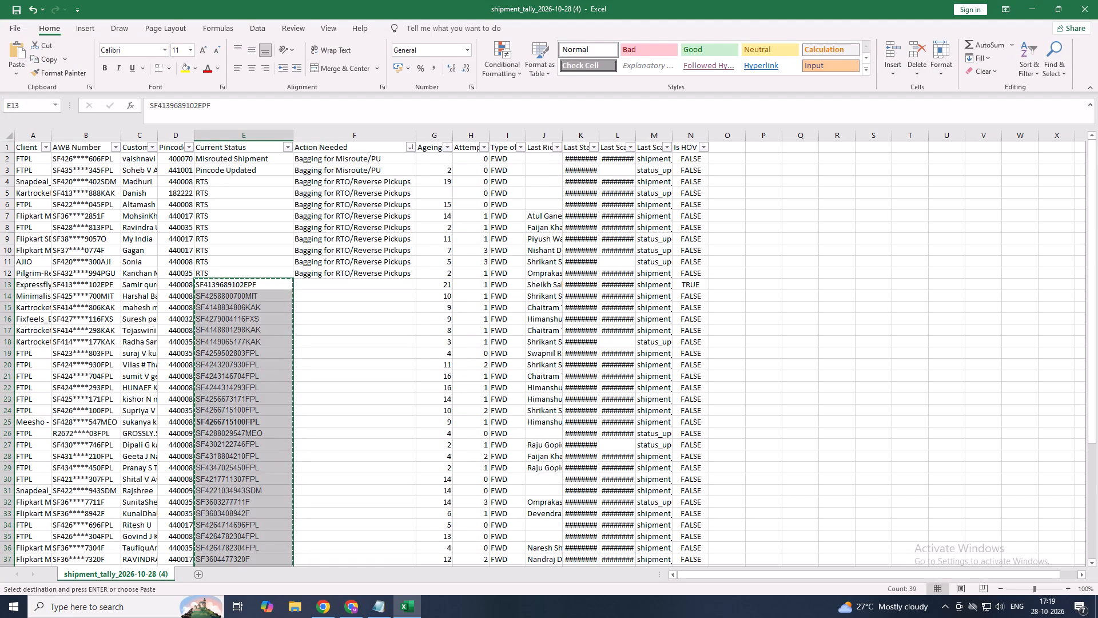
# Select cell E4 in the Current Status column of the Excel shipment tally sheet.
pyautogui.click(209, 181)
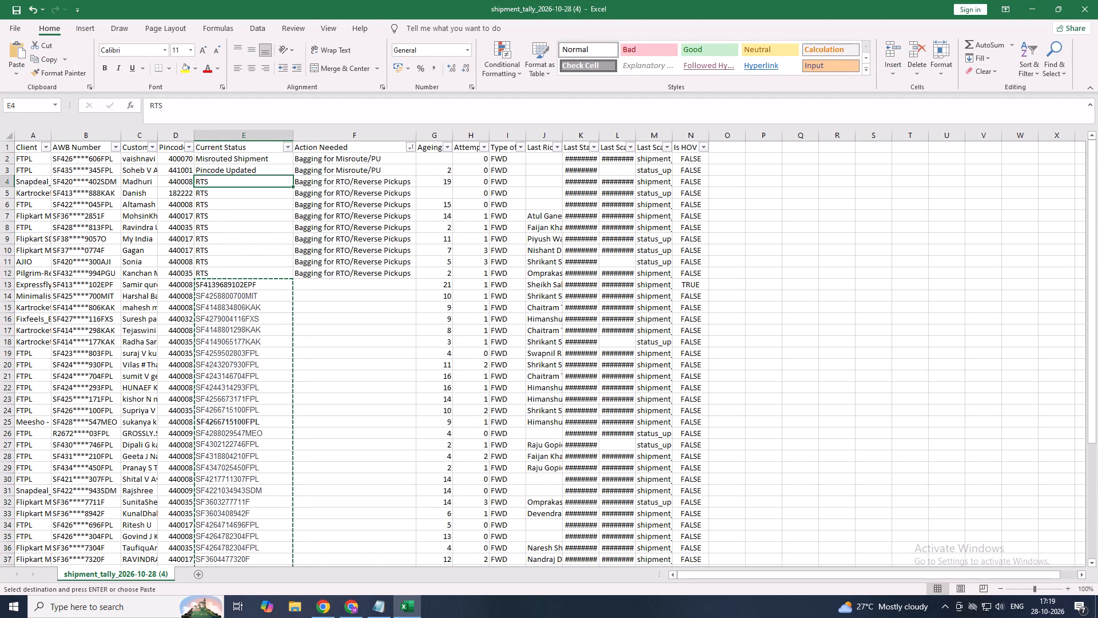
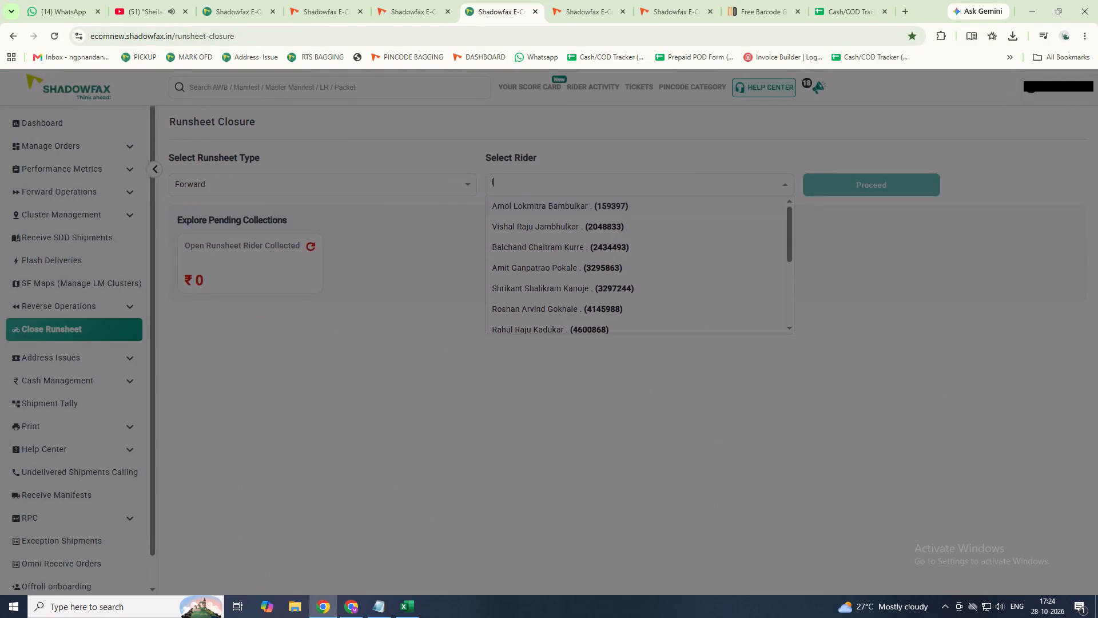
# Select the rider matching "lax" for the Forward runsheet closure, proceed to Scan Shipments and activate the AWB scan field.
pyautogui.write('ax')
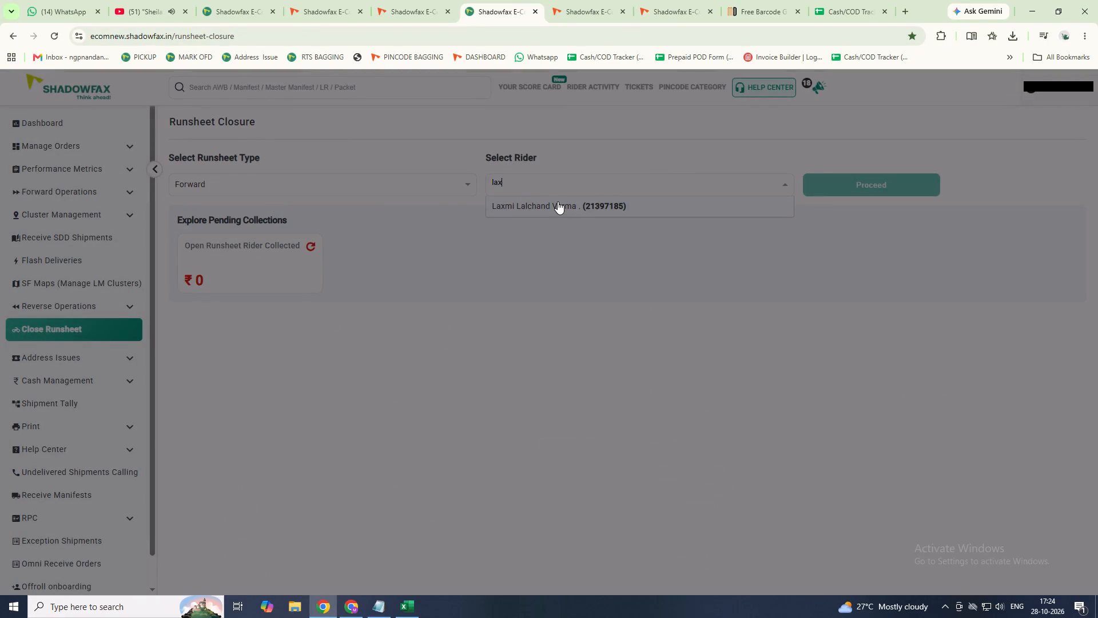
pyautogui.click(559, 202)
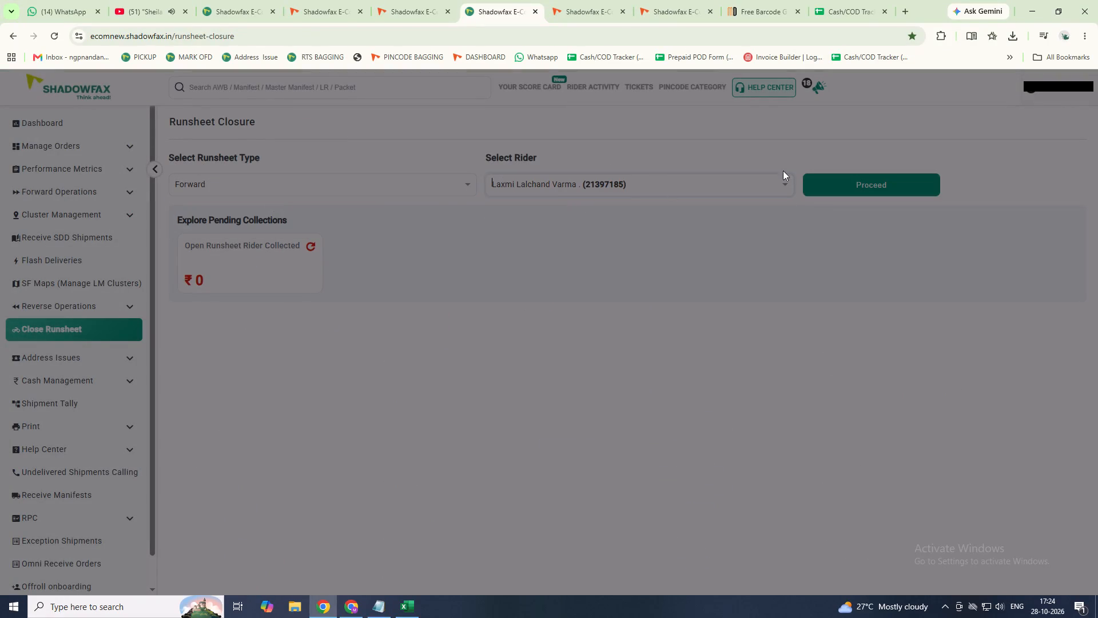
pyautogui.click(849, 180)
pyautogui.click(876, 239)
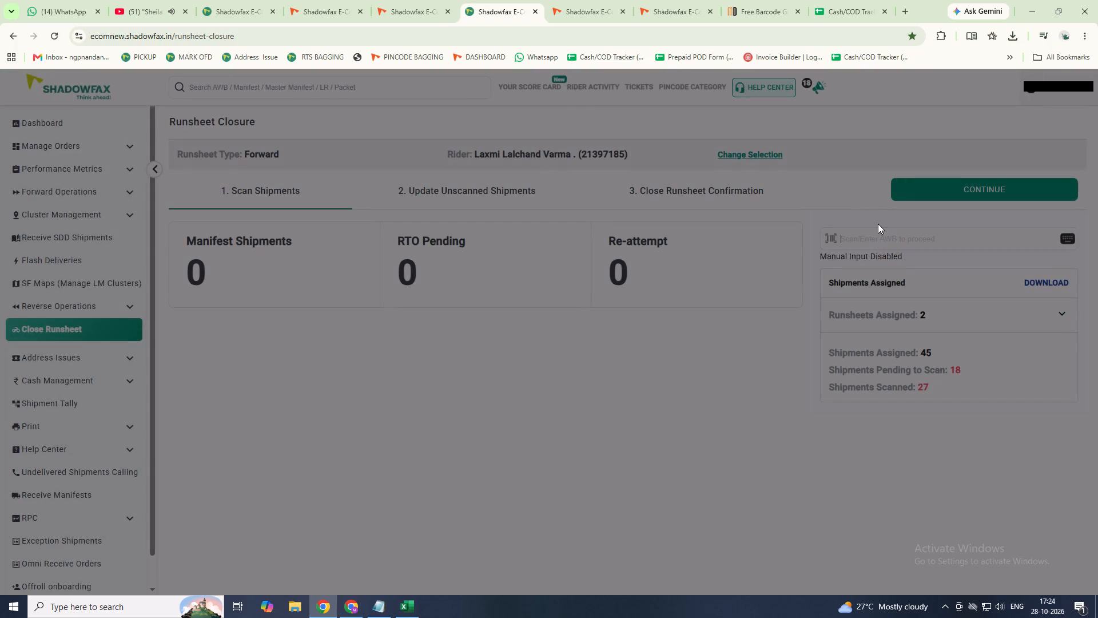
pyautogui.click(878, 224)
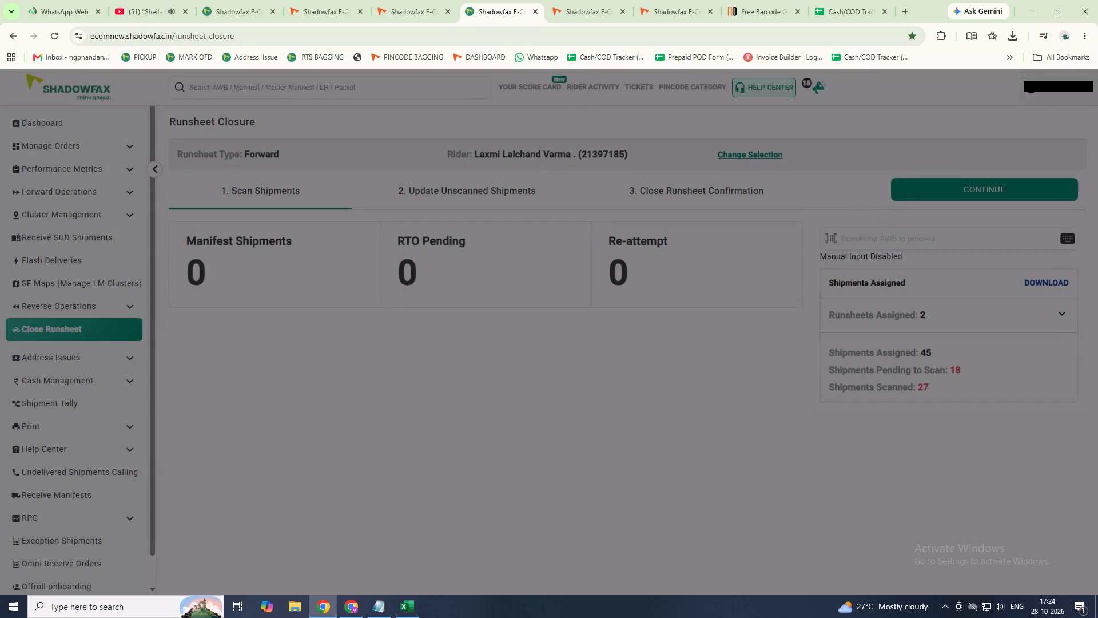
pyautogui.click(888, 244)
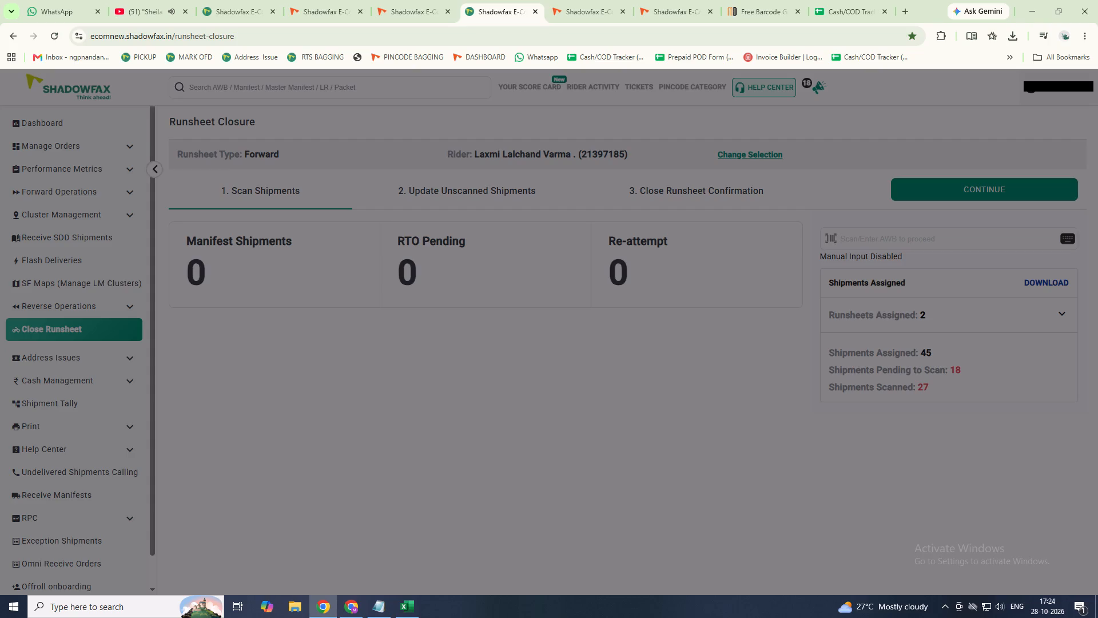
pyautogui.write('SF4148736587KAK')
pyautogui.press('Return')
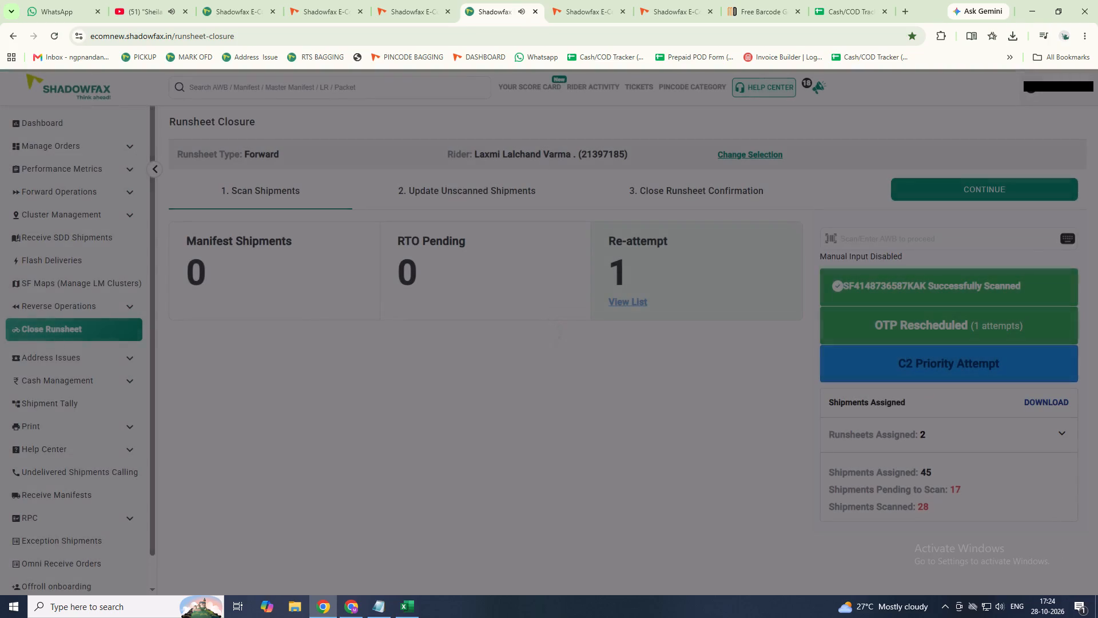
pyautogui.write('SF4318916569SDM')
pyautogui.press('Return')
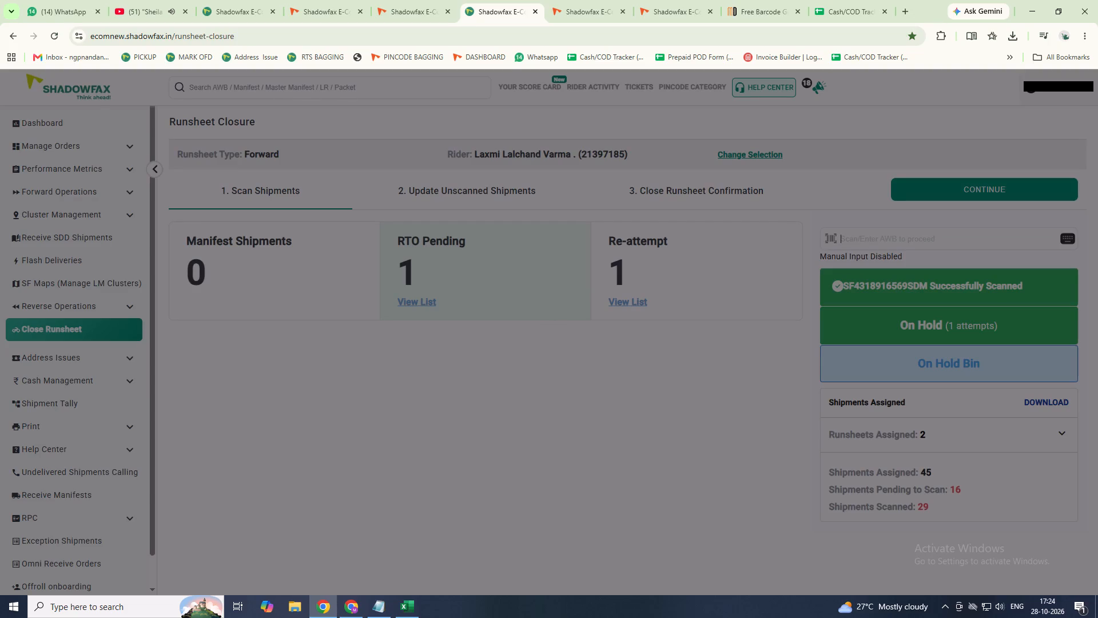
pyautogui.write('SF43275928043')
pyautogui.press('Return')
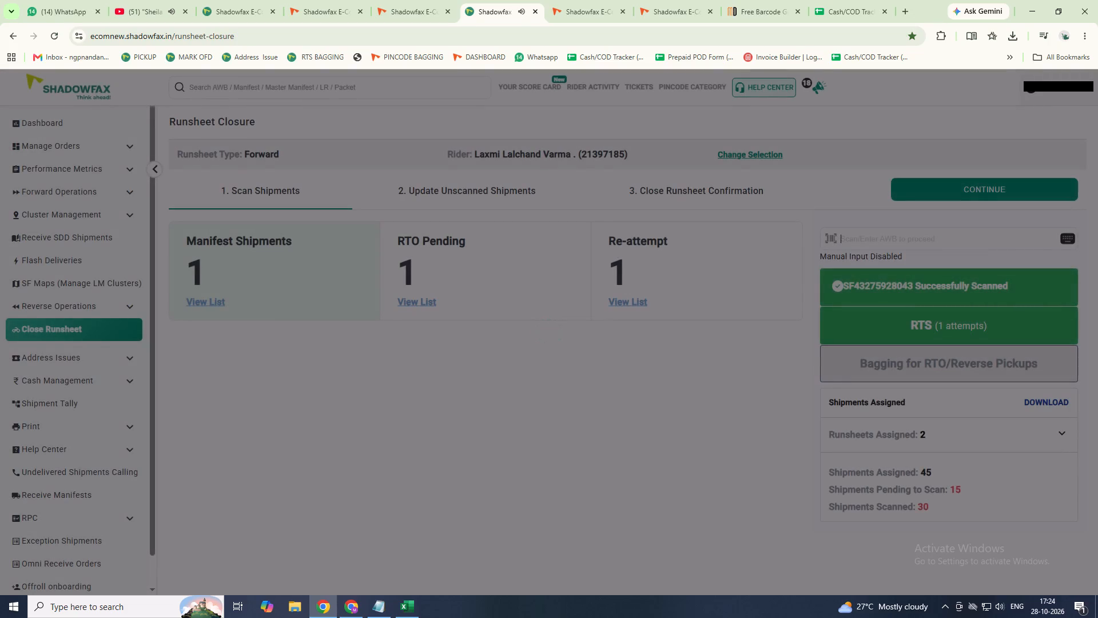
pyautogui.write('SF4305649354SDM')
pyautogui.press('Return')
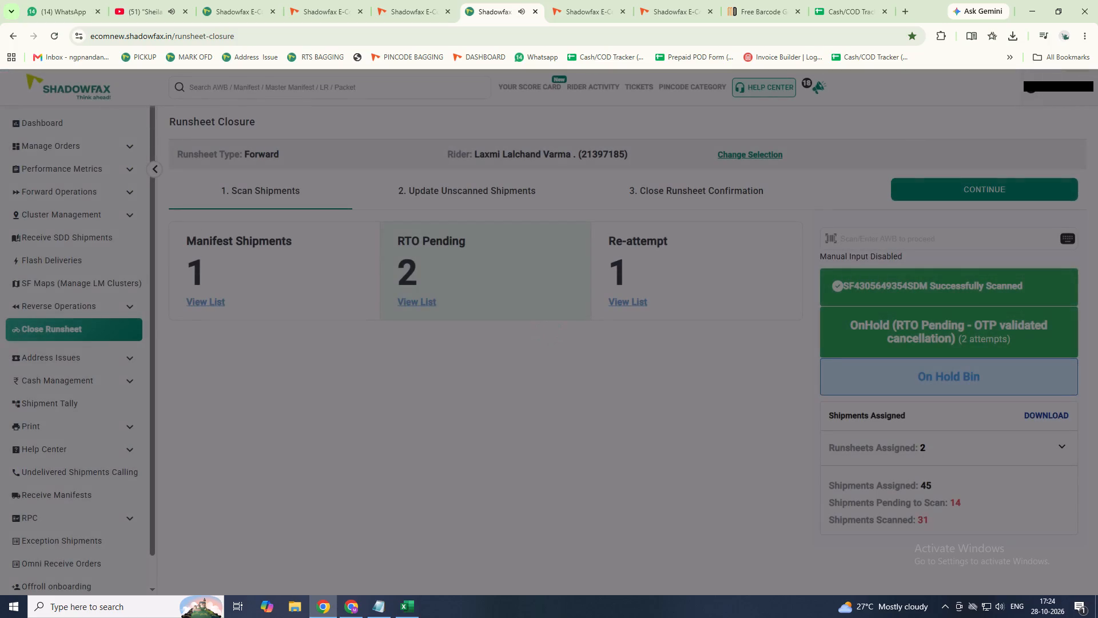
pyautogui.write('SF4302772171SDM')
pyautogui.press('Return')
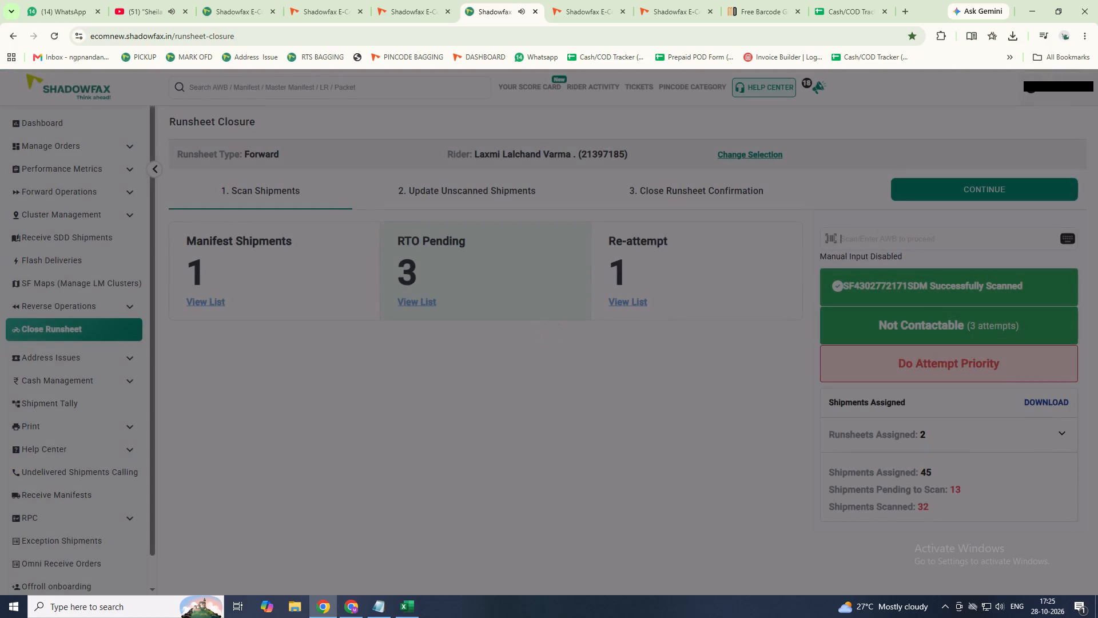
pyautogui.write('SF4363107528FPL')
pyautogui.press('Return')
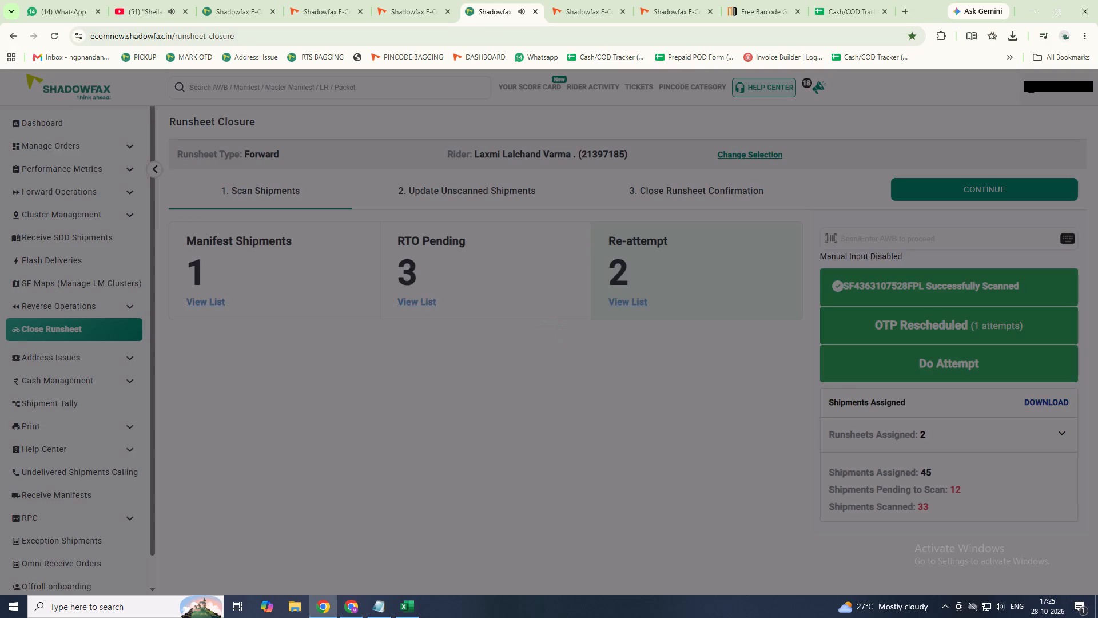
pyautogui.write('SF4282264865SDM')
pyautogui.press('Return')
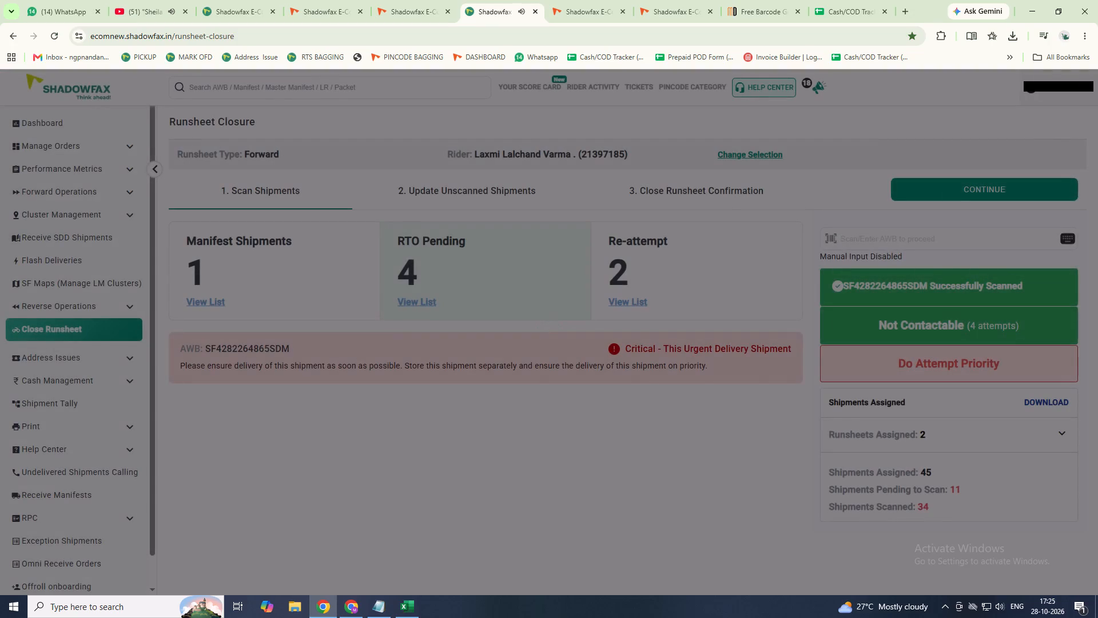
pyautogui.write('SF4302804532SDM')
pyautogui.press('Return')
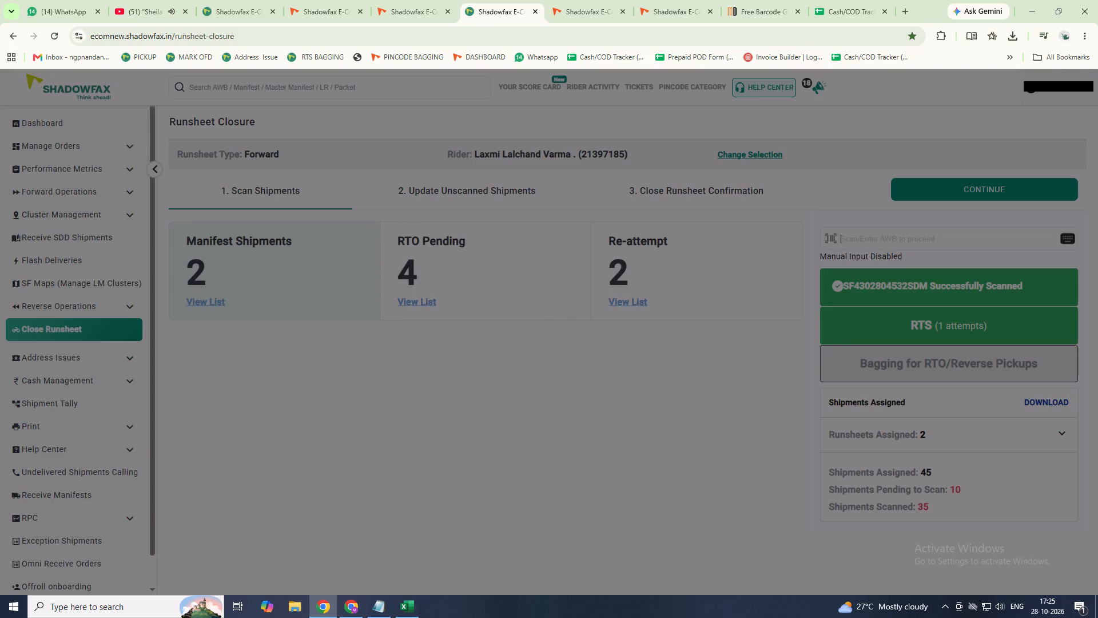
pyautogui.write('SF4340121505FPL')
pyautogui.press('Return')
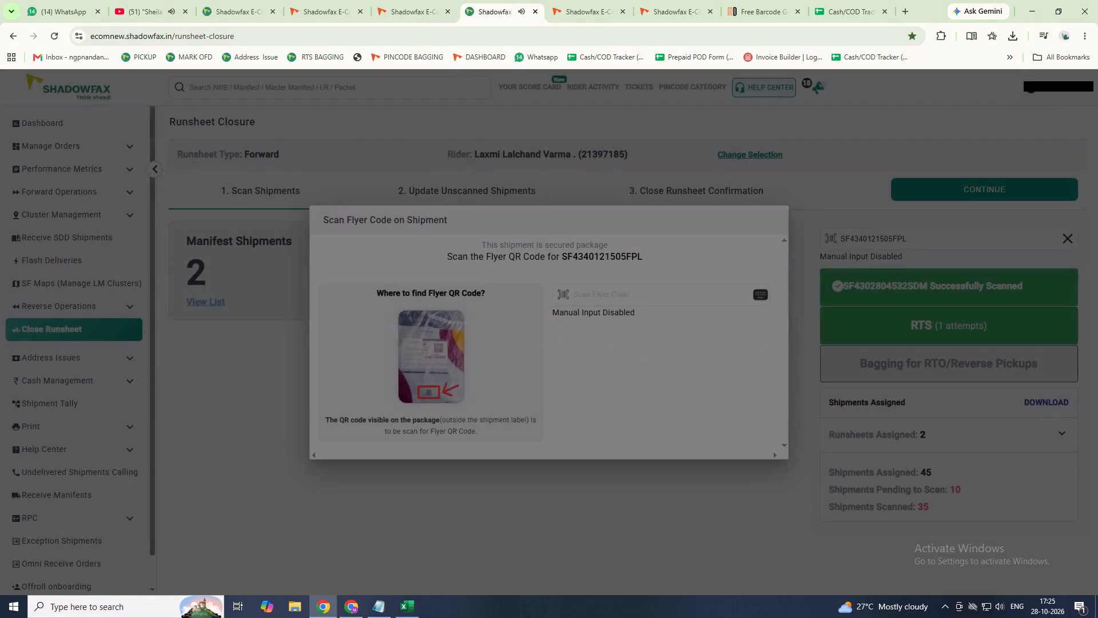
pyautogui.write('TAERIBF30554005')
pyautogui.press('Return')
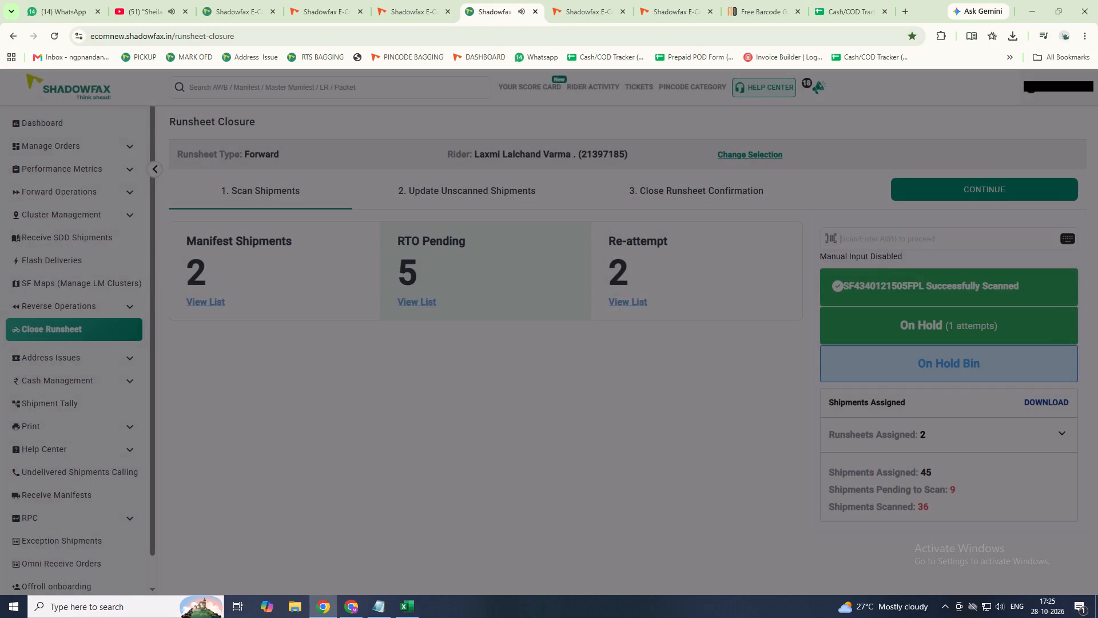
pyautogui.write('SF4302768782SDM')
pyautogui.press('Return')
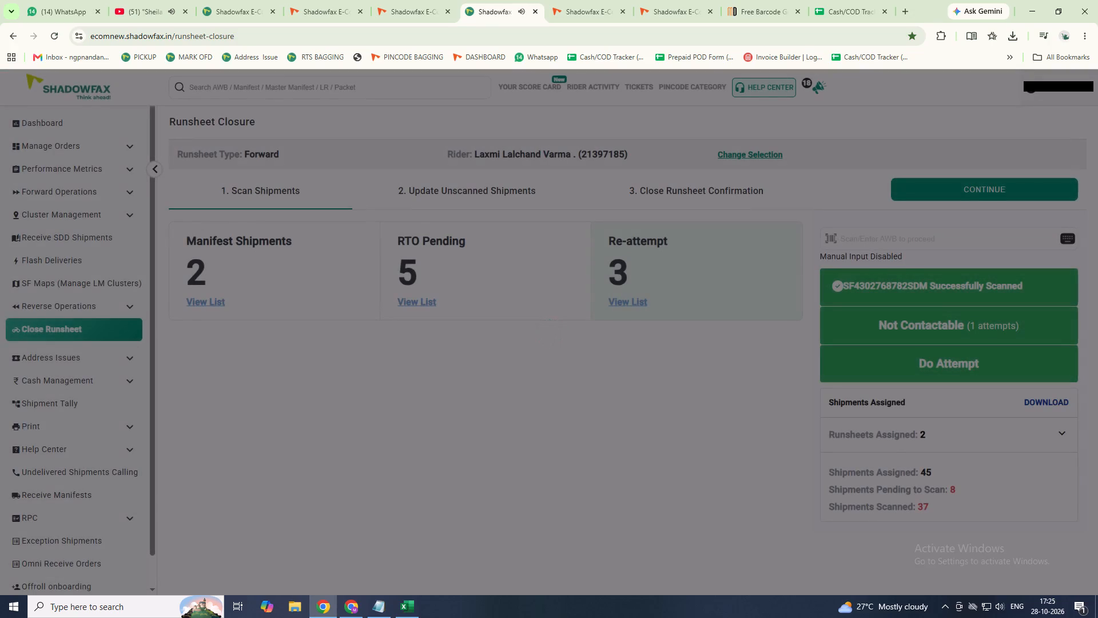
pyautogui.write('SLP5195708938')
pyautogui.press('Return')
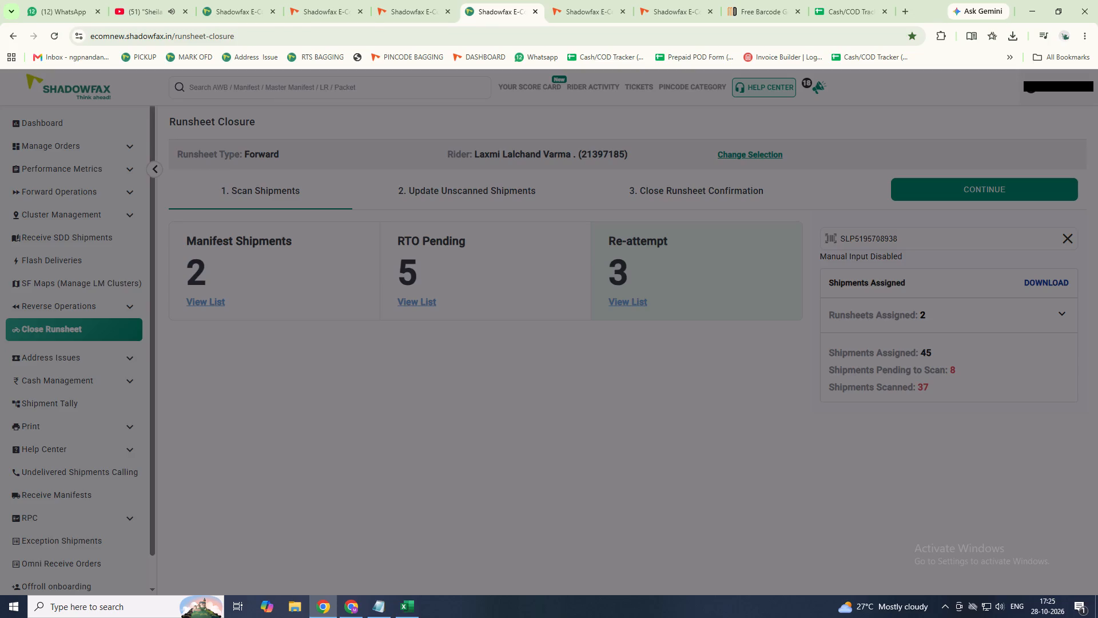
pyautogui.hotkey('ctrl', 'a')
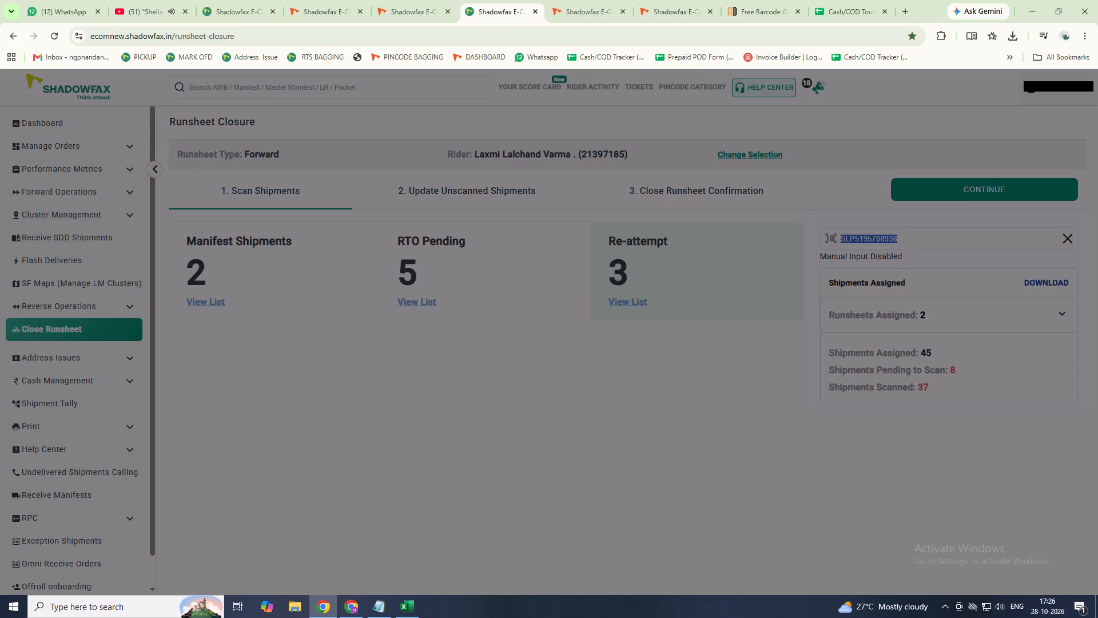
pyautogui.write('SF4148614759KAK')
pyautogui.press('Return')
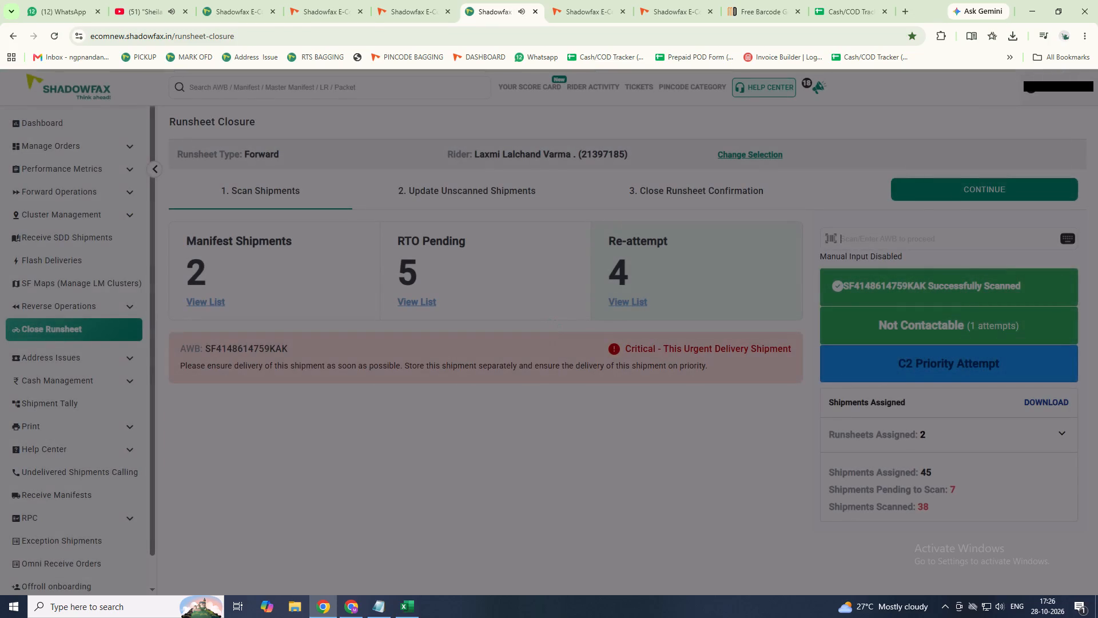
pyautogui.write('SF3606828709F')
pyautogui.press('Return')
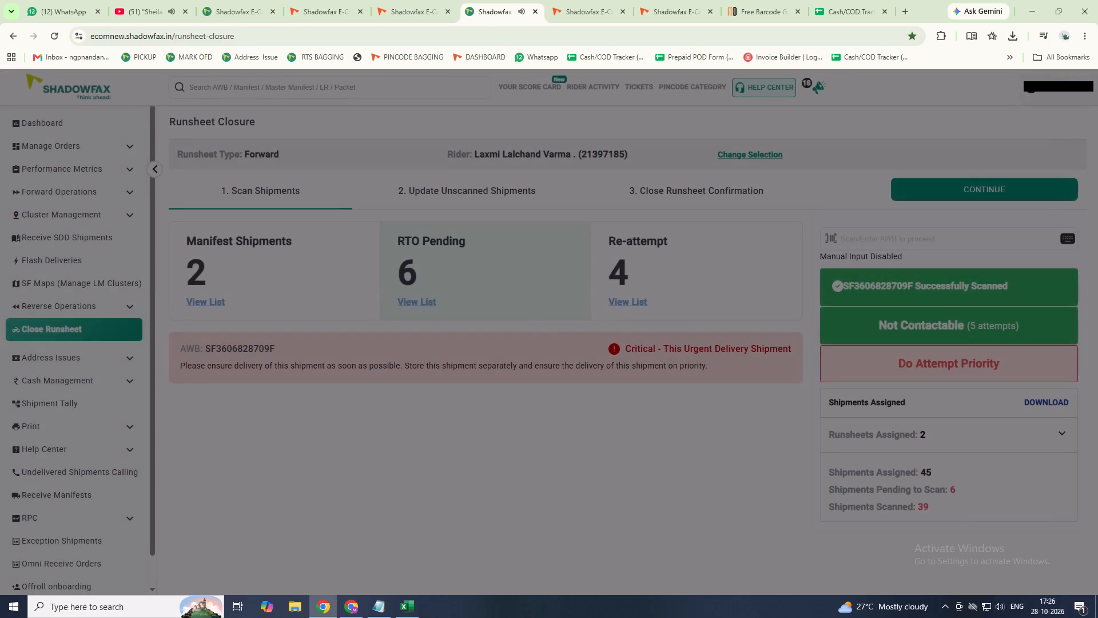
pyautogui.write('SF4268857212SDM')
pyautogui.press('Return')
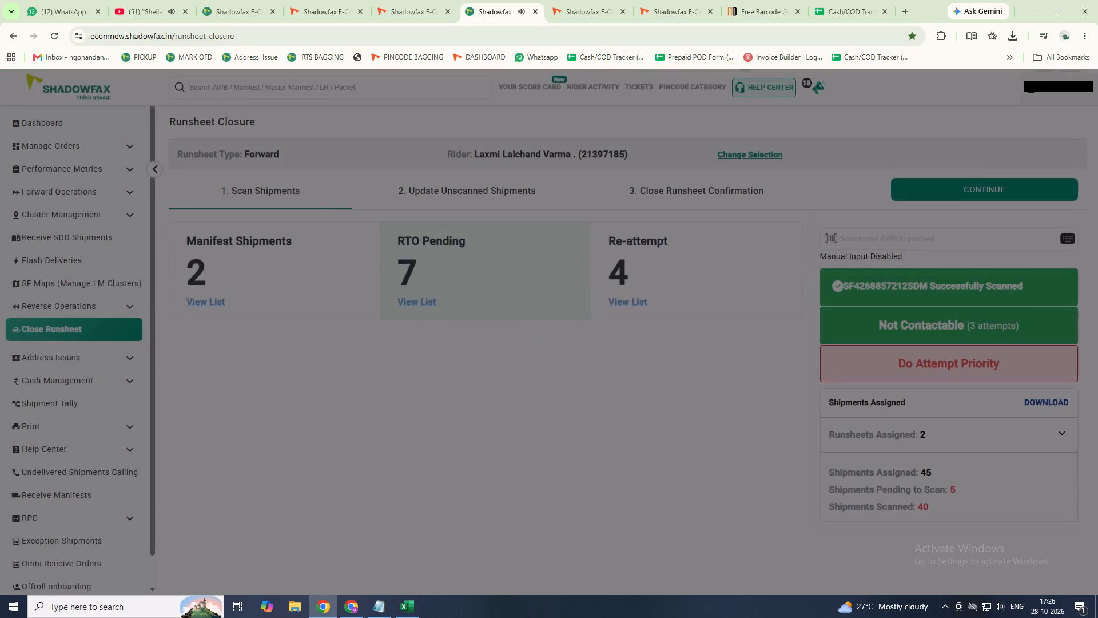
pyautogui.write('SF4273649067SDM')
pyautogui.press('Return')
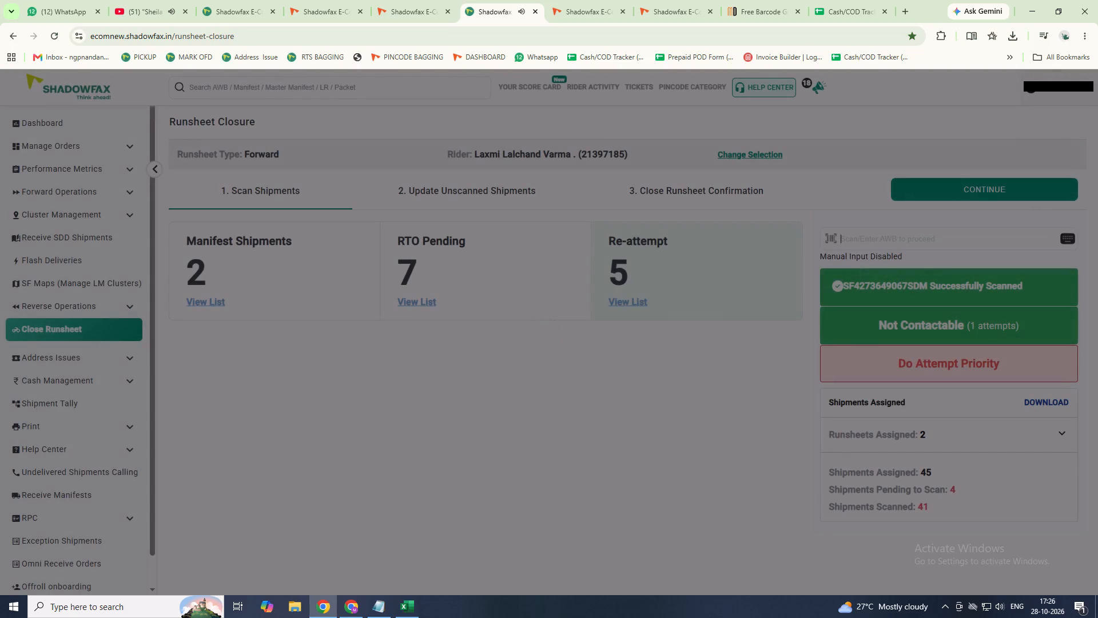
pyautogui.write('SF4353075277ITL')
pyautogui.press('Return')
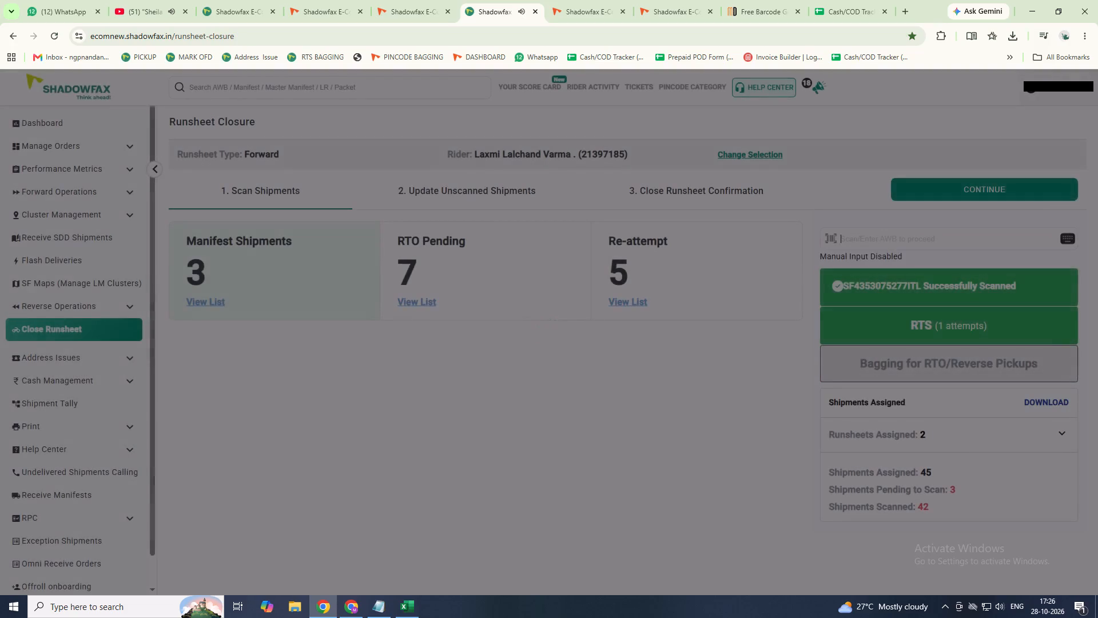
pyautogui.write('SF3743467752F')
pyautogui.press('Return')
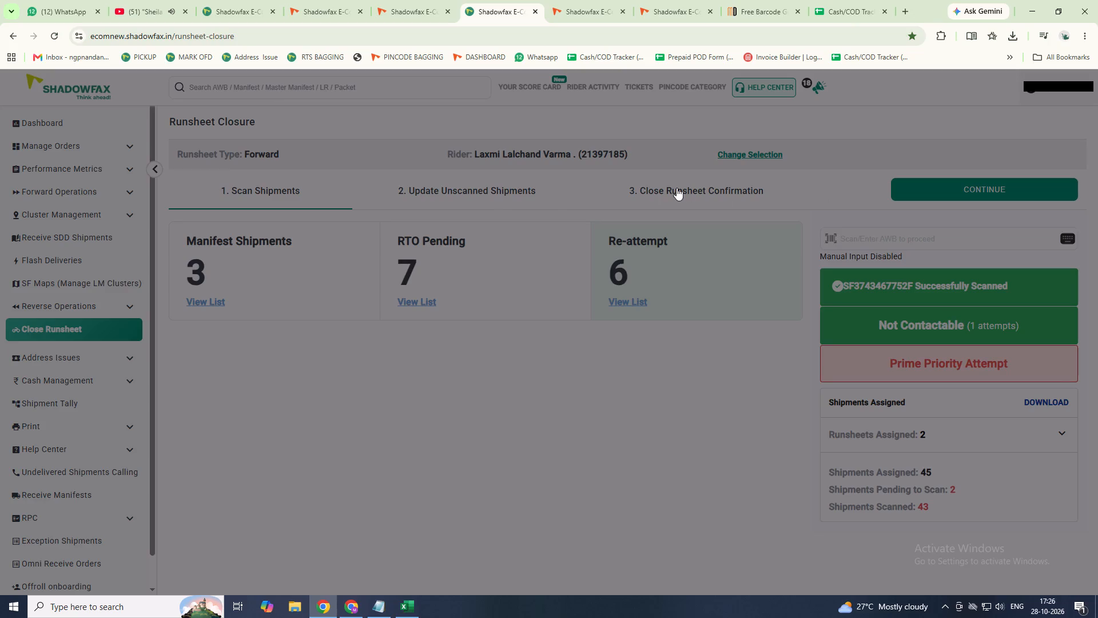
# Check which shipments on the runsheet are still unmarked, and return to shipment scanning.
pyautogui.click(494, 188)
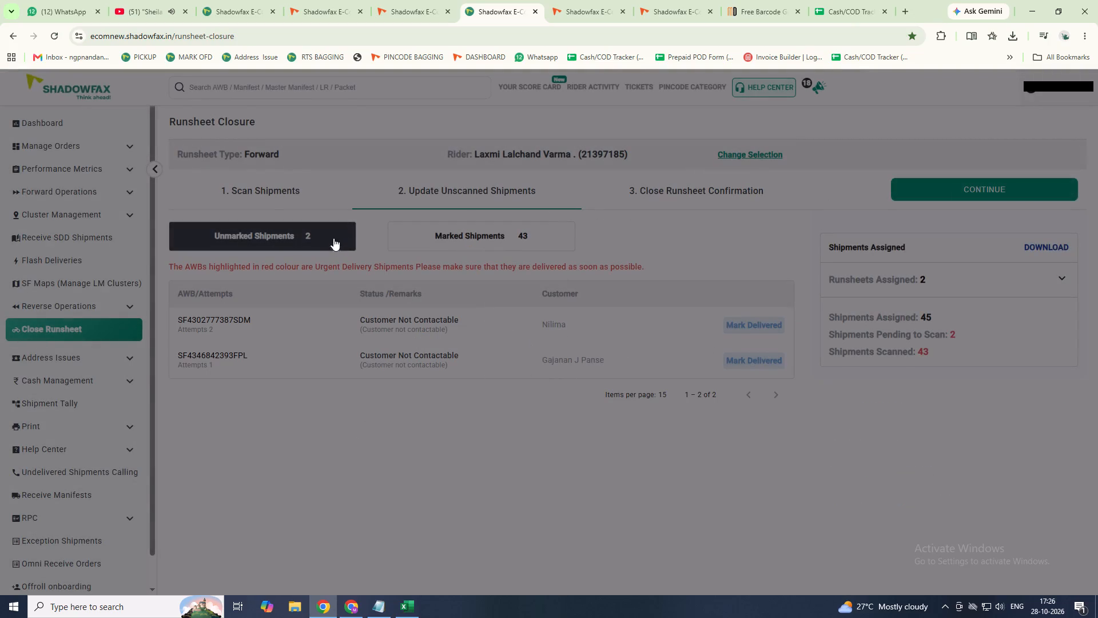
pyautogui.click(272, 188)
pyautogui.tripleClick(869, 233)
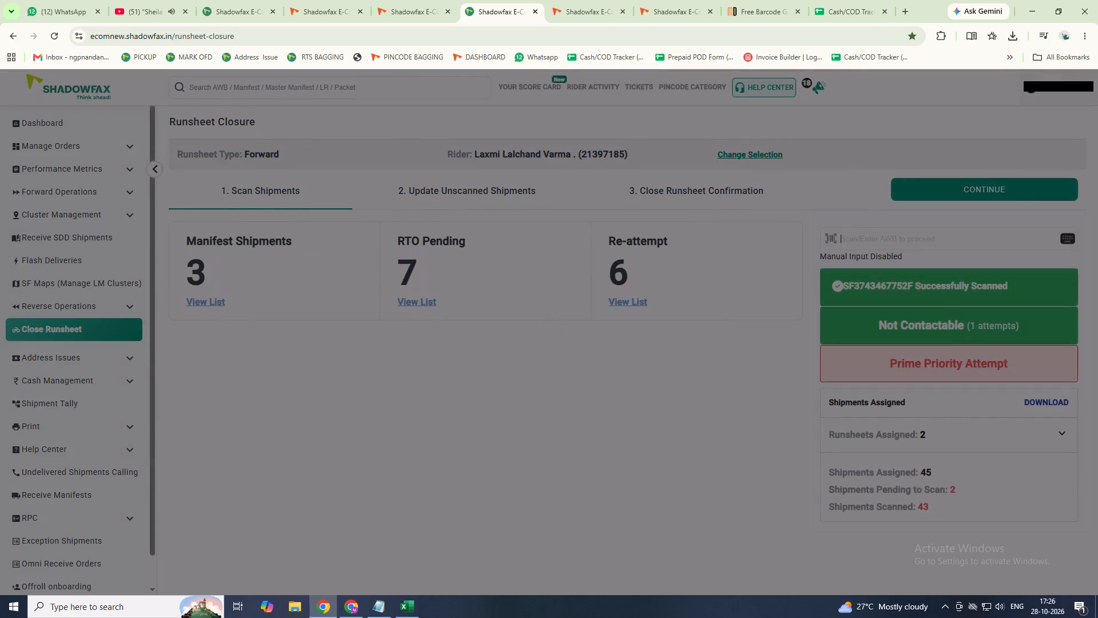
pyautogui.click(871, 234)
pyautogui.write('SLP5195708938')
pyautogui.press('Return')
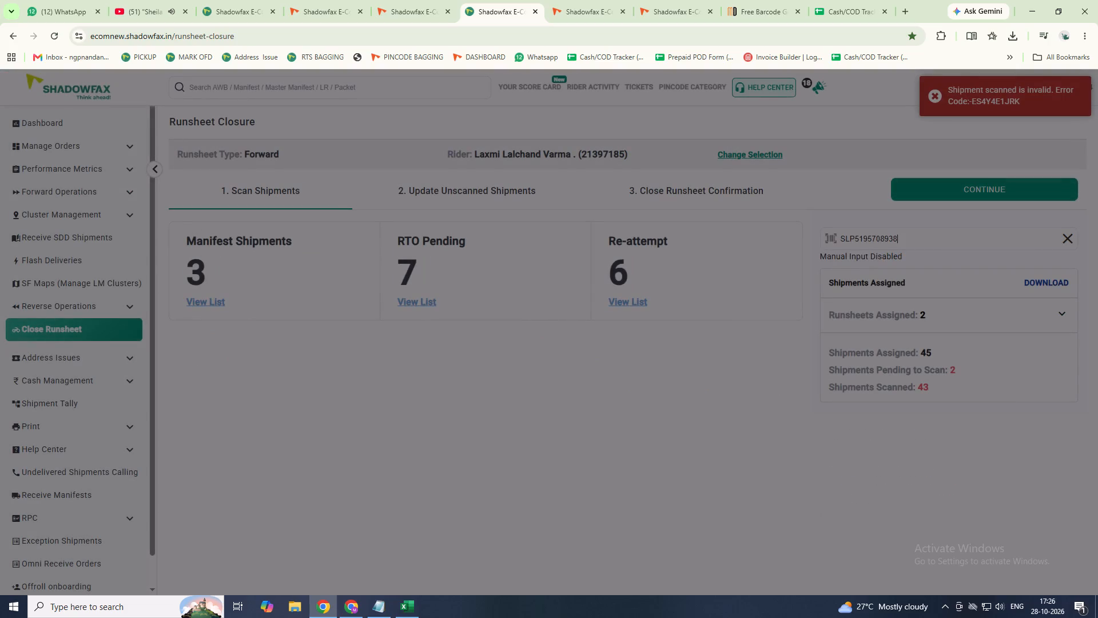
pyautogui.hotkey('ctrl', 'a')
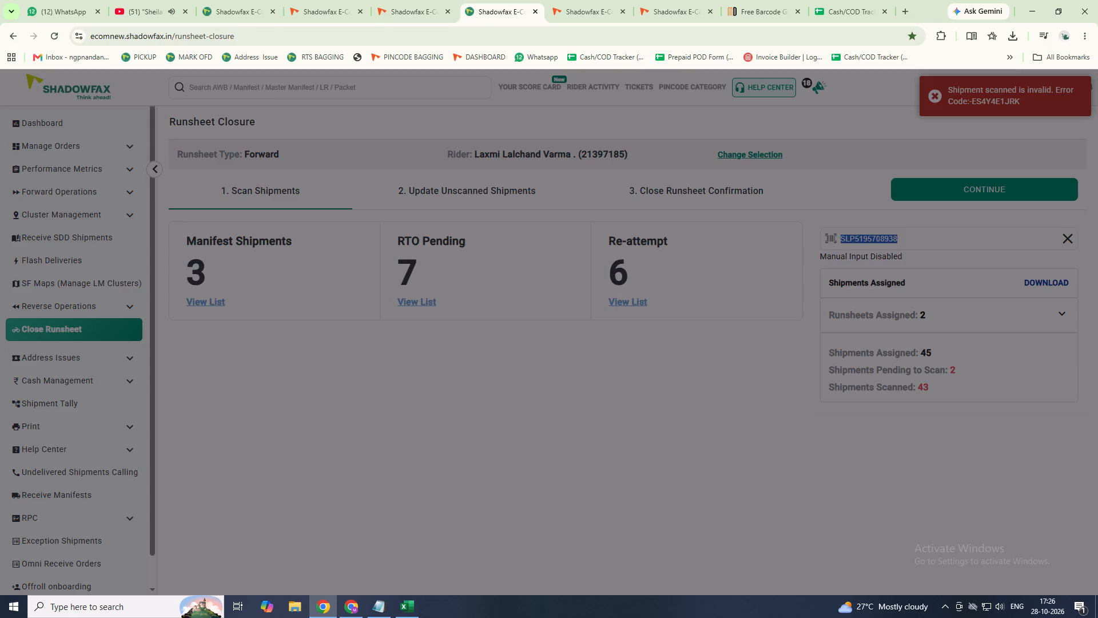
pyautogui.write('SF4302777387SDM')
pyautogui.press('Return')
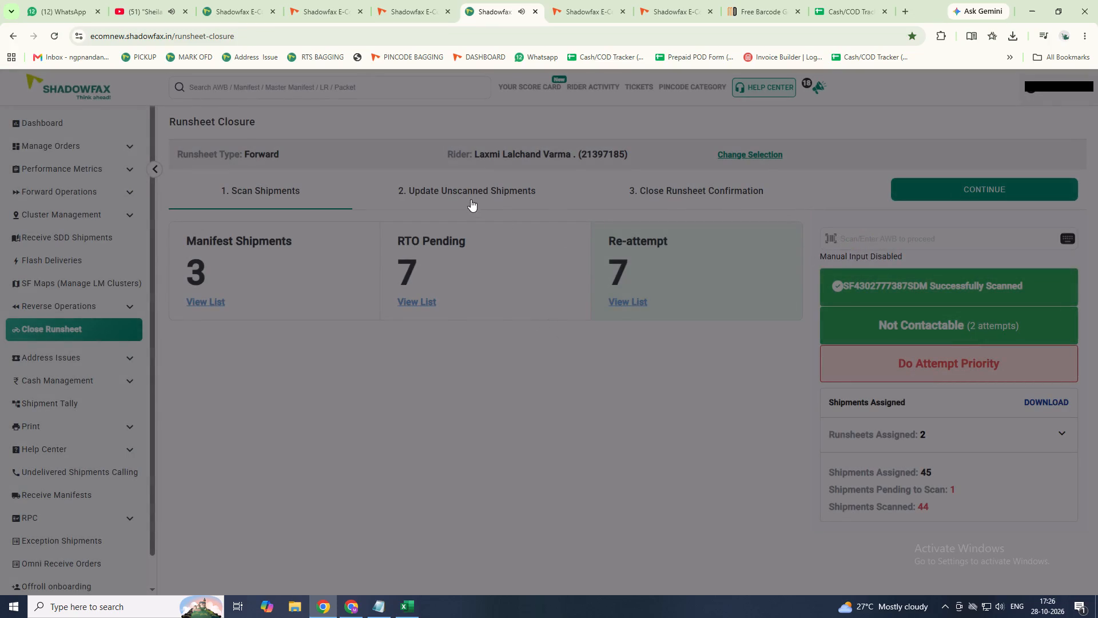
pyautogui.click(469, 196)
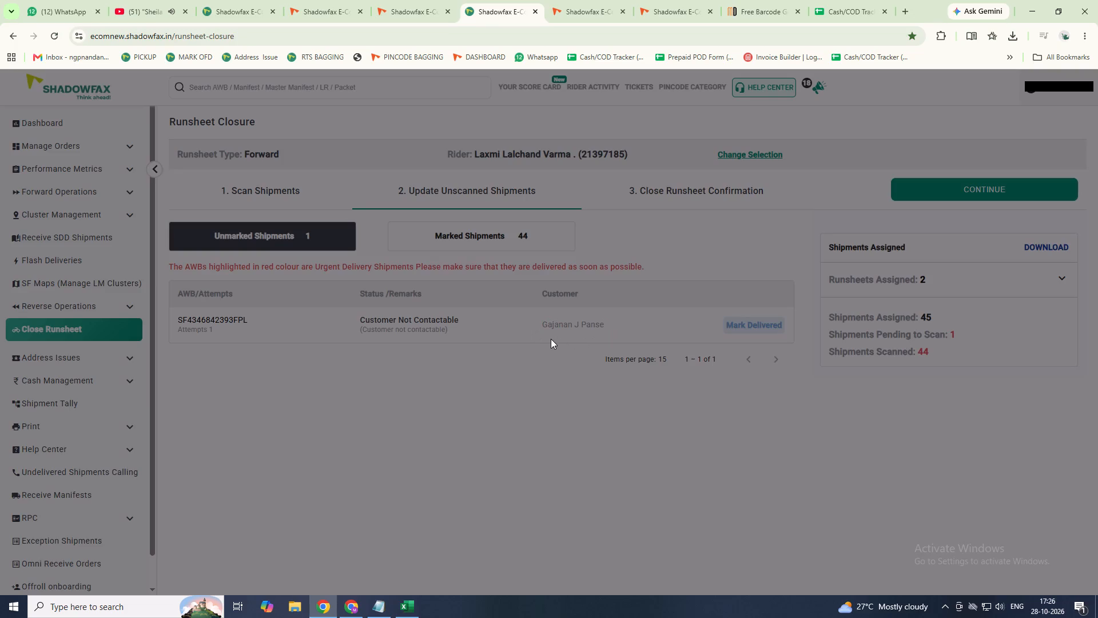
pyautogui.click(294, 188)
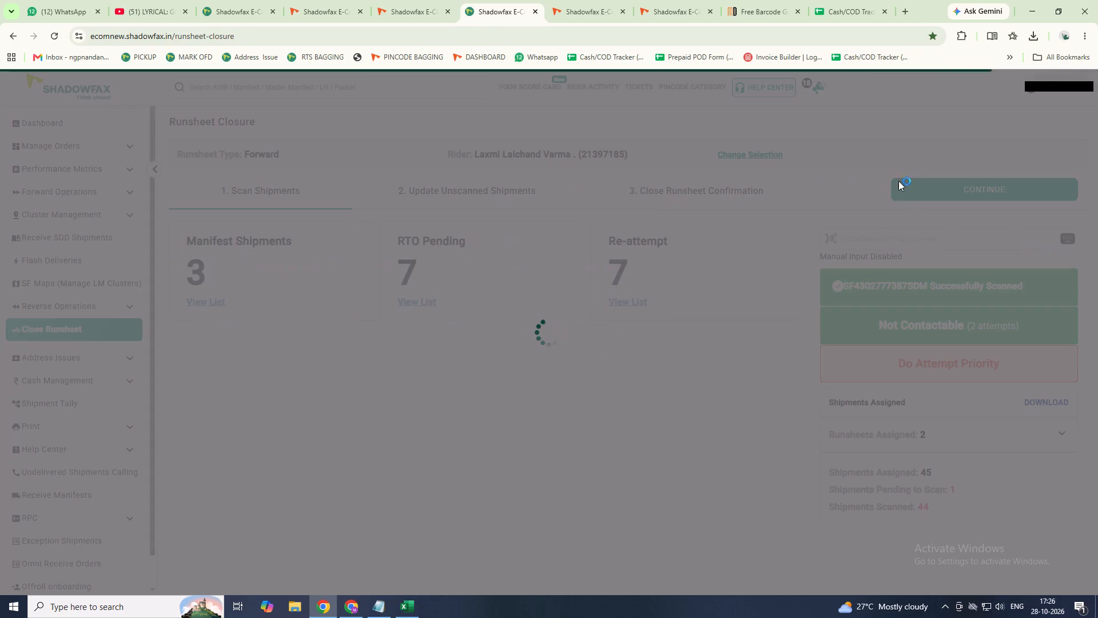
pyautogui.click(900, 235)
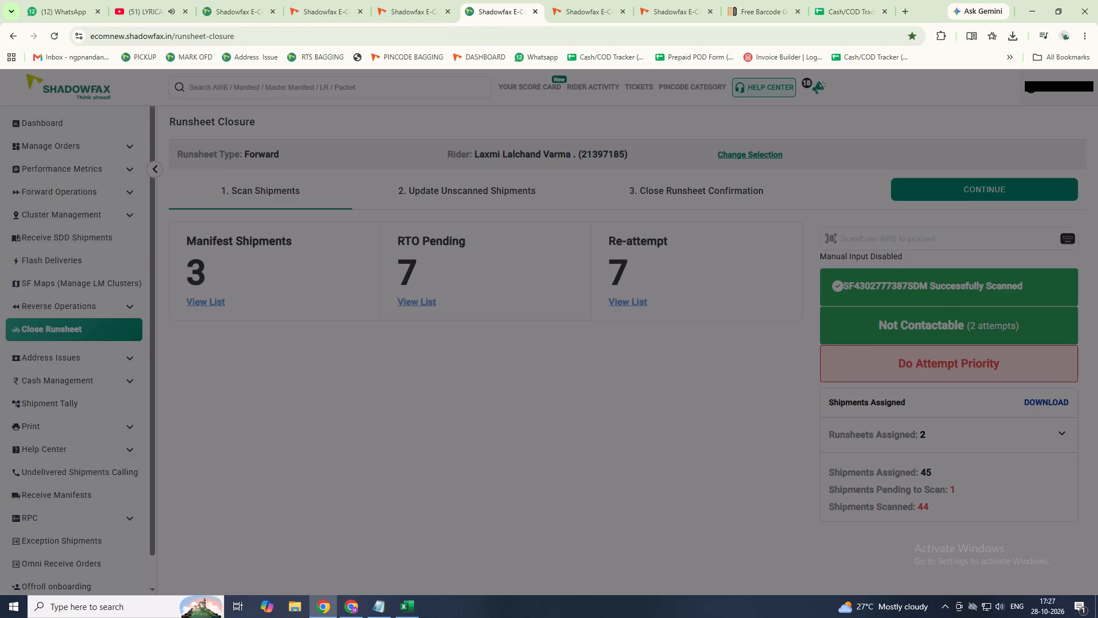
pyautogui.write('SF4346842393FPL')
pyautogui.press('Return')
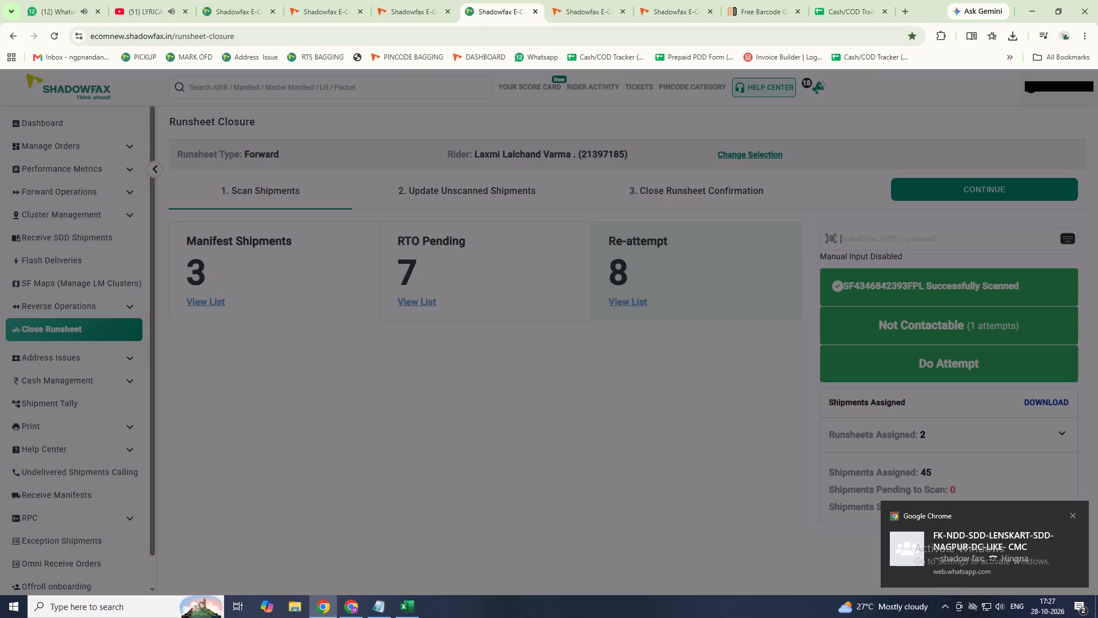
# Open the runsheet closure confirmation and record name laxmi and Demo amount 4725 under rider 6 in the Cash/COD Tracker's October sheet.
pyautogui.click(660, 198)
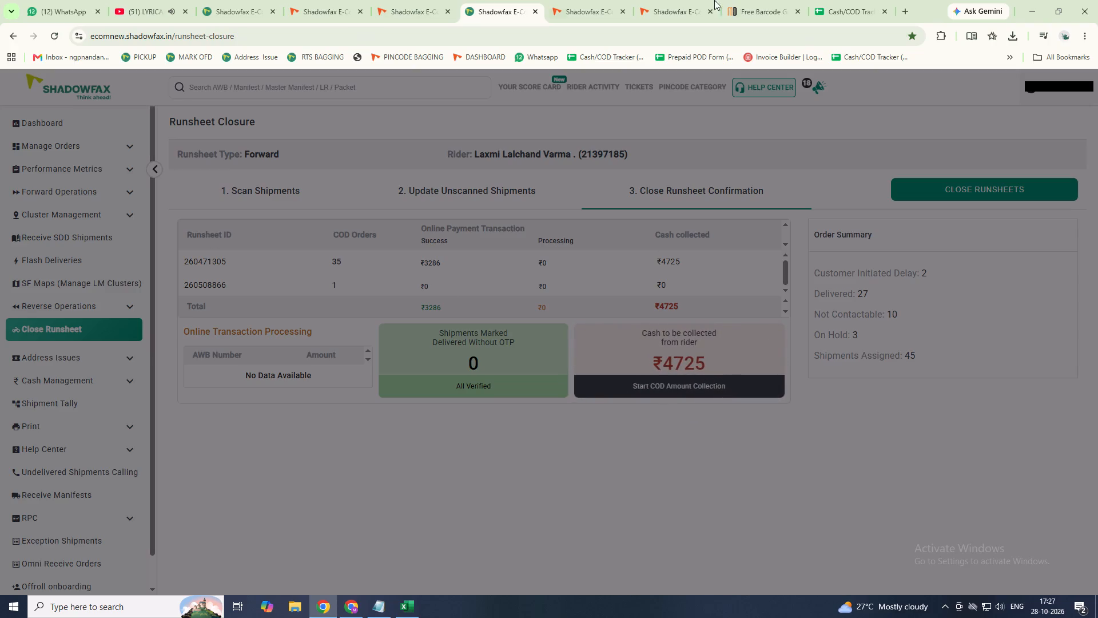
pyautogui.click(856, 4)
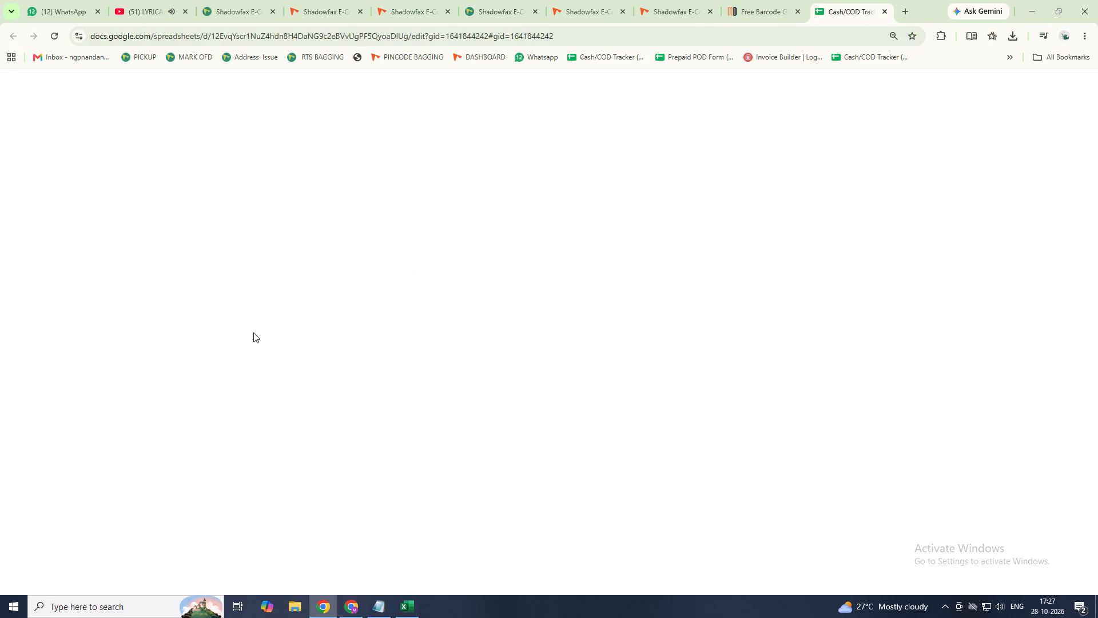
pyautogui.click(257, 335)
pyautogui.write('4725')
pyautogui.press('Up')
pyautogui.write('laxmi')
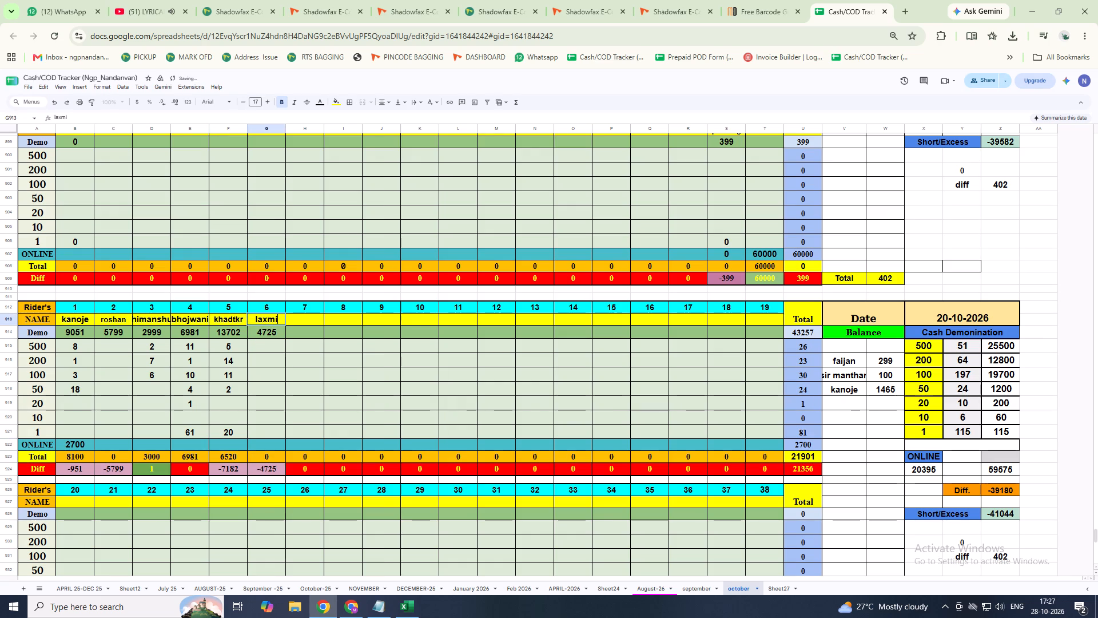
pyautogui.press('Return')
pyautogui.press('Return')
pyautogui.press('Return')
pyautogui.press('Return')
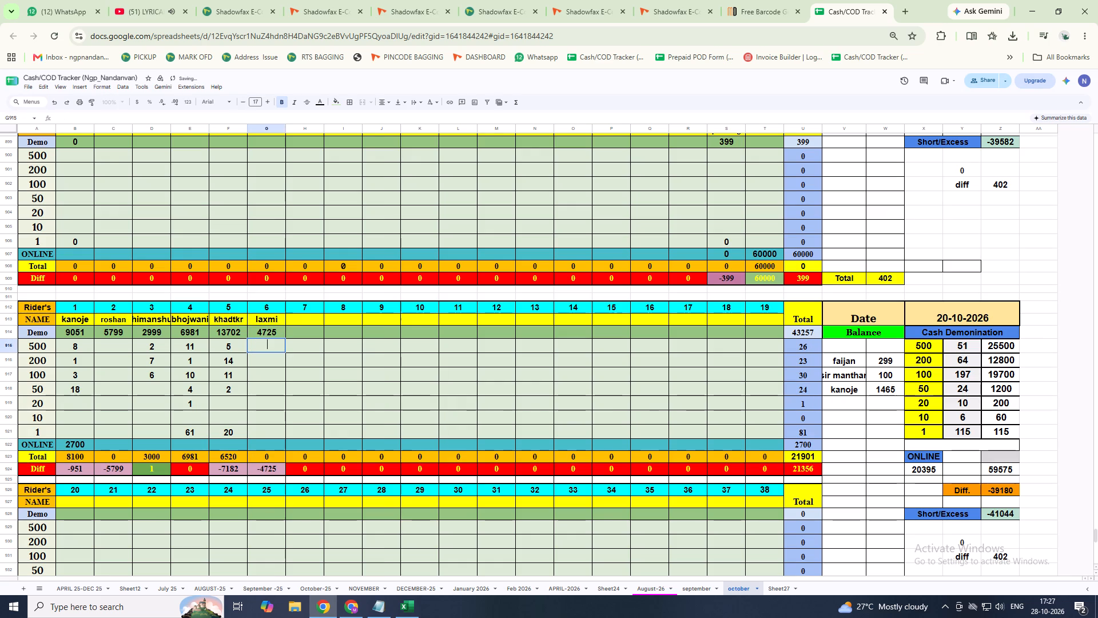
# Switch to YouTube and play the suggested Sohneya song by Aastha Gill and Badshah.
pyautogui.click(137, 10)
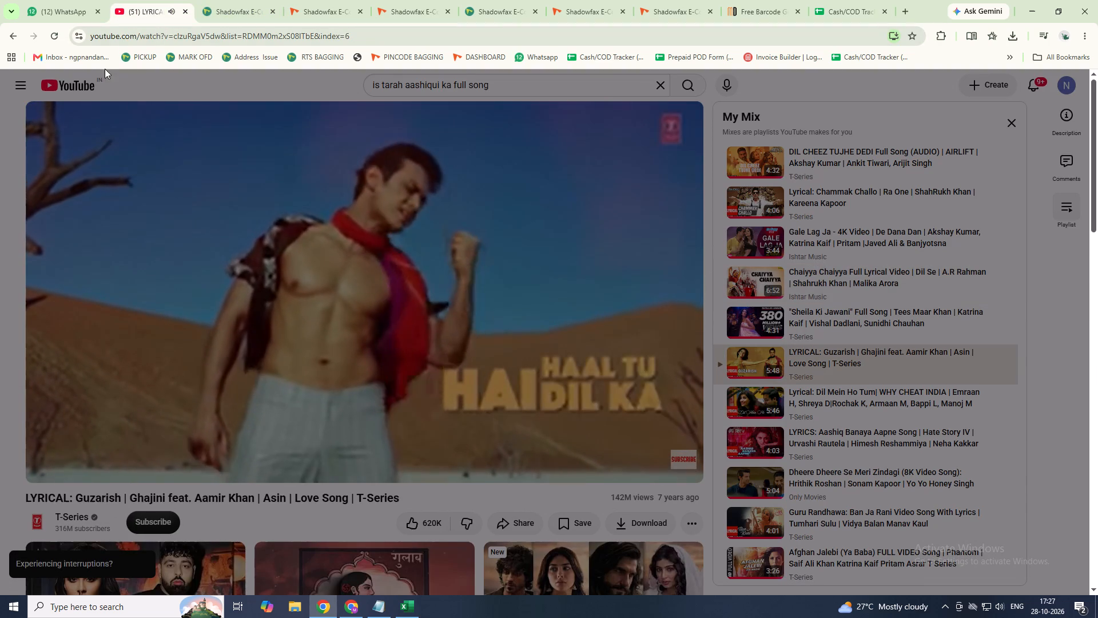
pyautogui.scroll(-4, 329, 522)
pyautogui.click(200, 409)
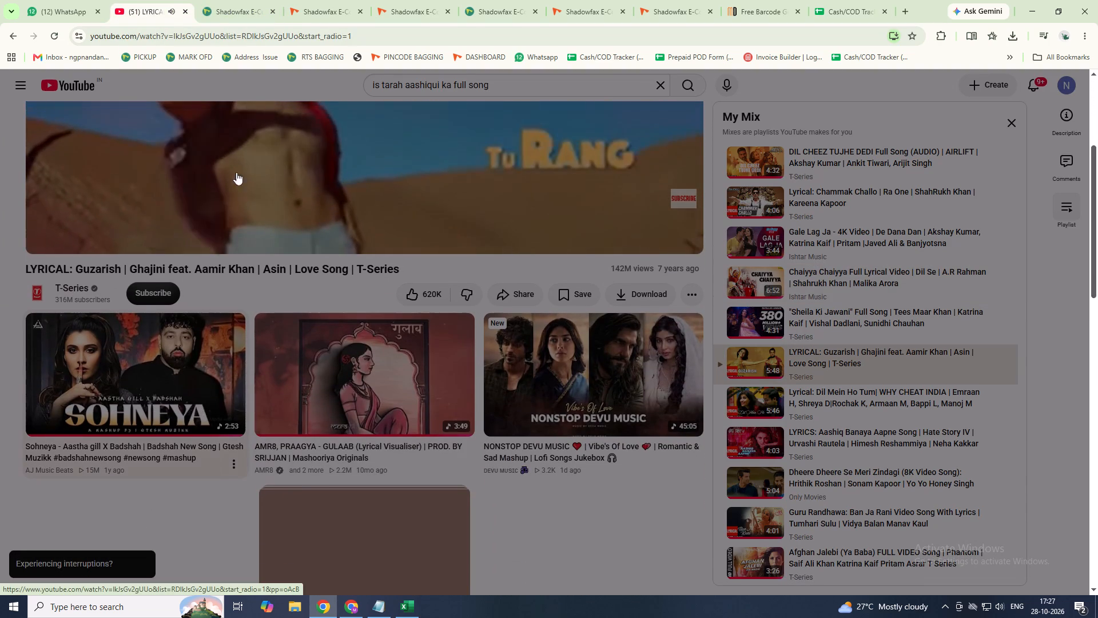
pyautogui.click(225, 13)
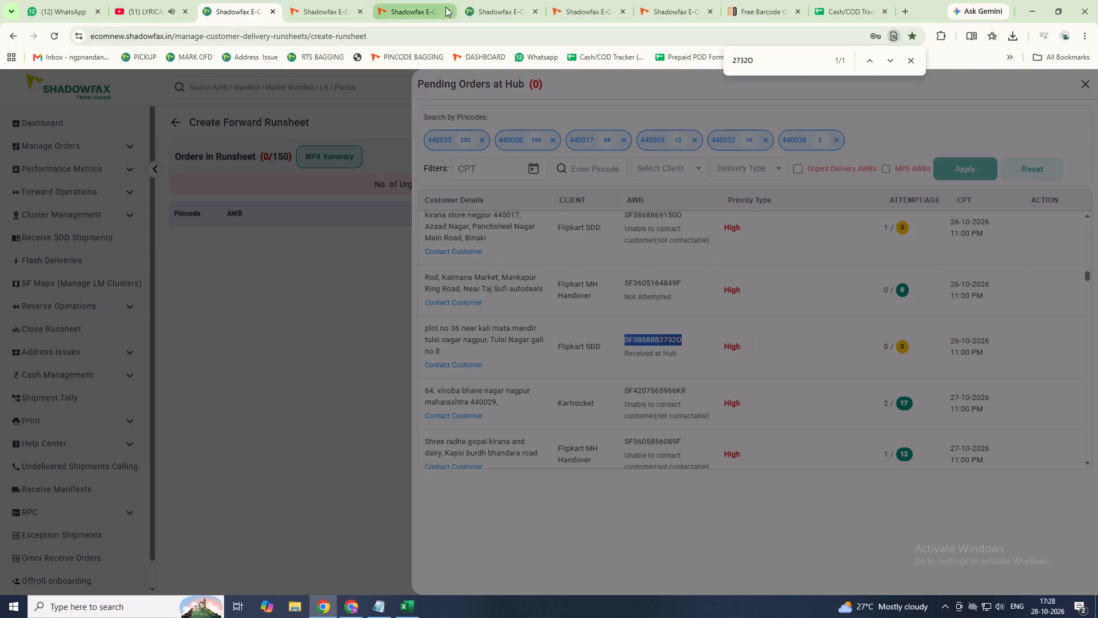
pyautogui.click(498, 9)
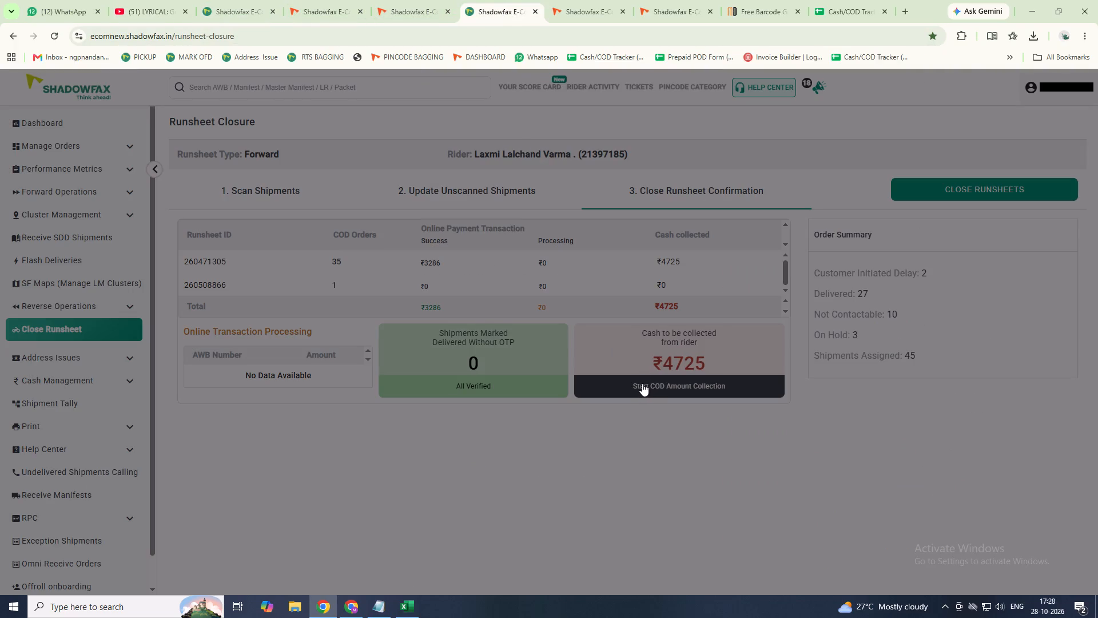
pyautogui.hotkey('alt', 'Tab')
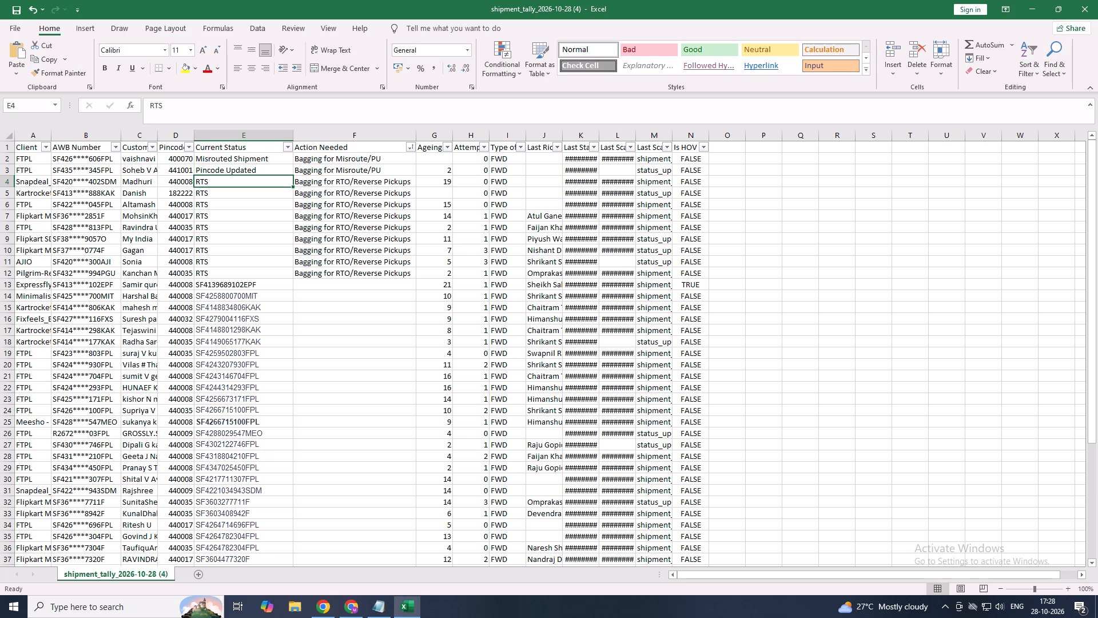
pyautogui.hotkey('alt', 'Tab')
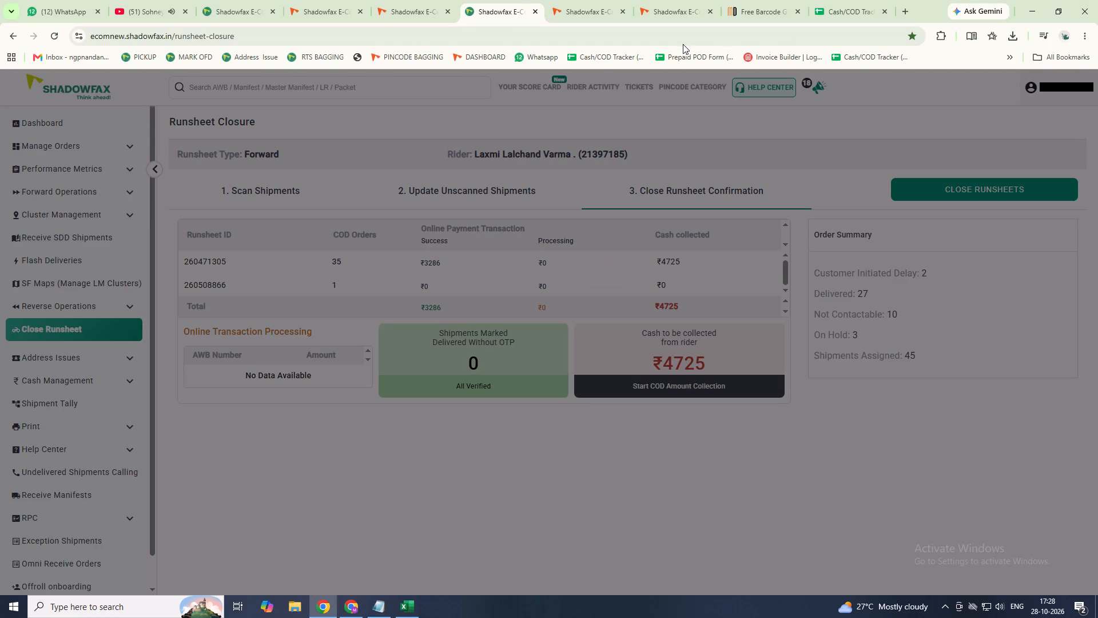
# In the Cash/COD Tracker, enter laxmi's note counts: 500×7, 200×1, 100×4, 50×7, 20×2, 10×2 and 1×5.
pyautogui.click(859, 12)
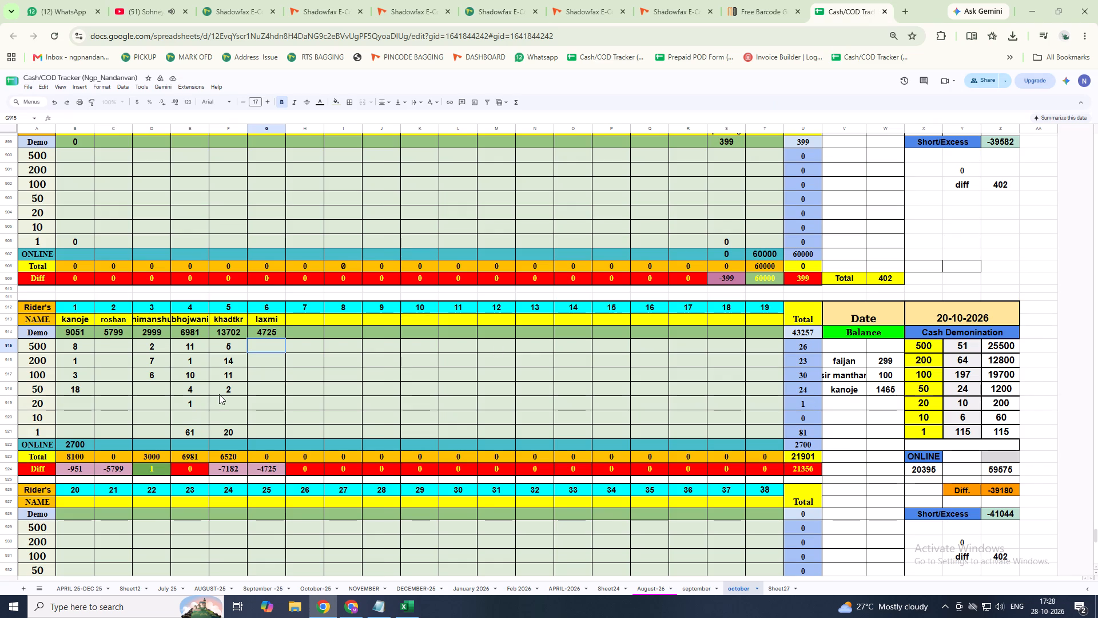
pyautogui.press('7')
pyautogui.press('Return')
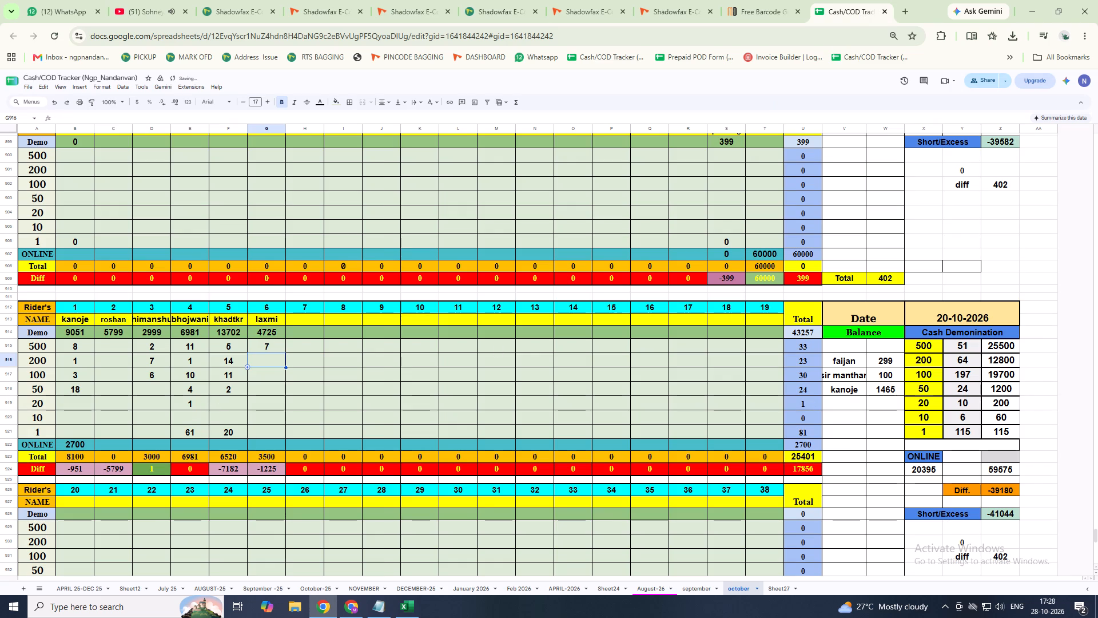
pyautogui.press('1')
pyautogui.press('Return')
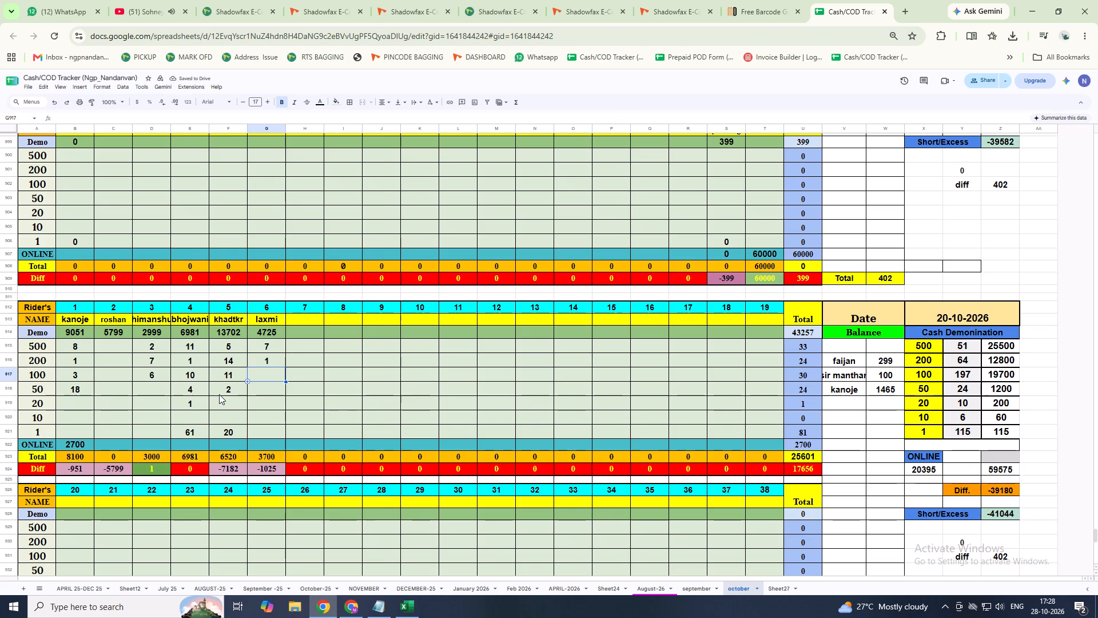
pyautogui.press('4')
pyautogui.press('Return')
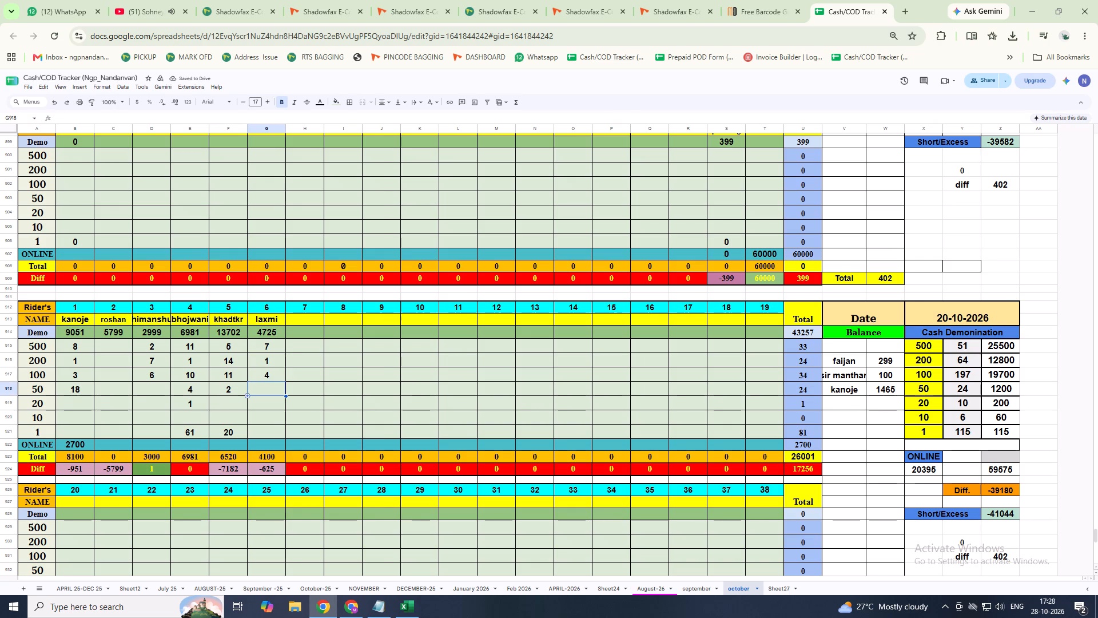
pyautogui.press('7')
pyautogui.press('Return')
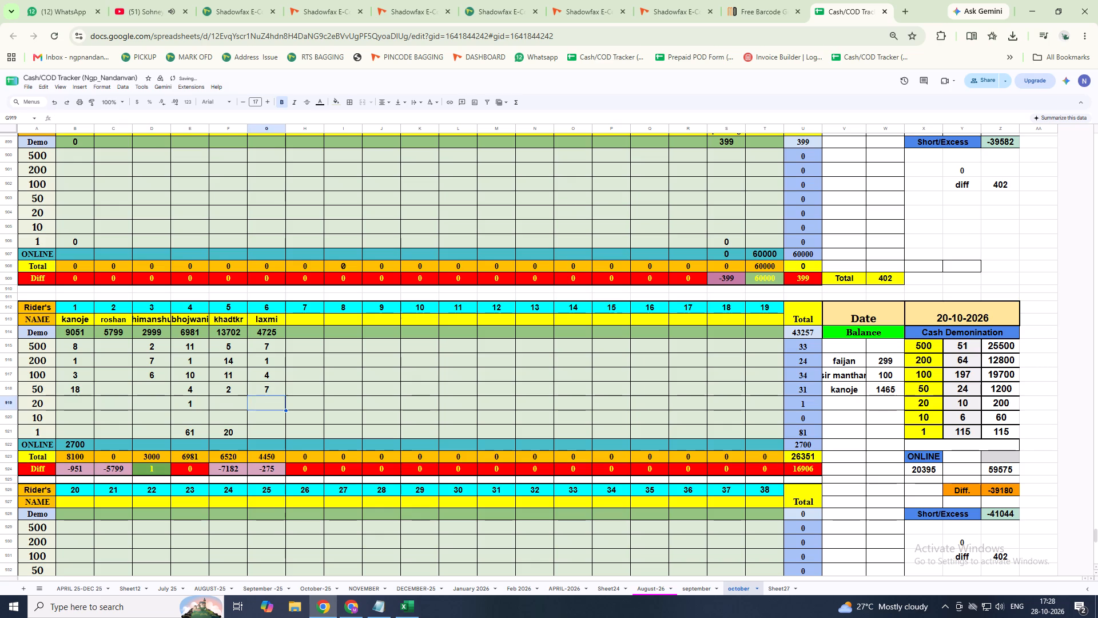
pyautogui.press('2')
pyautogui.press('Return')
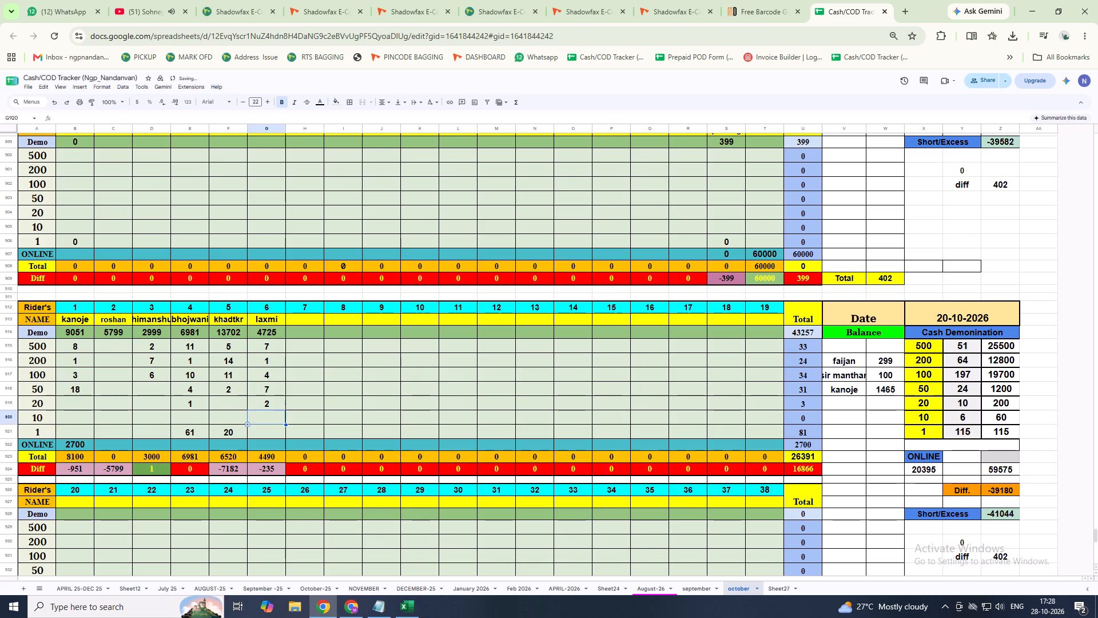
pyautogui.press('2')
pyautogui.press('Return')
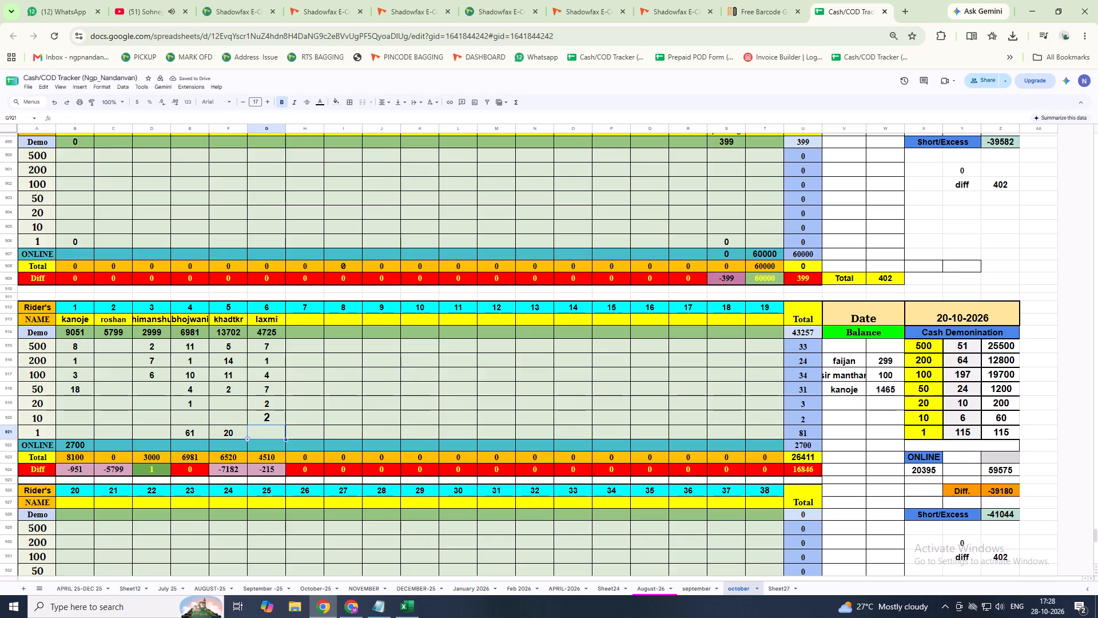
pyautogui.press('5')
pyautogui.press('Return')
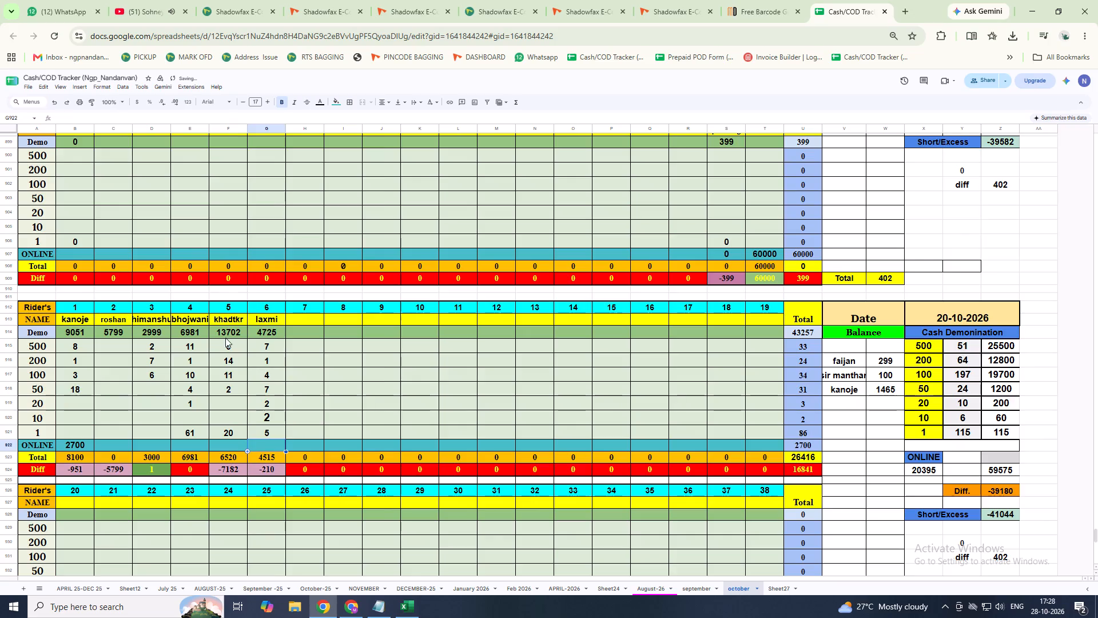
# Back in the Shadowfax runsheet closure, start the rider's COD amount collection and choose UPI/QR code as the payment mode.
pyautogui.click(475, 7)
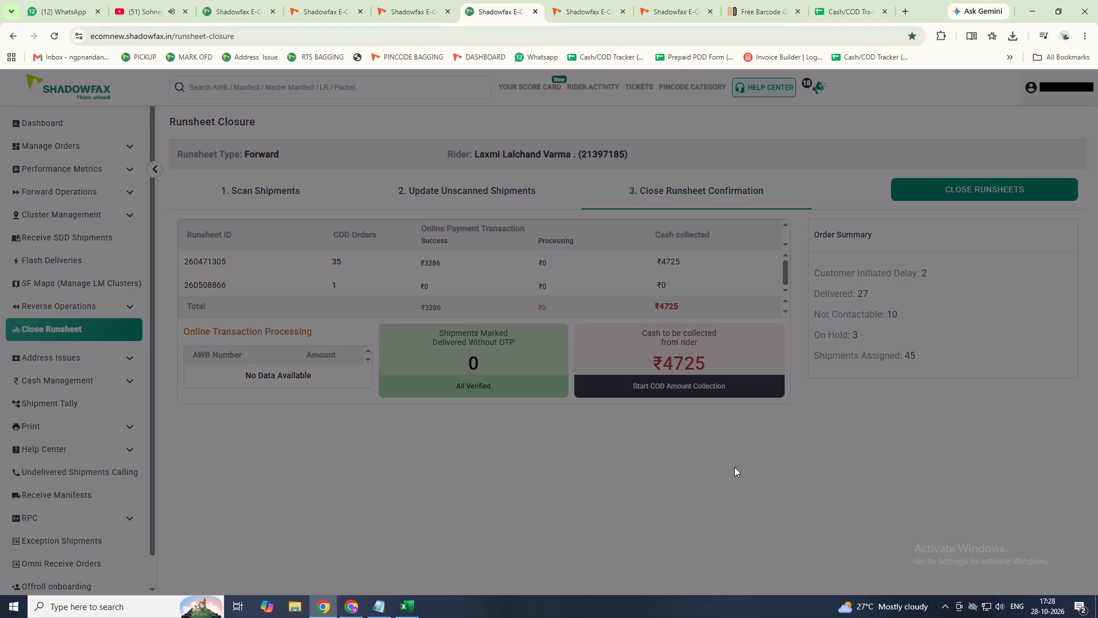
pyautogui.click(670, 378)
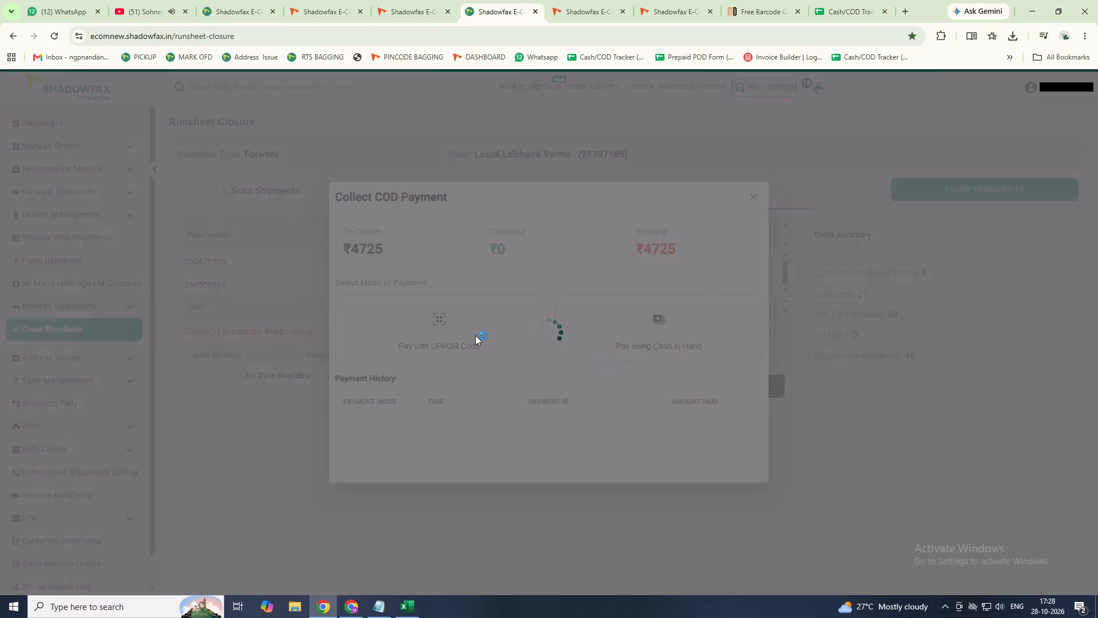
pyautogui.click(475, 337)
pyautogui.click(471, 383)
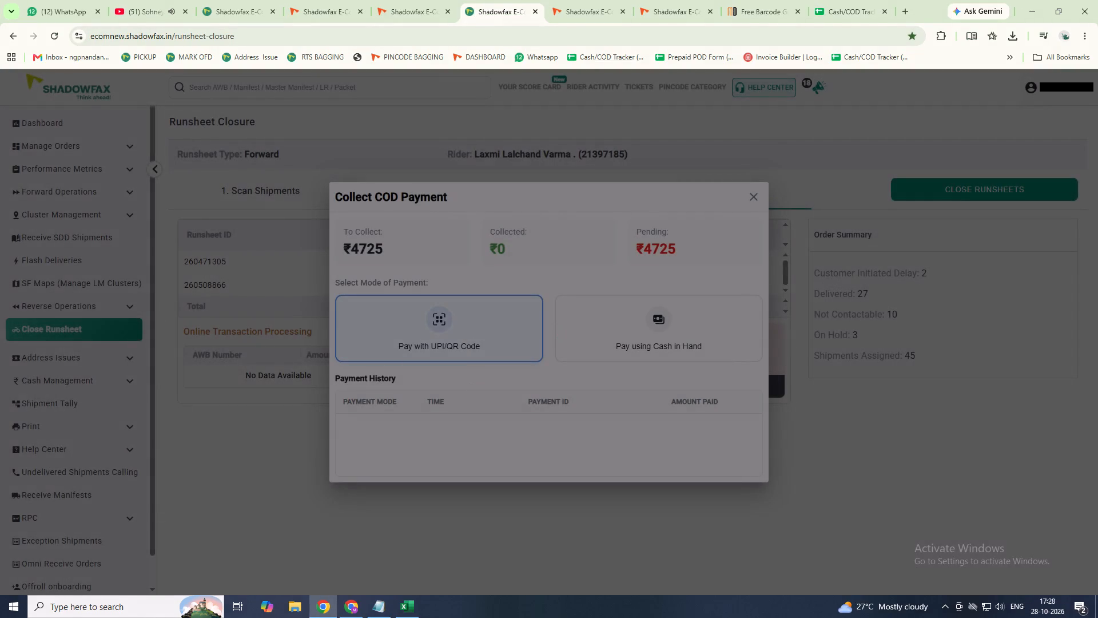
# Collect ₹210 of the rider's COD amount through a generated UPI QR code and finish that payment.
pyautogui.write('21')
pyautogui.click(472, 386)
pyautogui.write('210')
pyautogui.scroll(1, 472, 387)
pyautogui.click(729, 383)
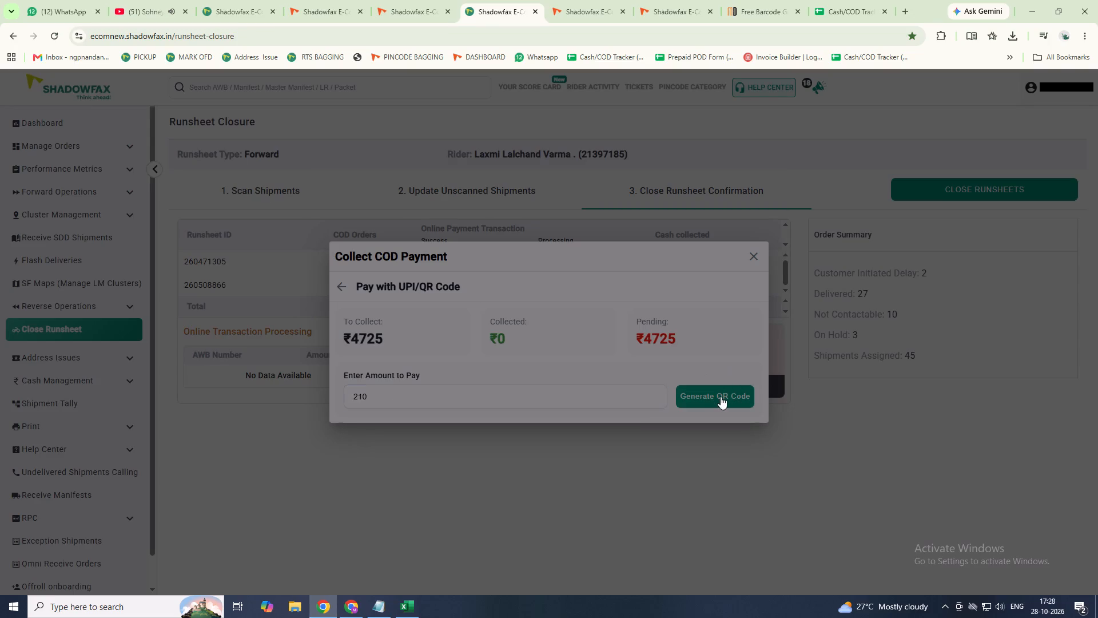
pyautogui.click(721, 396)
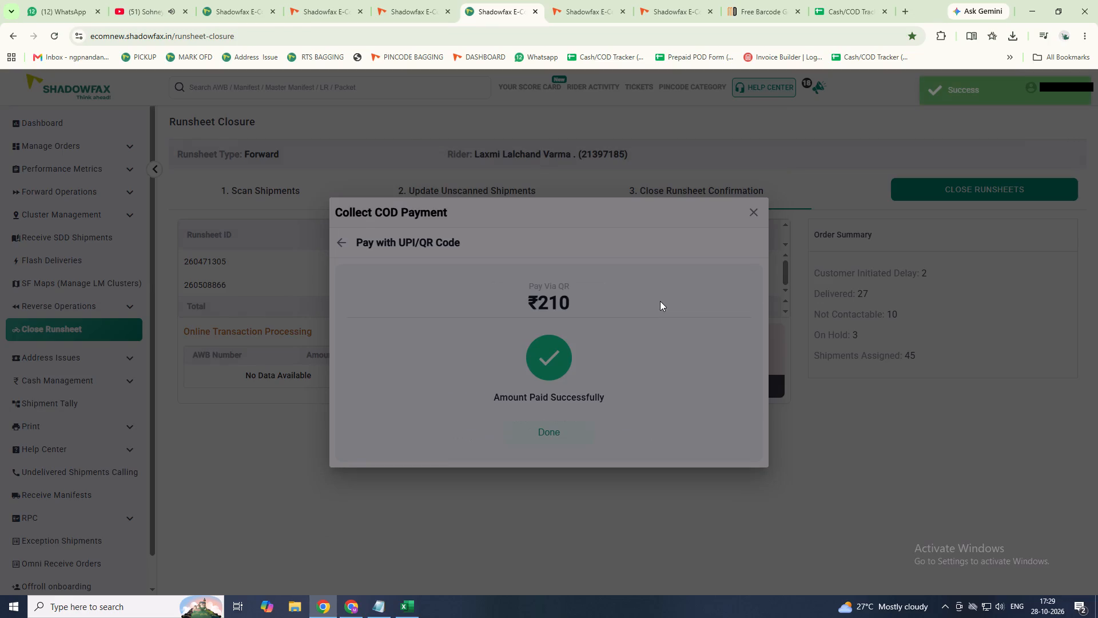
pyautogui.click(555, 431)
# Record the remaining COD amount of ₹4515 as cash in hand and close the payment collection dialog.
pyautogui.click(657, 387)
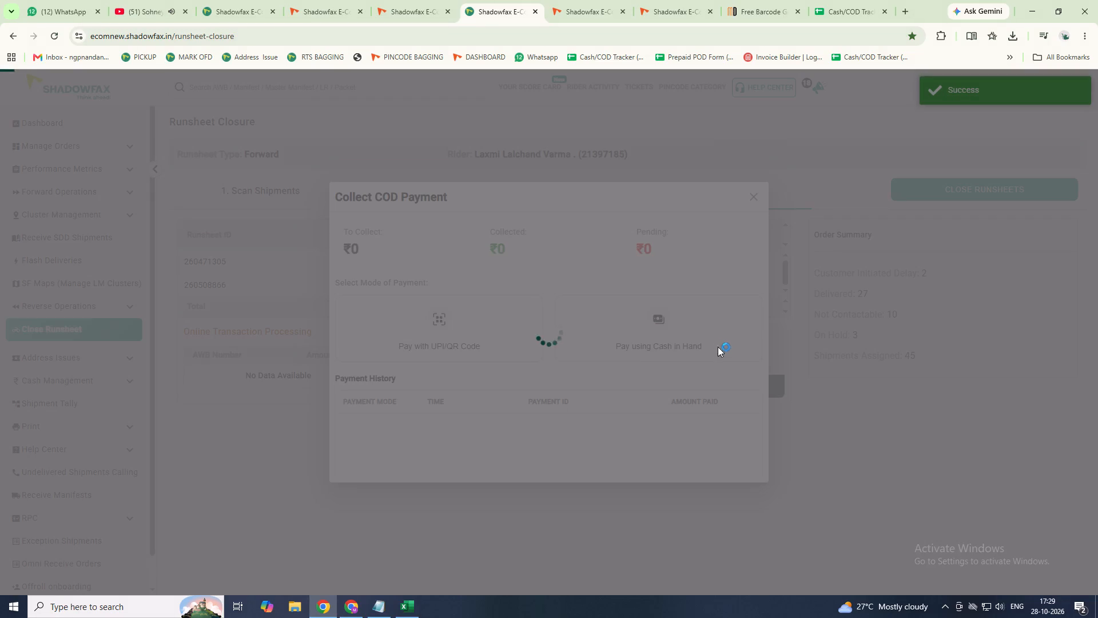
pyautogui.tripleClick(651, 347)
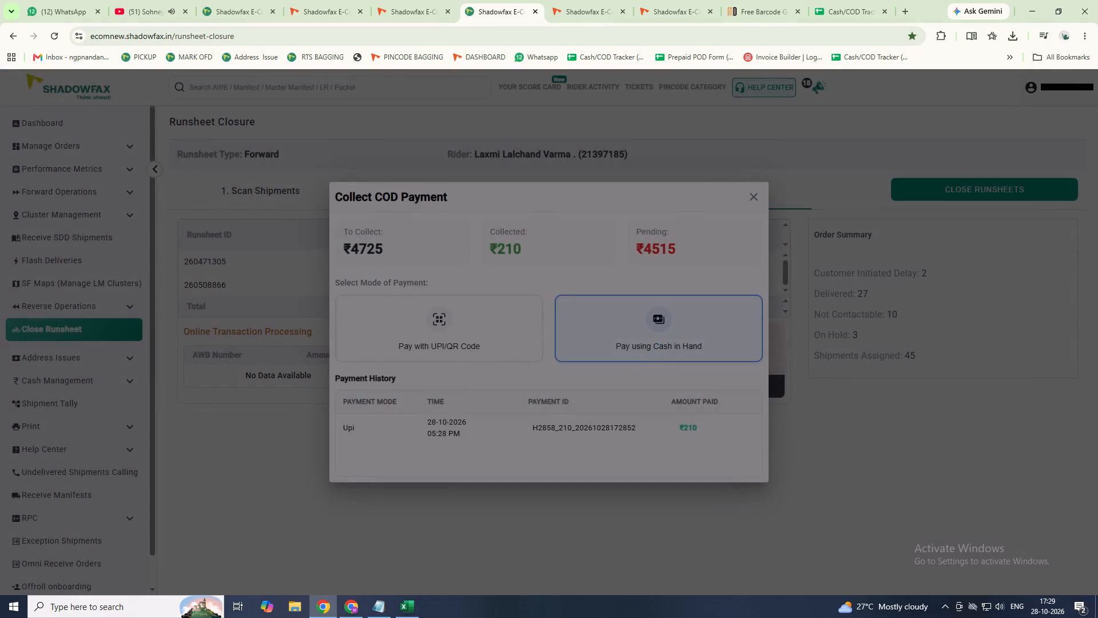
pyautogui.click(600, 392)
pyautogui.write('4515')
pyautogui.click(717, 395)
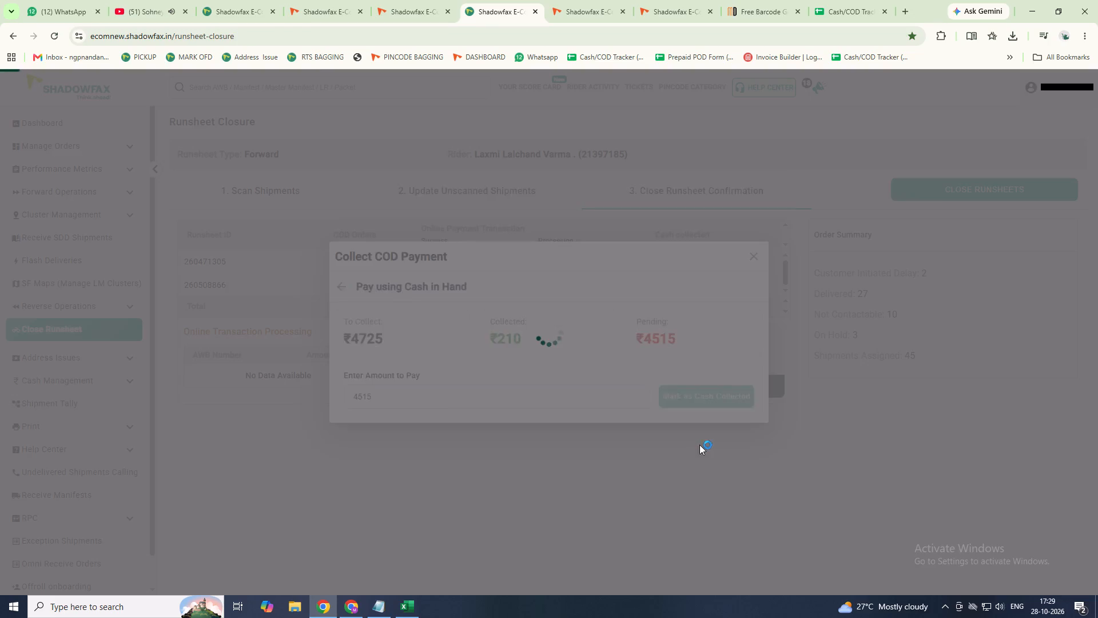
pyautogui.click(755, 193)
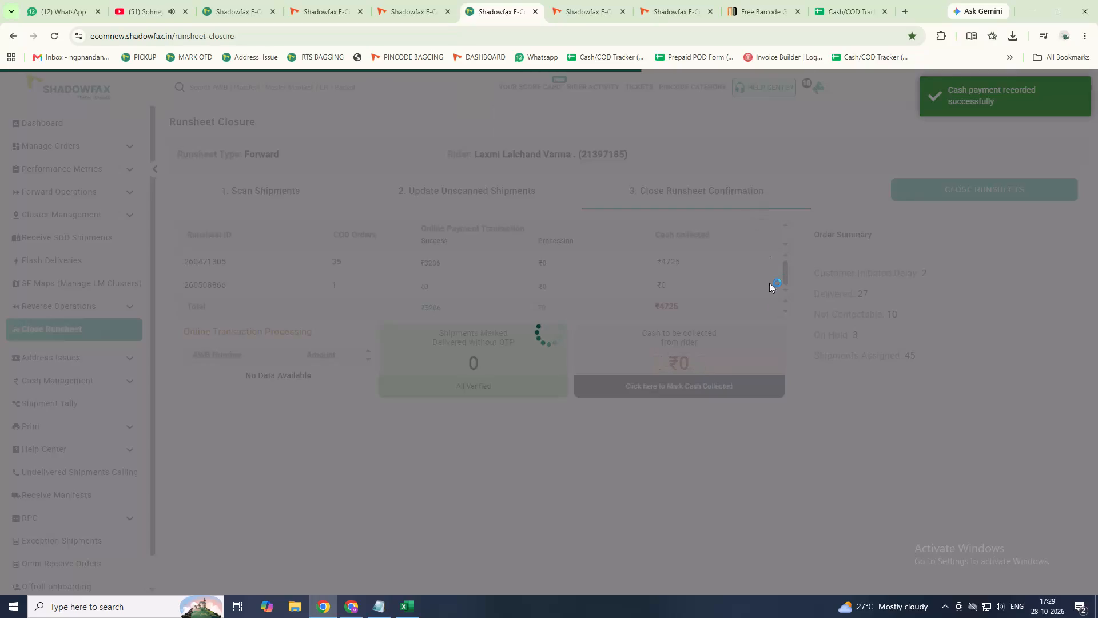
# Mark the rider's cash as collected and close the Forward runsheets.
pyautogui.click(715, 389)
pyautogui.click(910, 193)
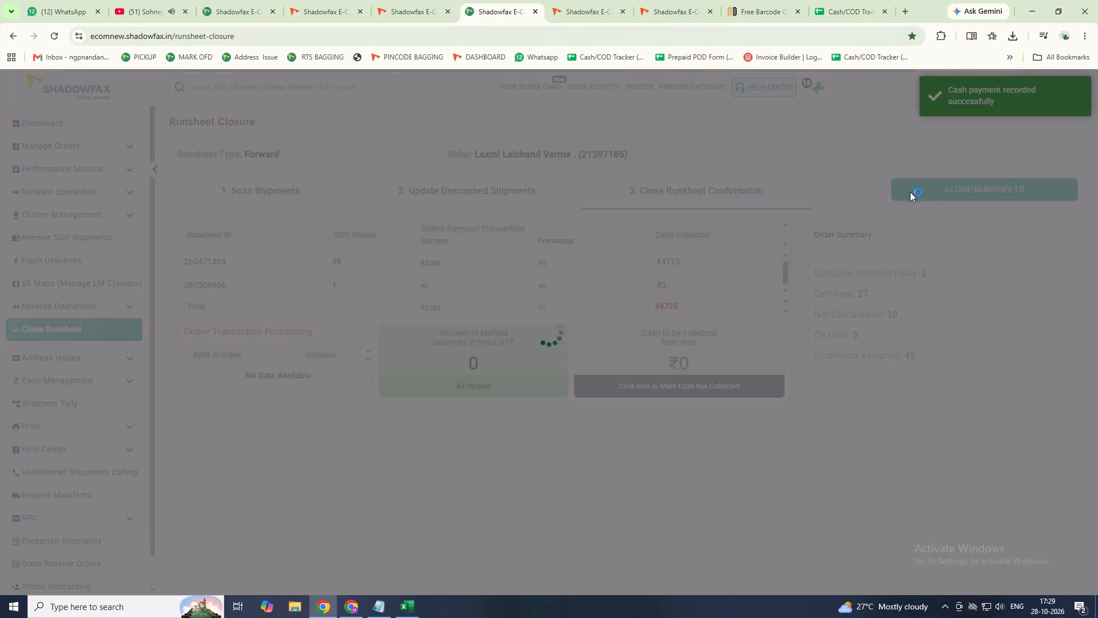